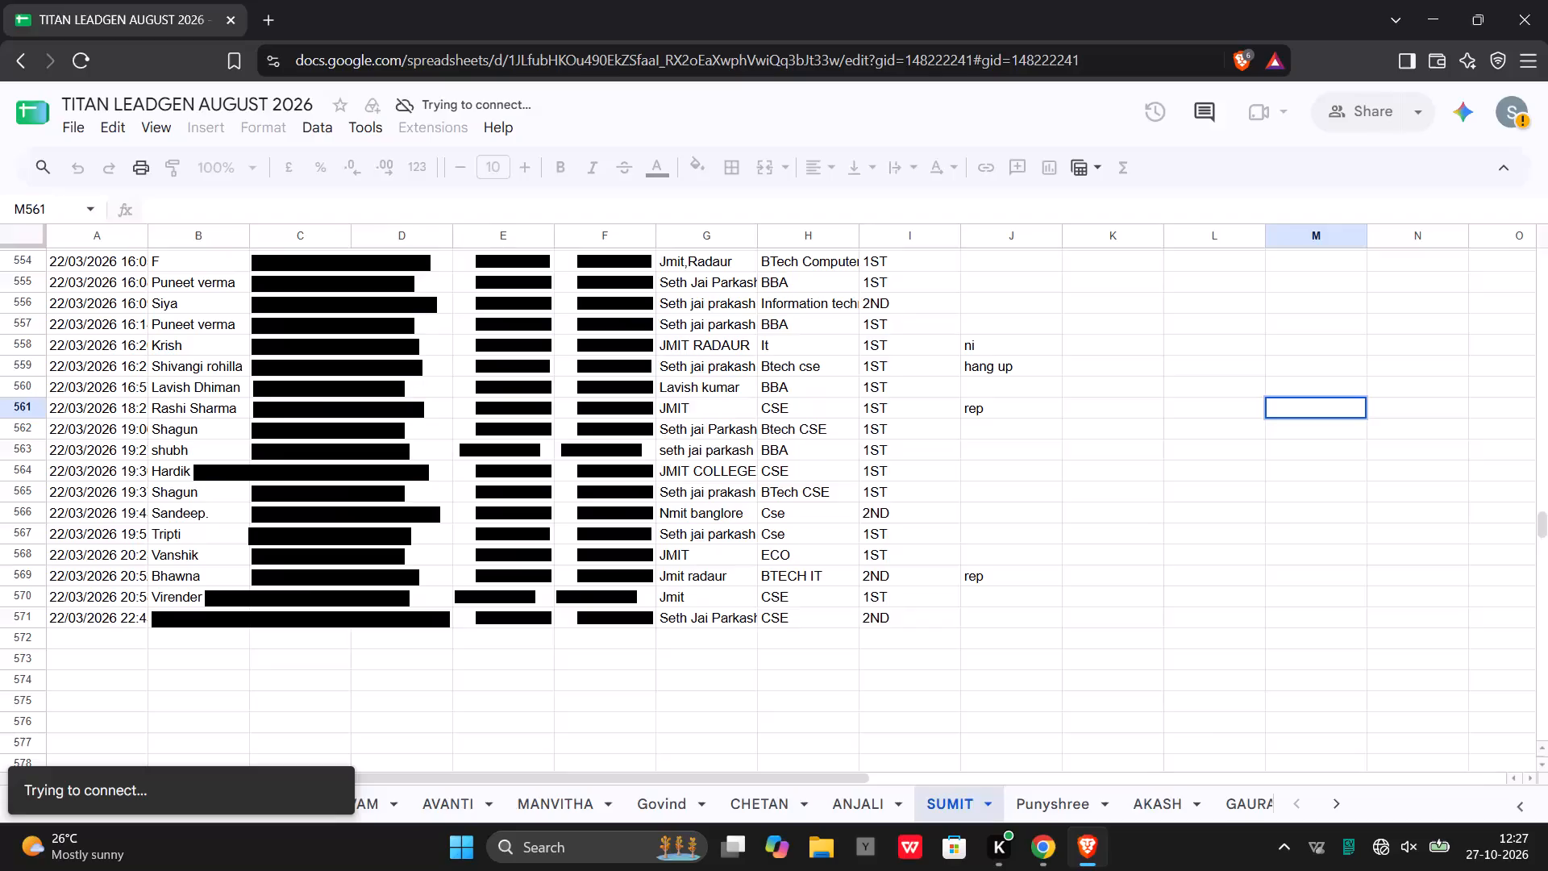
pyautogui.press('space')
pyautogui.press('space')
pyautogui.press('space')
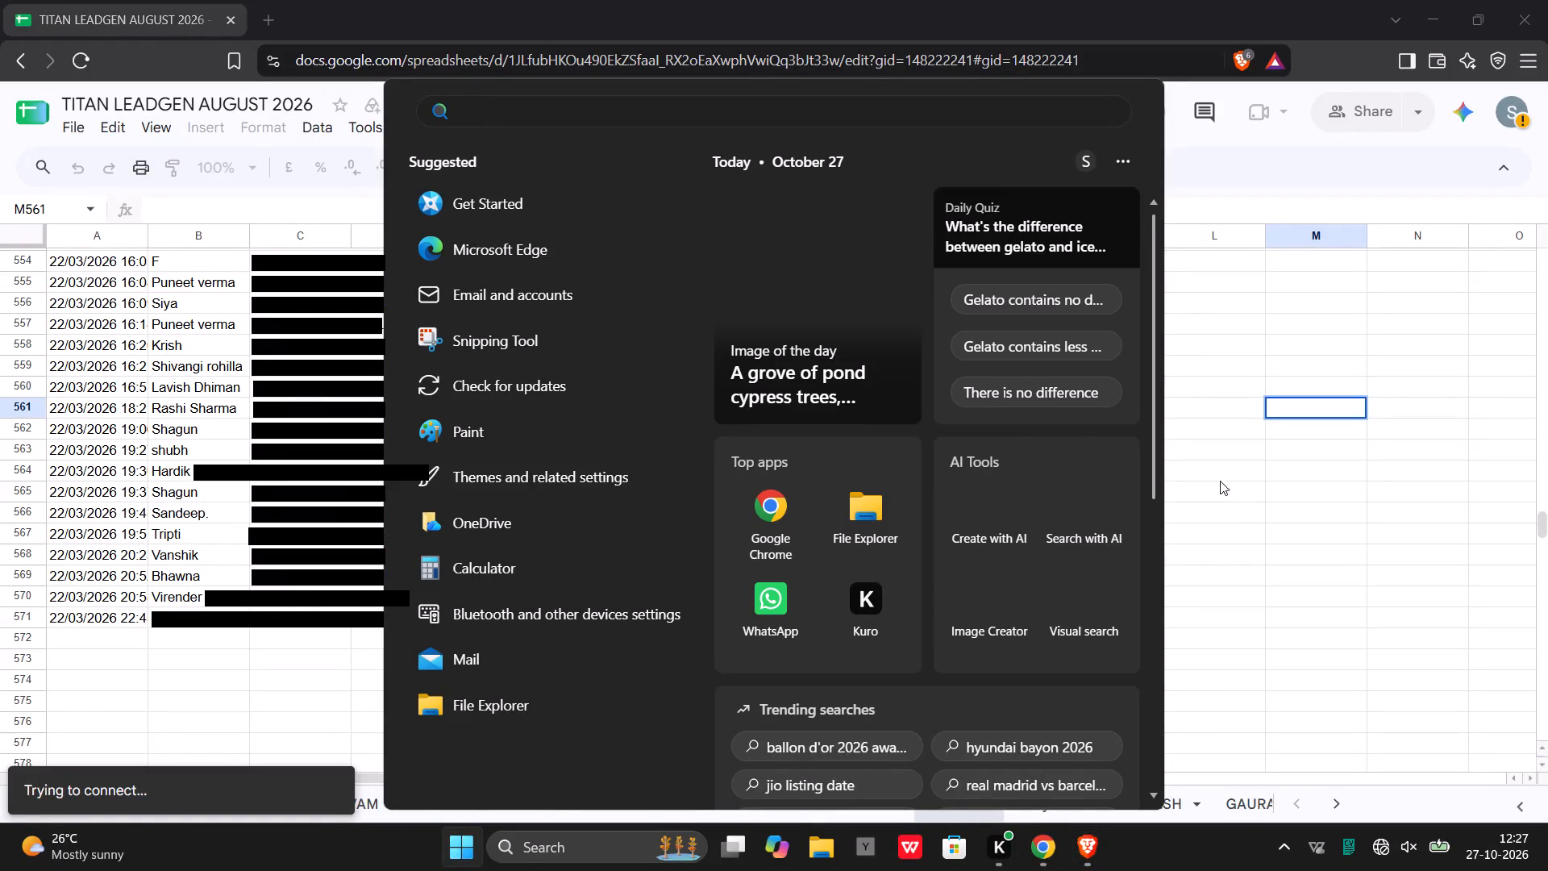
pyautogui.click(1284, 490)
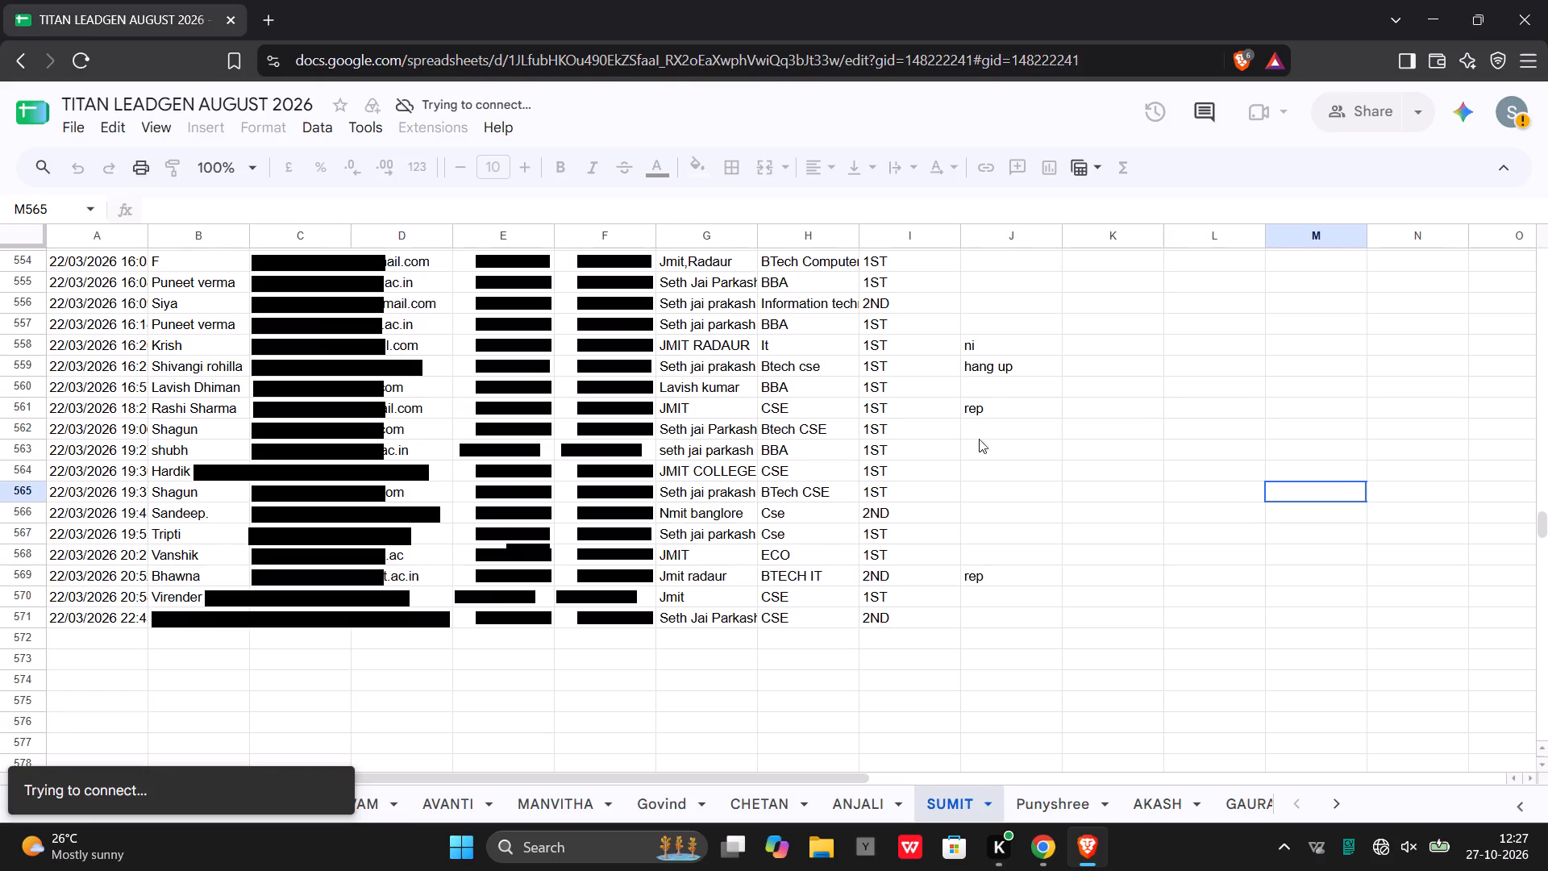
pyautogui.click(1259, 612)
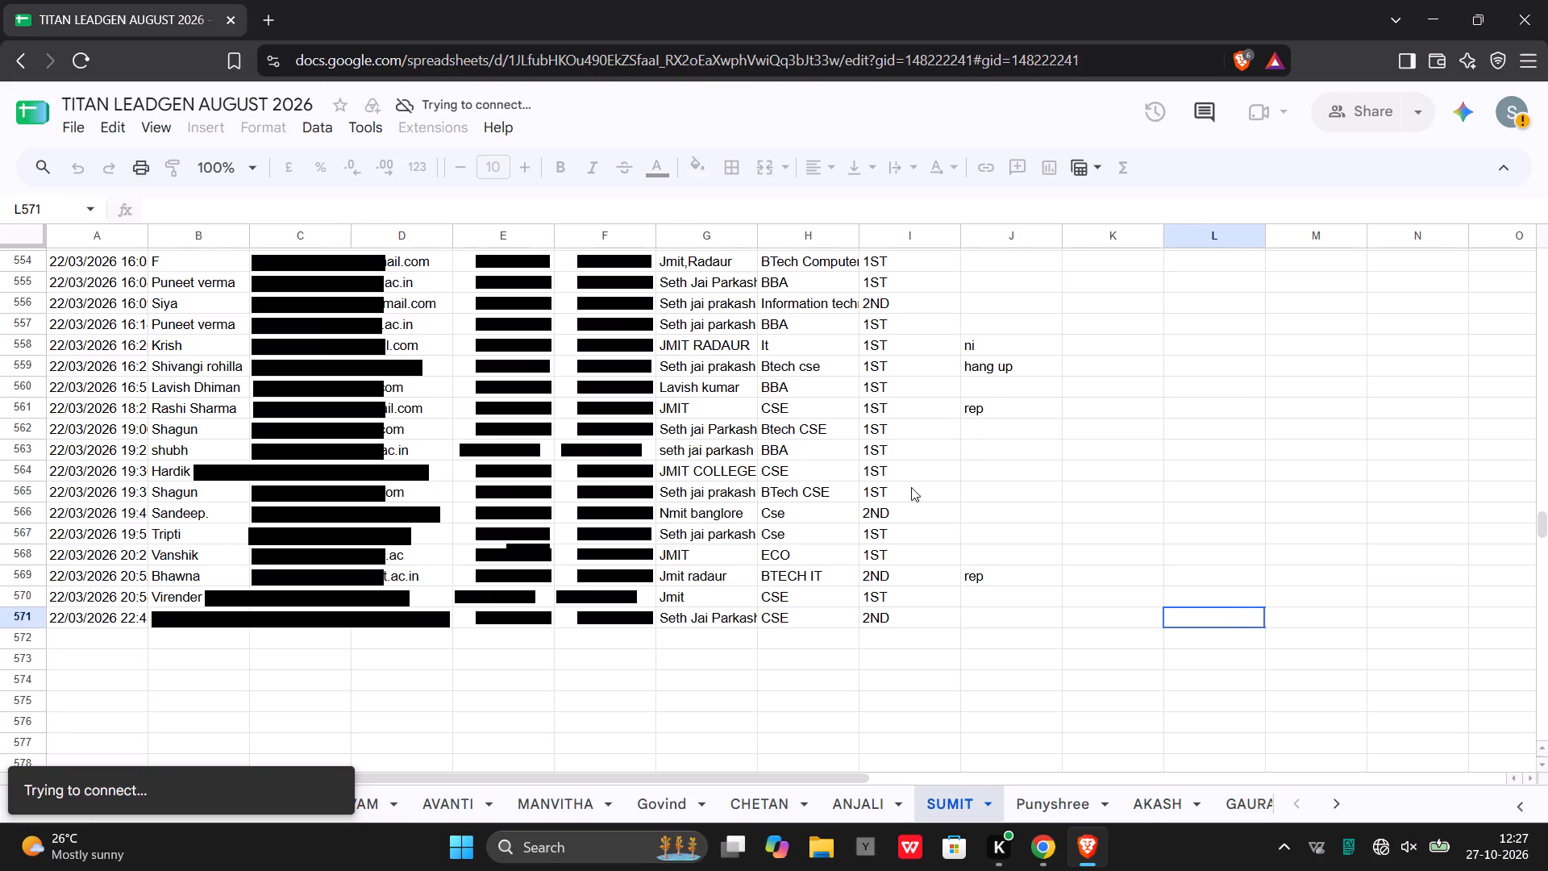
# Look through the lead rows and call remarks on the SUMIT sheet, from the last entries back to about row 482.
pyautogui.scroll(2, 921, 498)
pyautogui.scroll(-8, 921, 500)
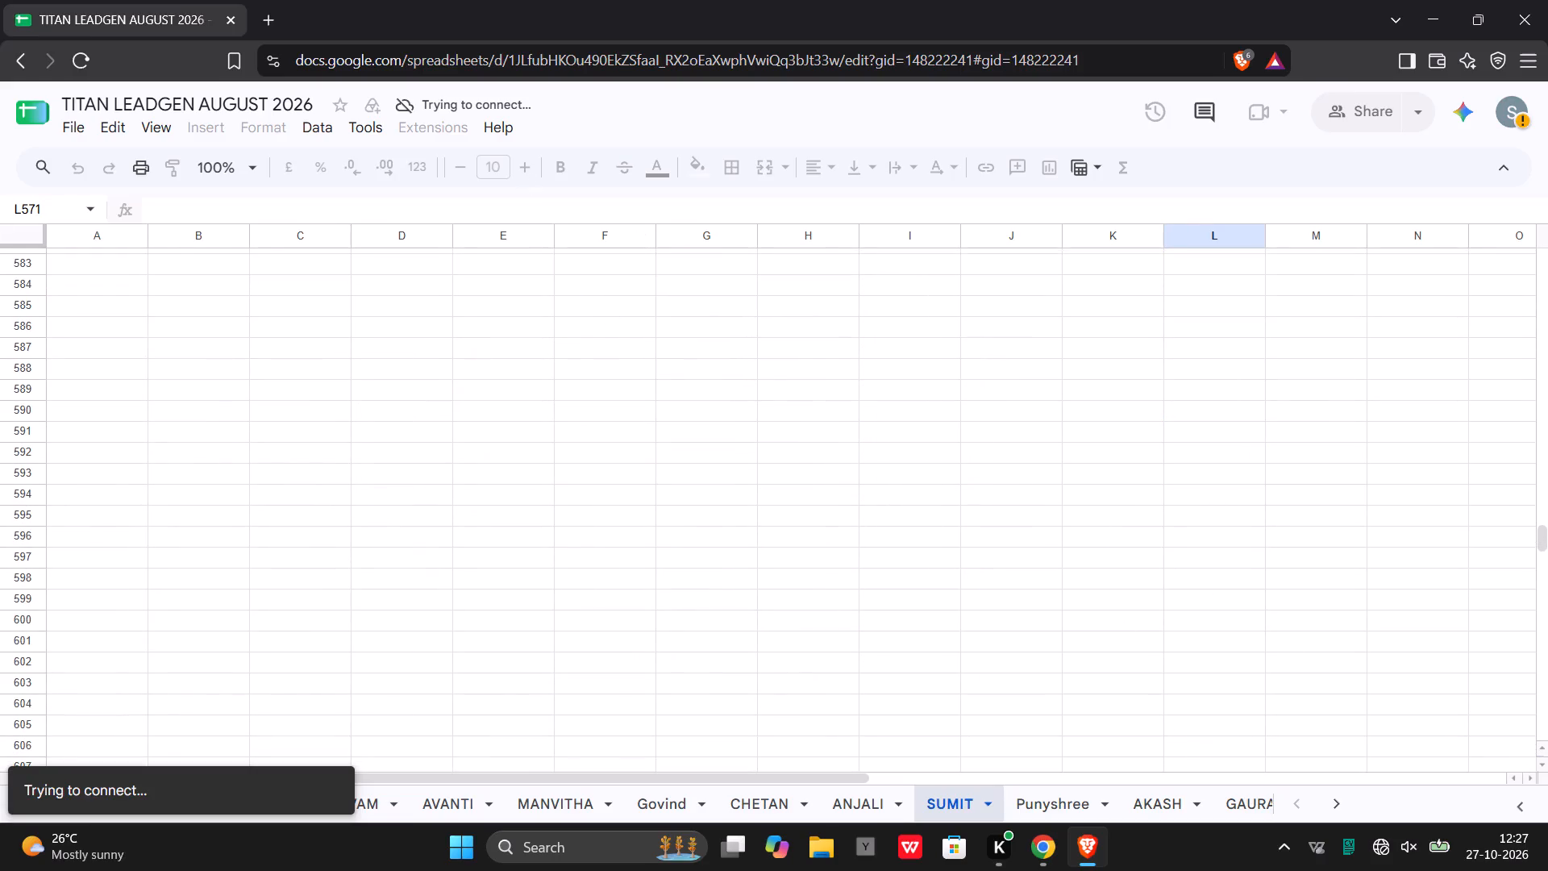
pyautogui.click(853, 806)
pyautogui.click(939, 797)
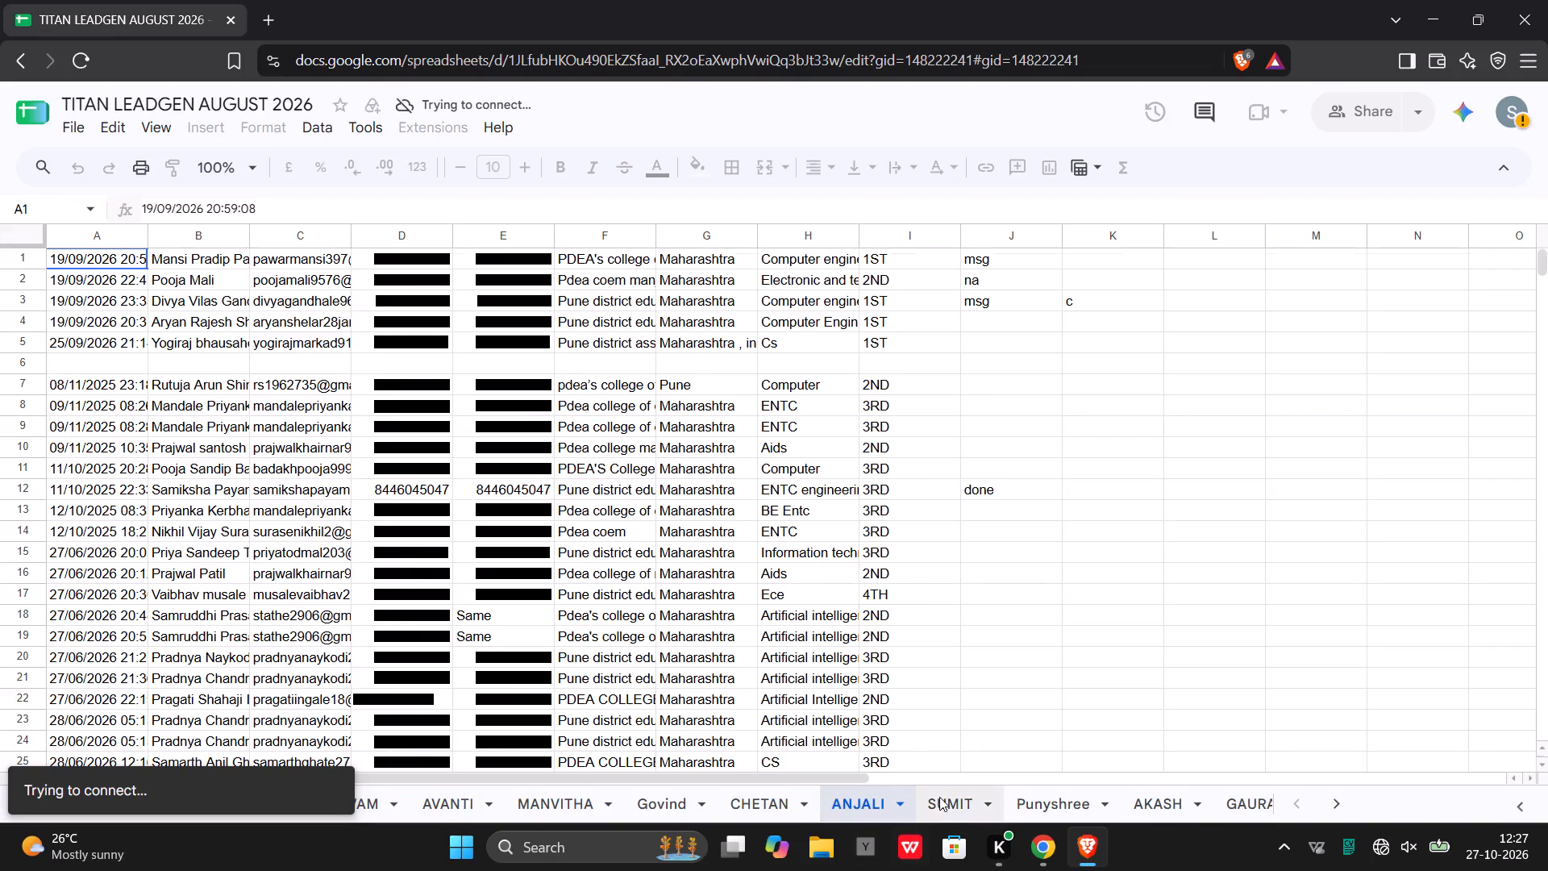
pyautogui.scroll(6, 884, 477)
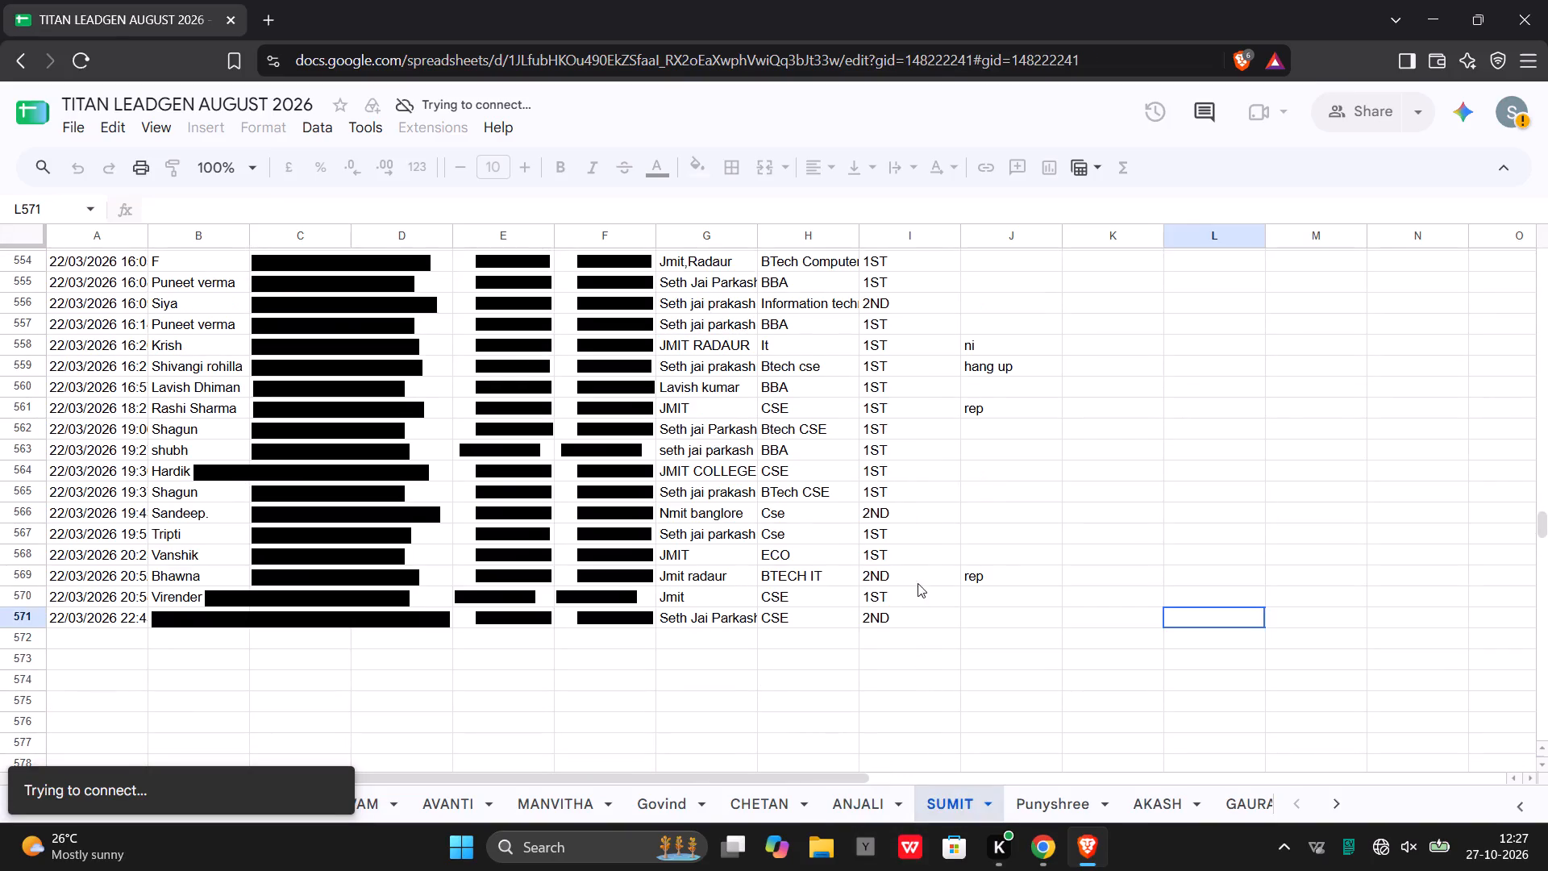
pyautogui.scroll(10, 933, 590)
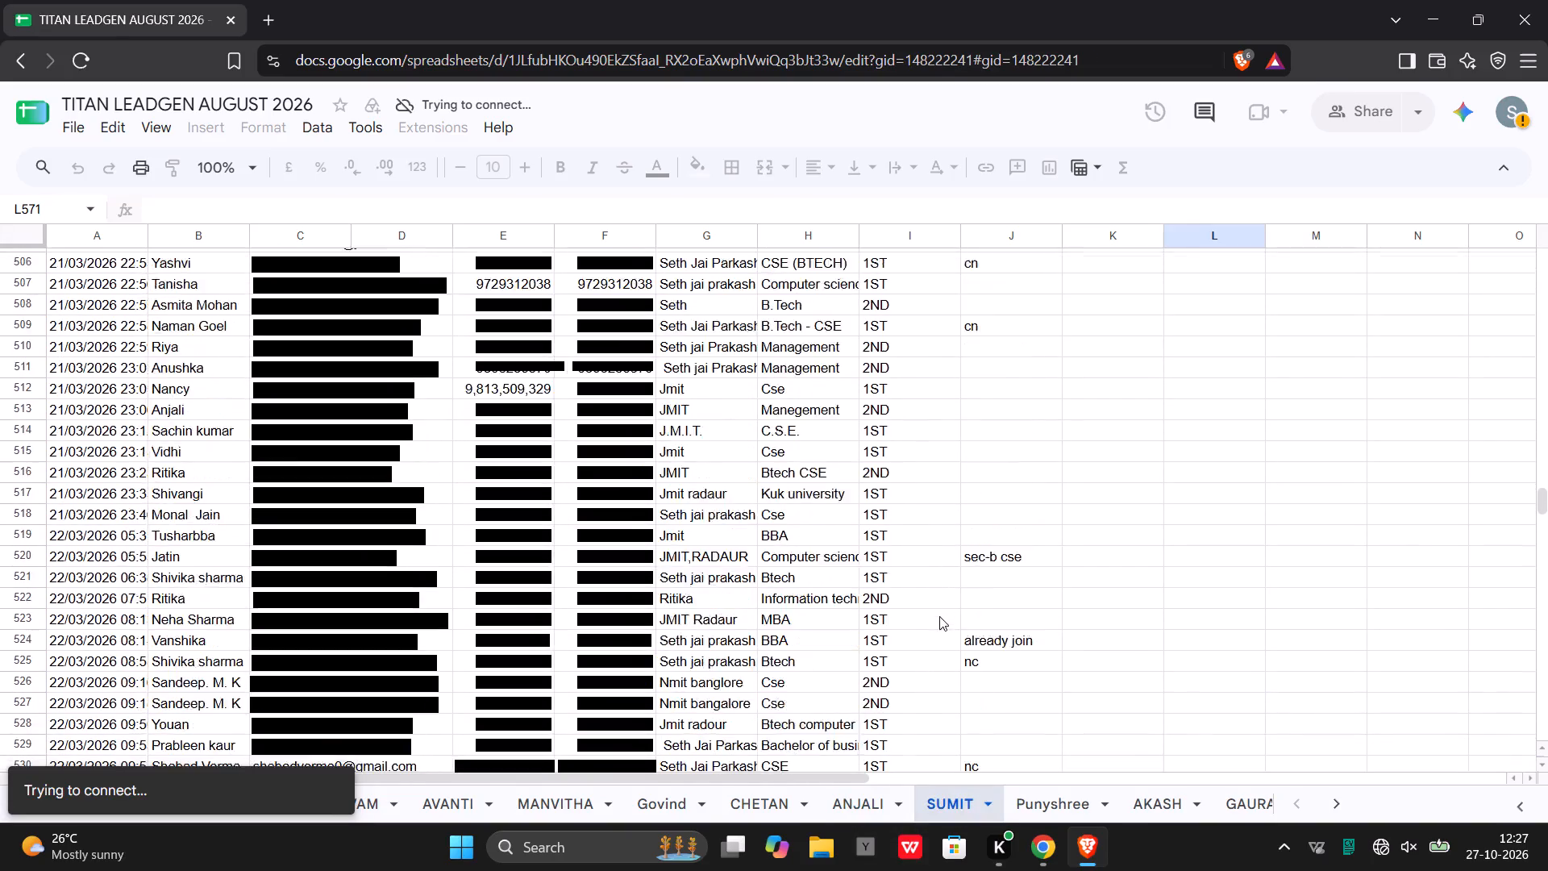
pyautogui.scroll(6, 939, 616)
pyautogui.scroll(-1, 943, 632)
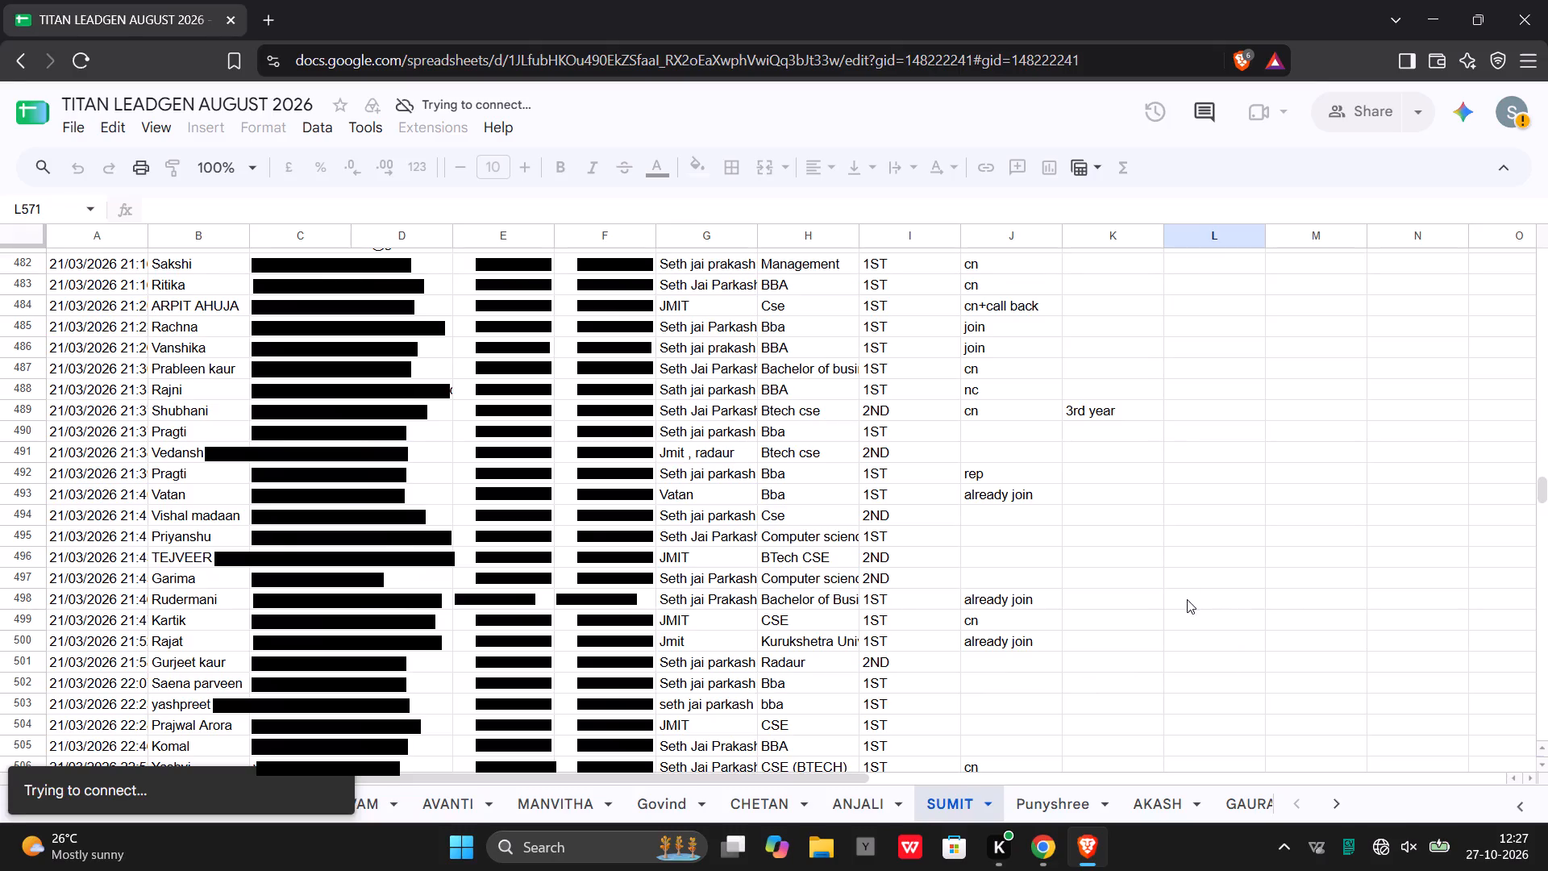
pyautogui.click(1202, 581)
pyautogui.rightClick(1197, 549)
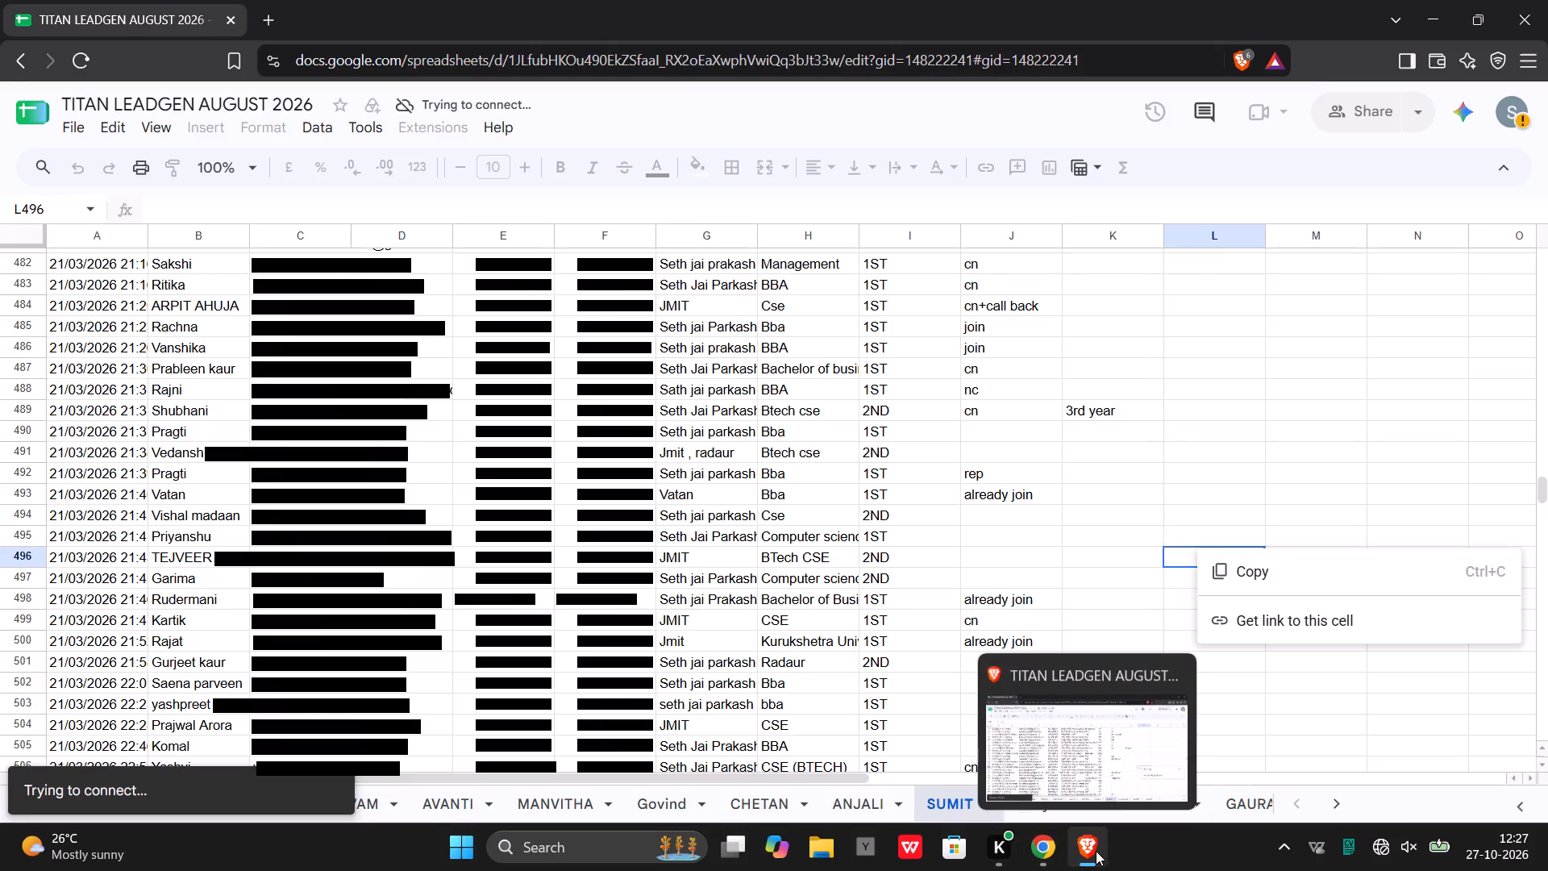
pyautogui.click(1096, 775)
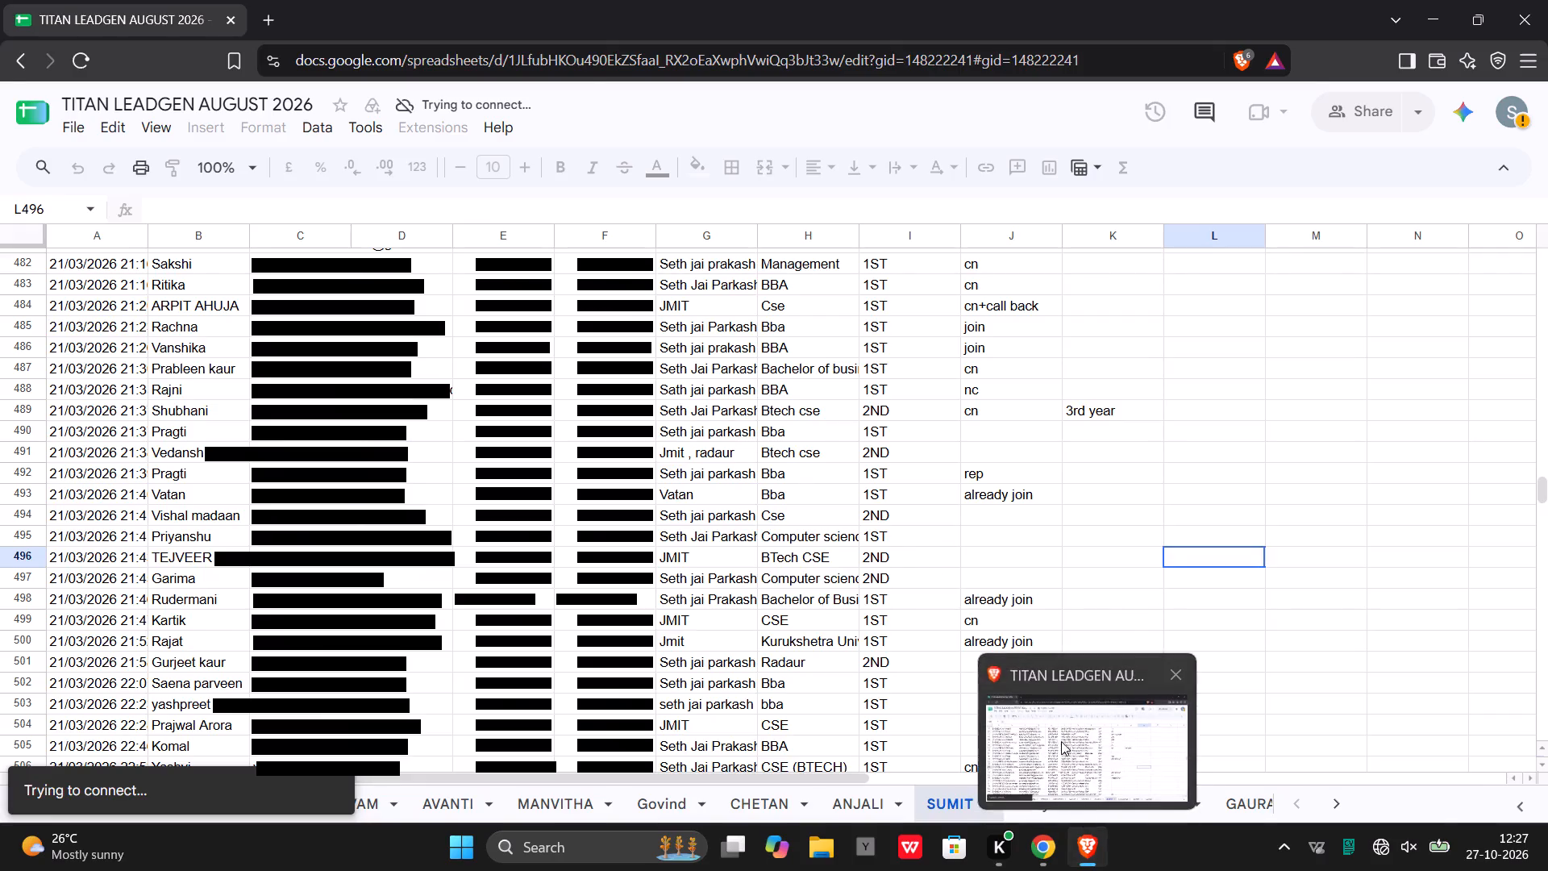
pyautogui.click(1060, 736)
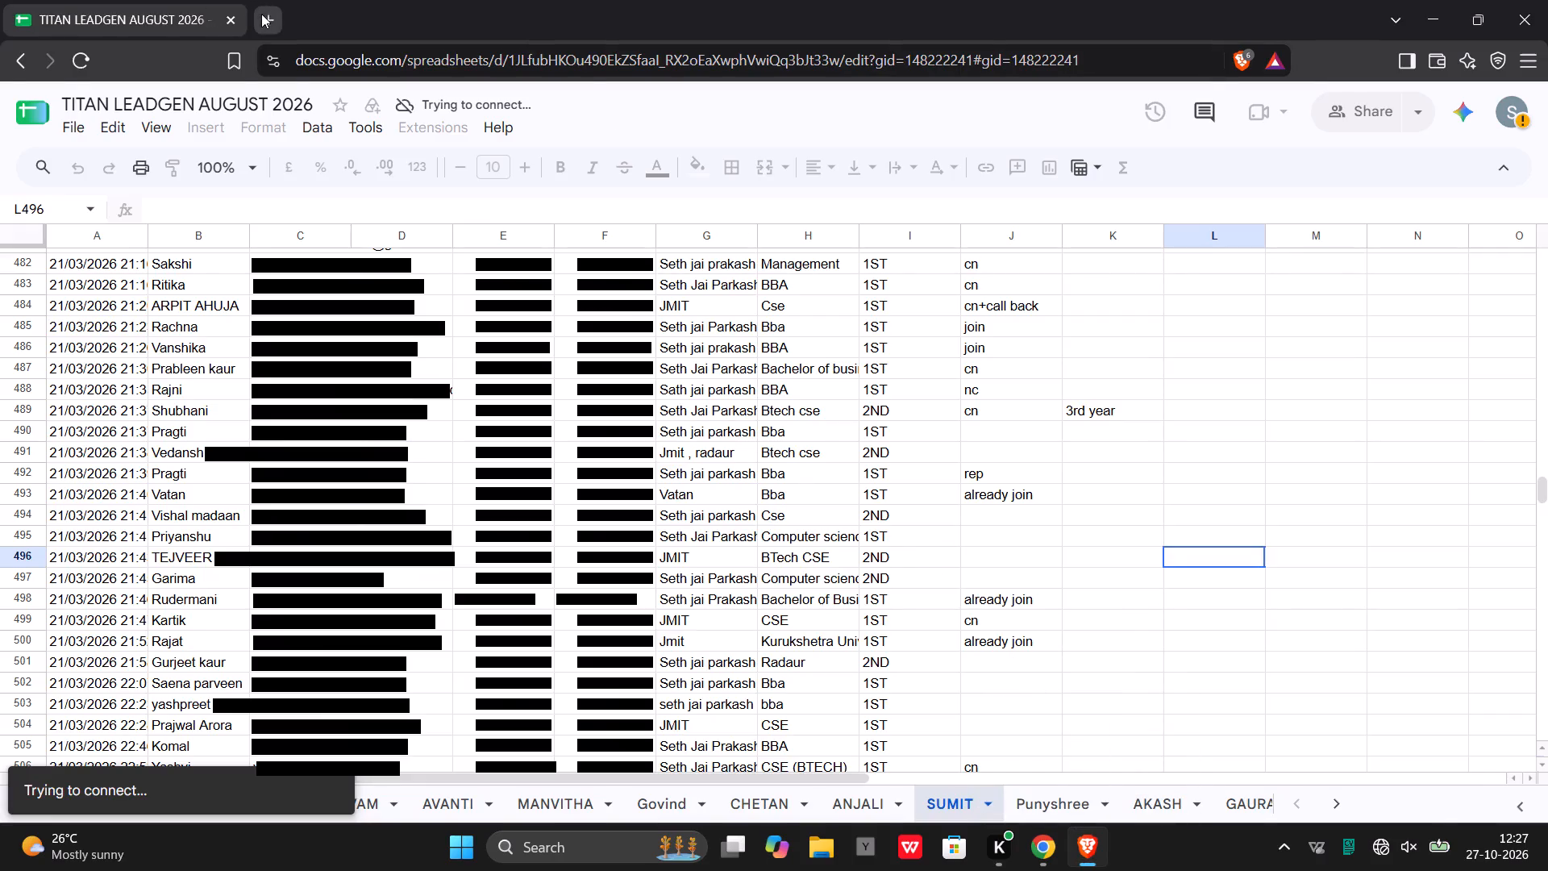
# Open a new browser tab alongside the lead spreadsheet.
pyautogui.click(261, 14)
# Set the display brightness to a high level in the system quick settings and close them.
pyautogui.click(1435, 852)
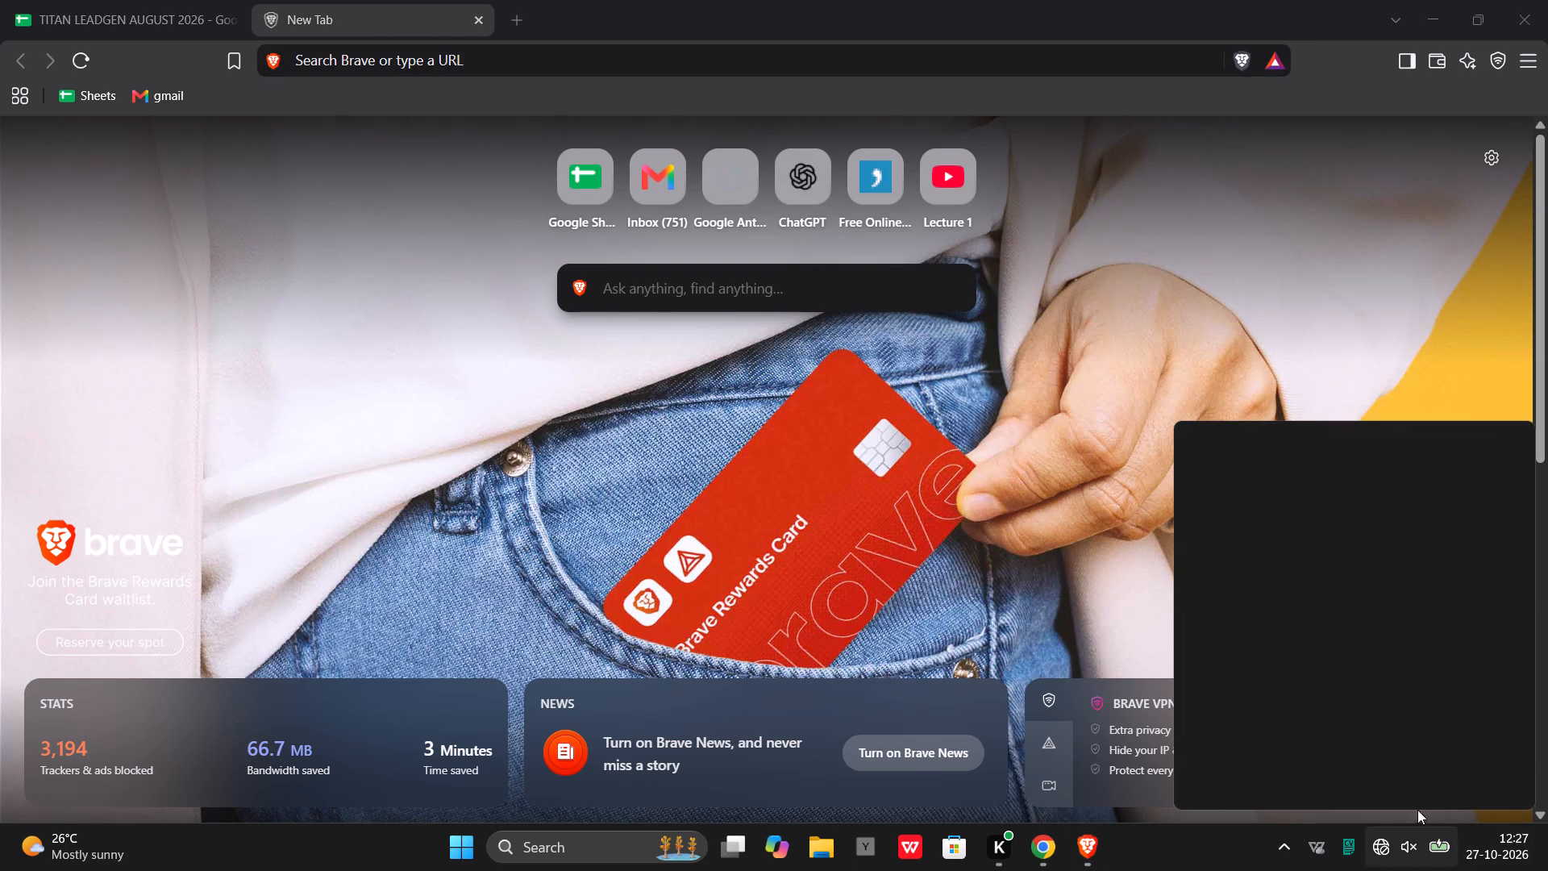
pyautogui.moveTo(1298, 670); pyautogui.dragTo(1443, 675)
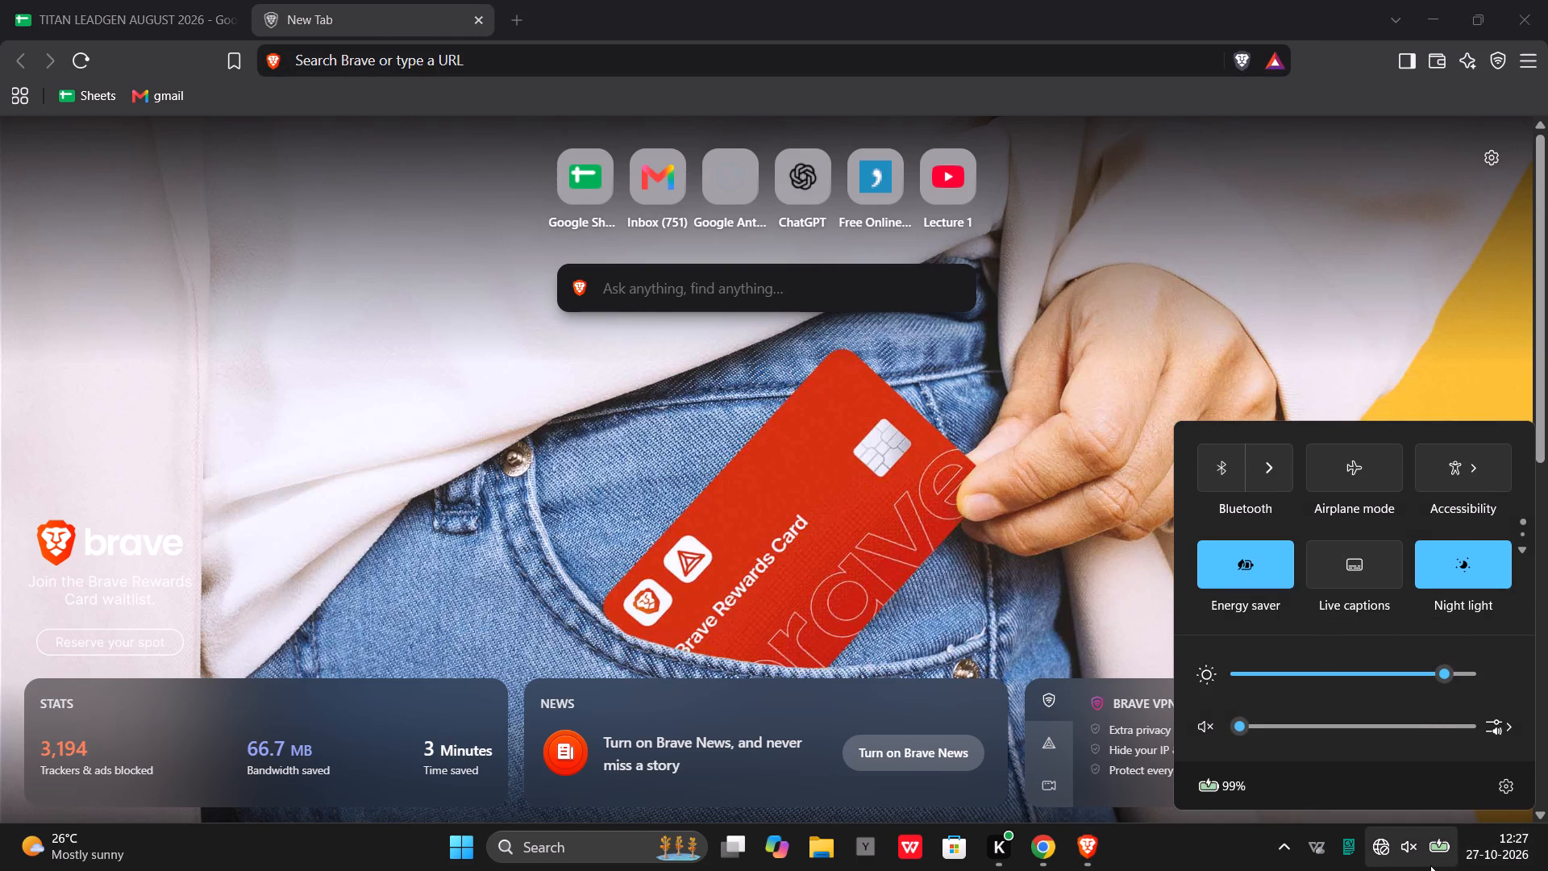
pyautogui.click(1429, 862)
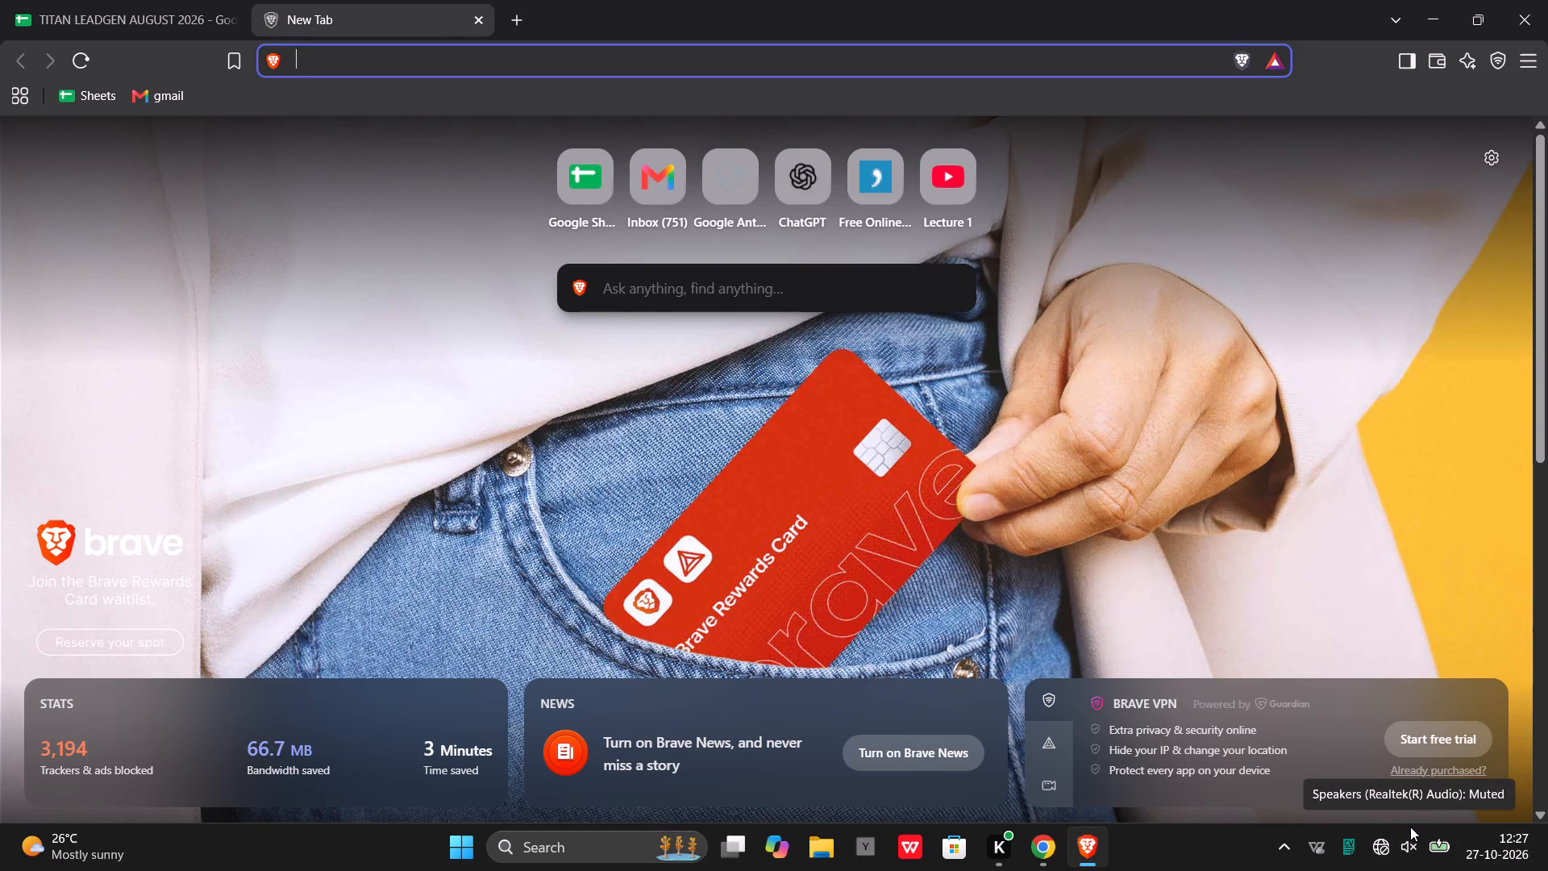
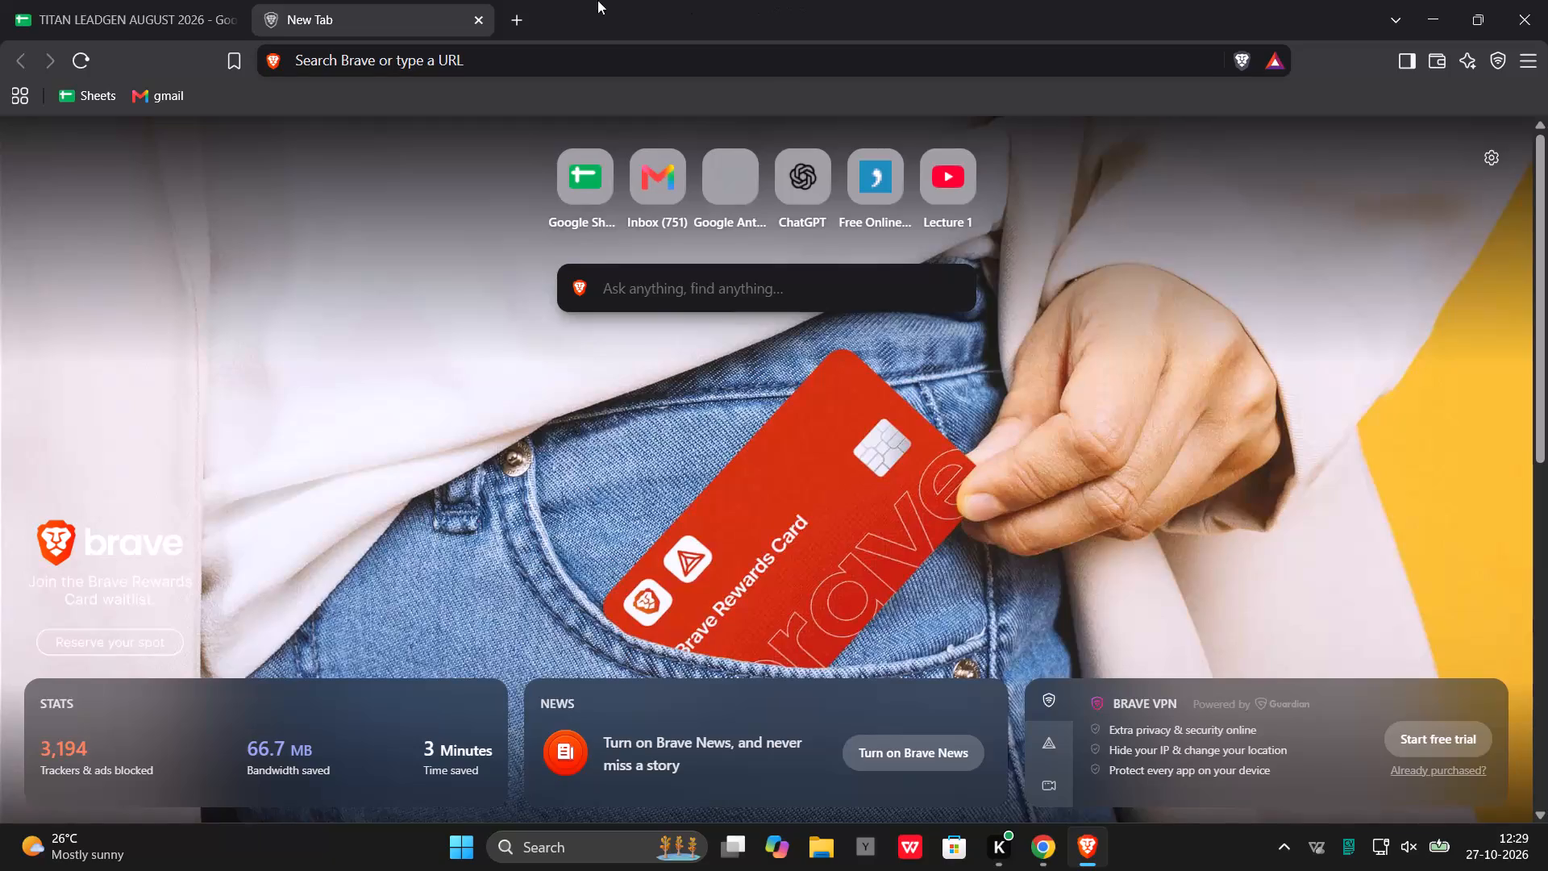
# Look up WhatsApp Web from the address bar of the new tab, starting with the text "what".
pyautogui.click(493, 51)
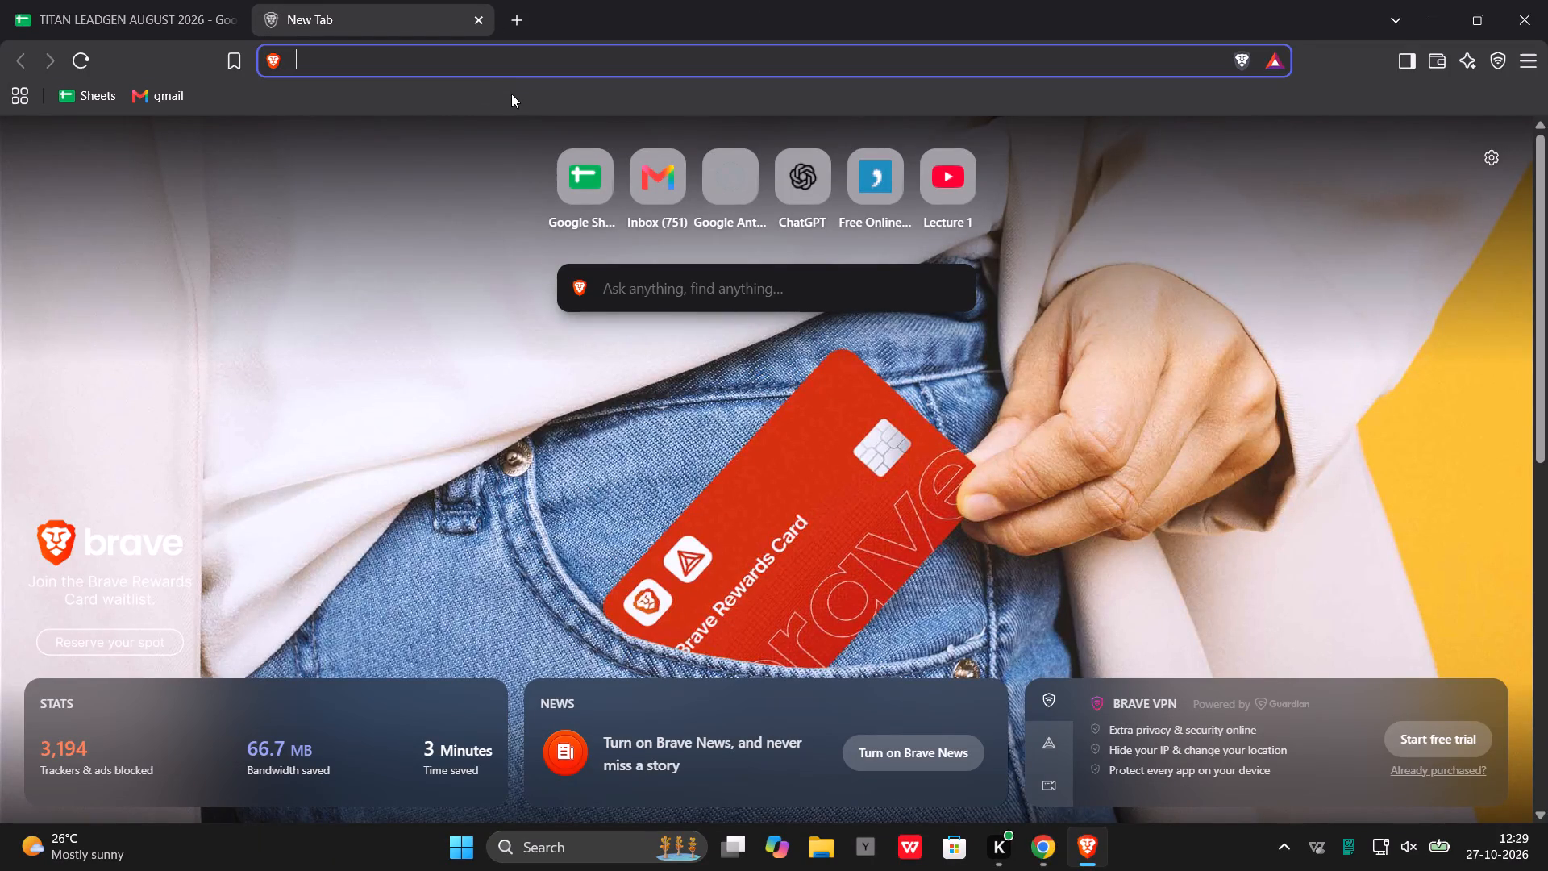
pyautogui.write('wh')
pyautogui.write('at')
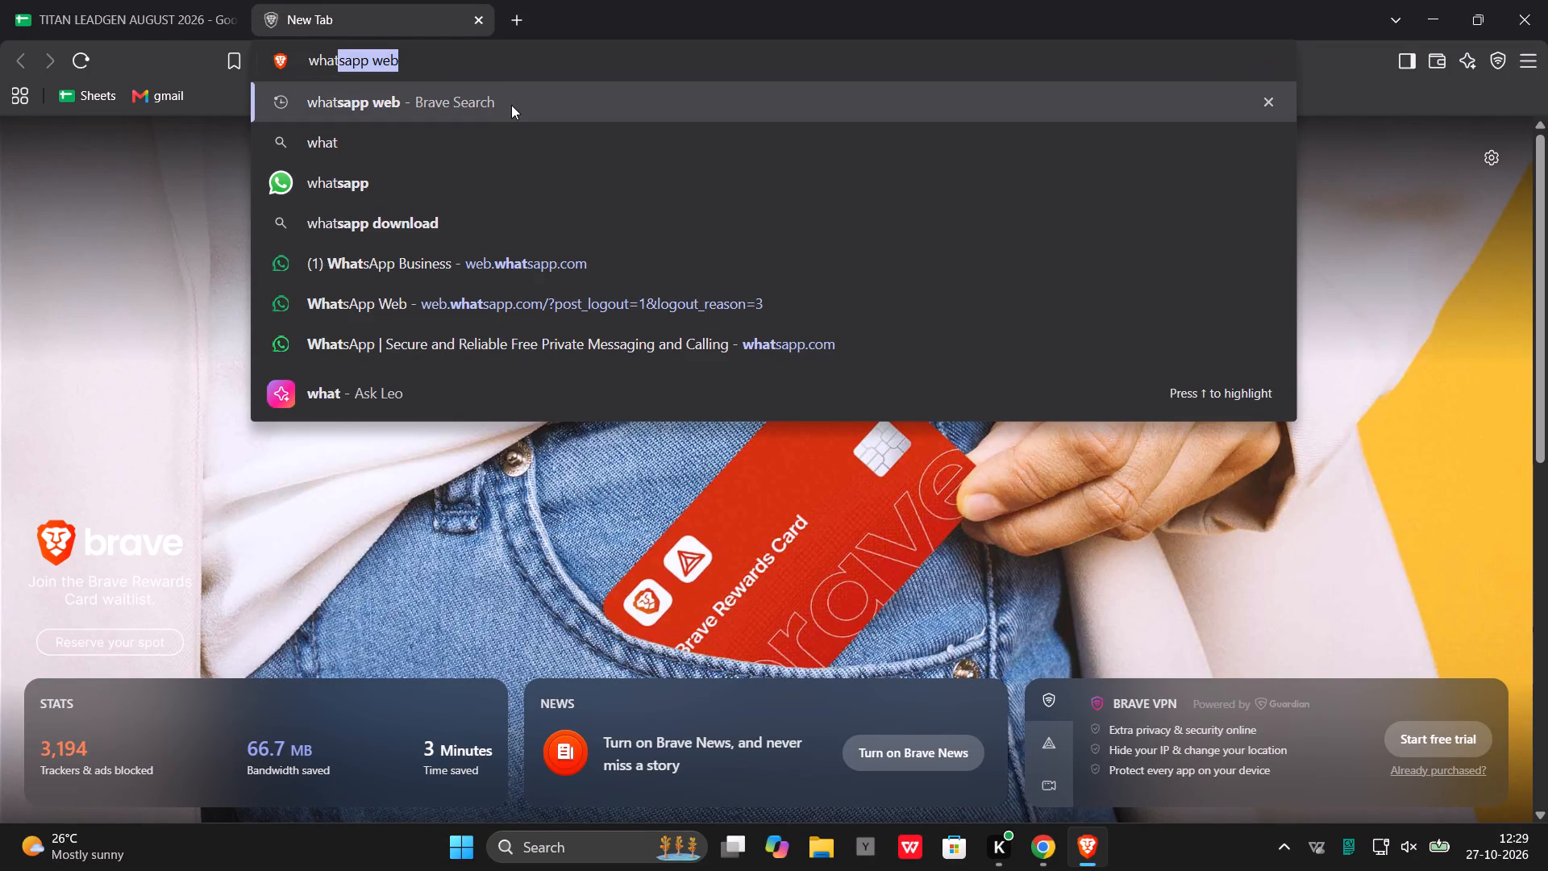
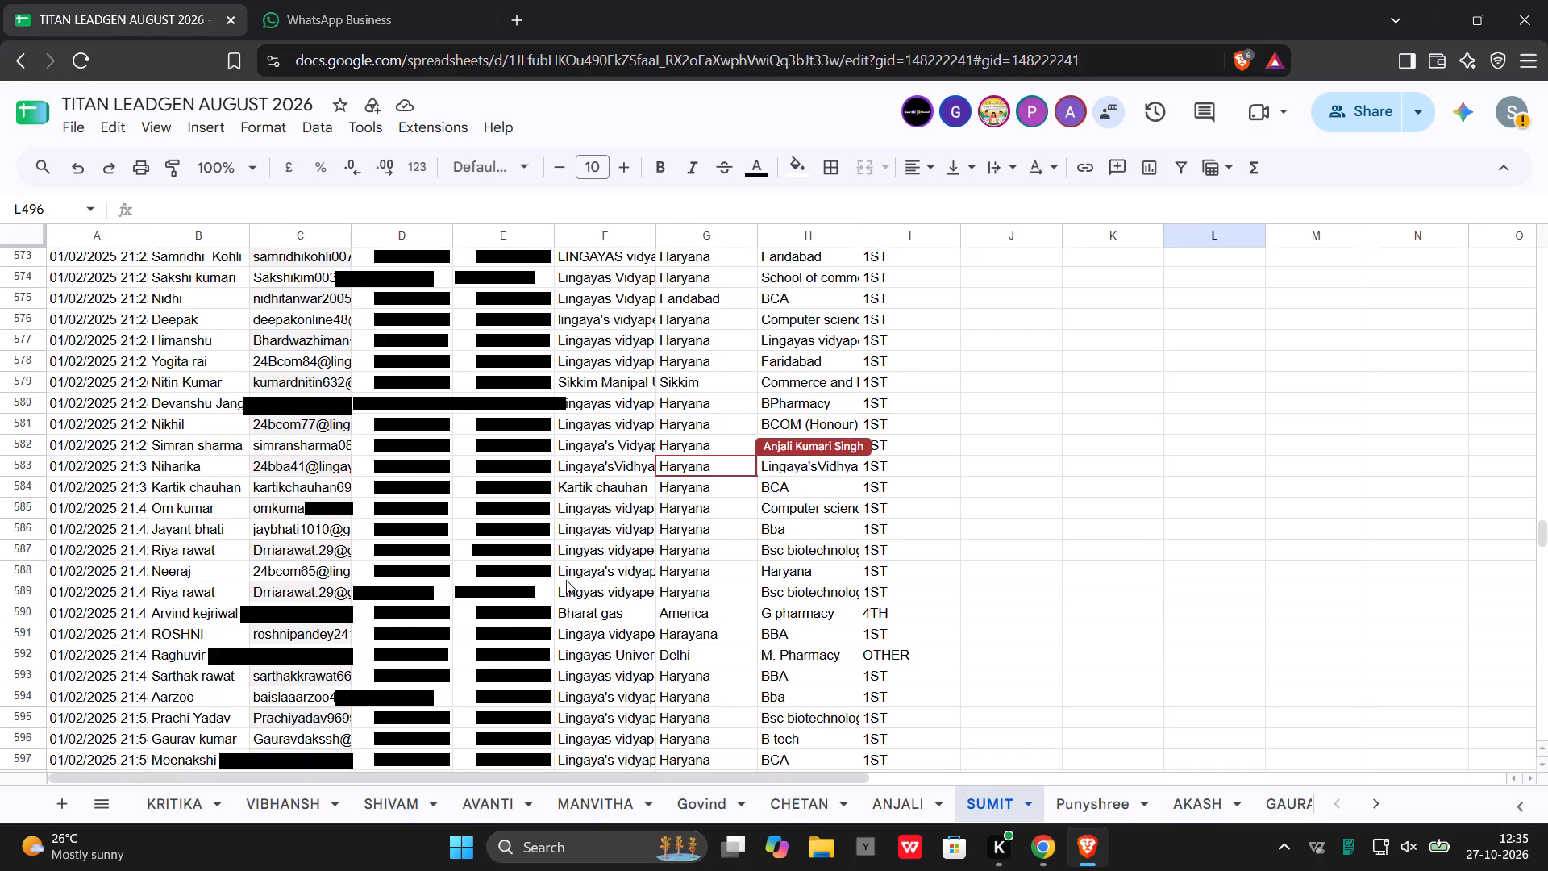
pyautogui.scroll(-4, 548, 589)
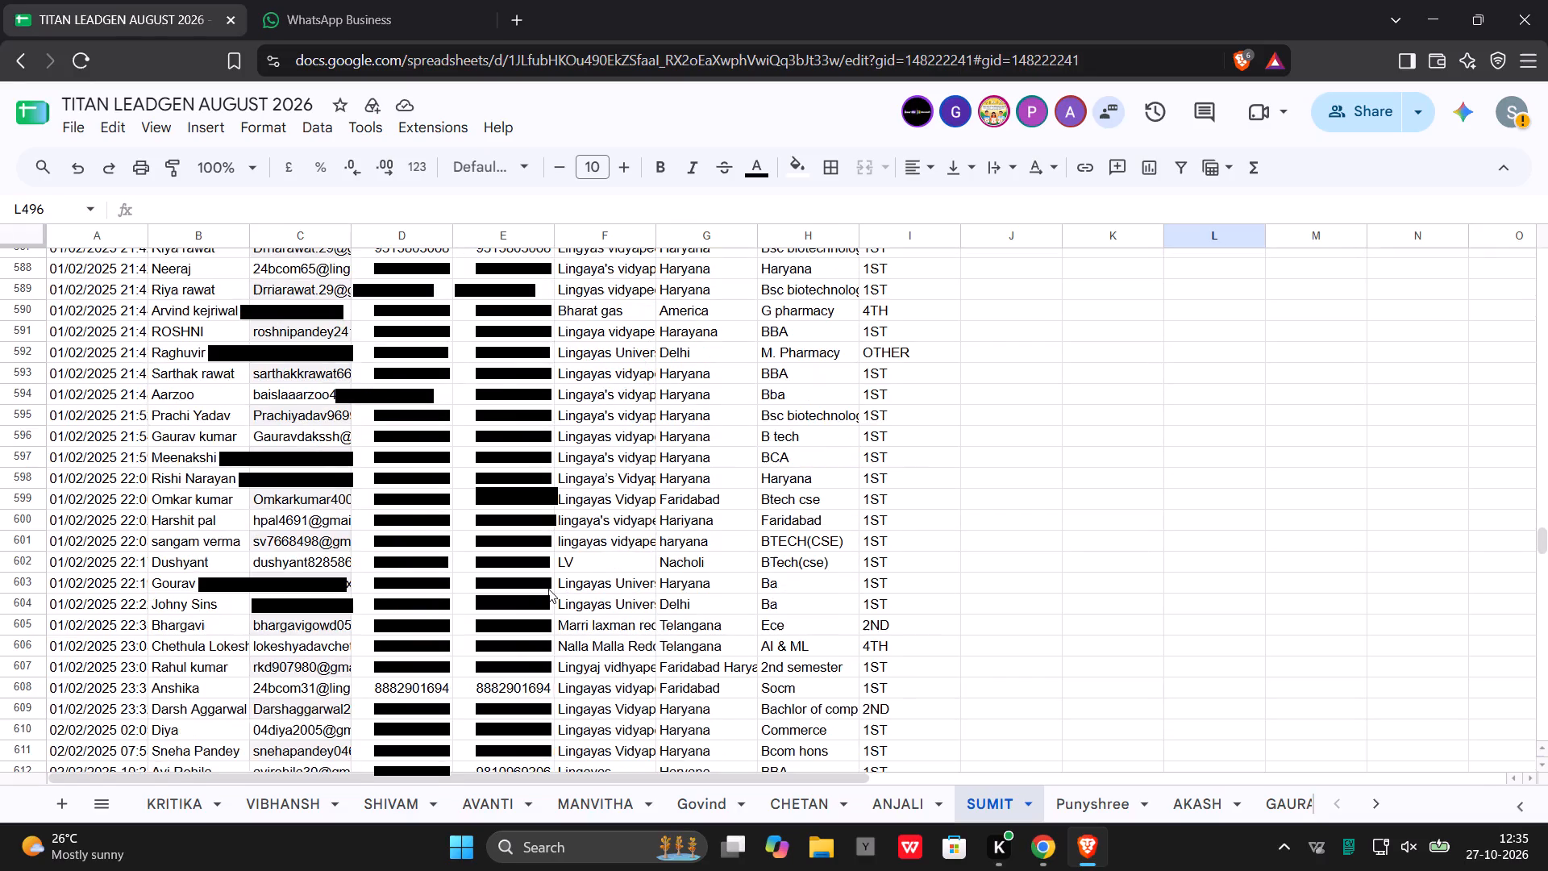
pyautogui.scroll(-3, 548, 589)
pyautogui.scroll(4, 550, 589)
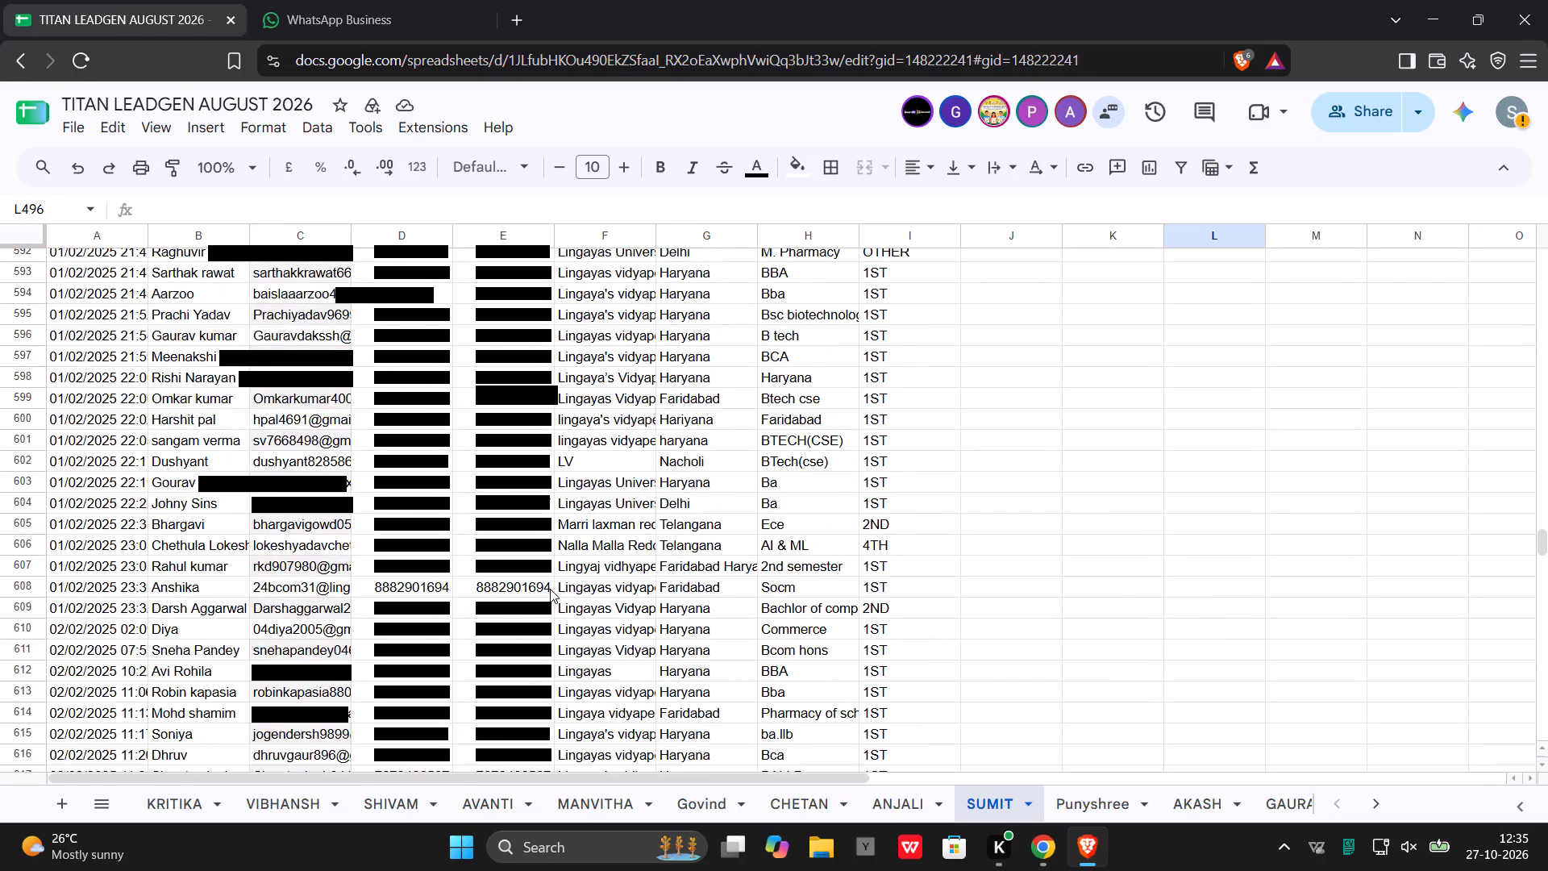
# Look through the Lingaya's college lead rows on the SUMIT sheet, from about row 559 to the last entry in row 621.
pyautogui.scroll(1, 552, 595)
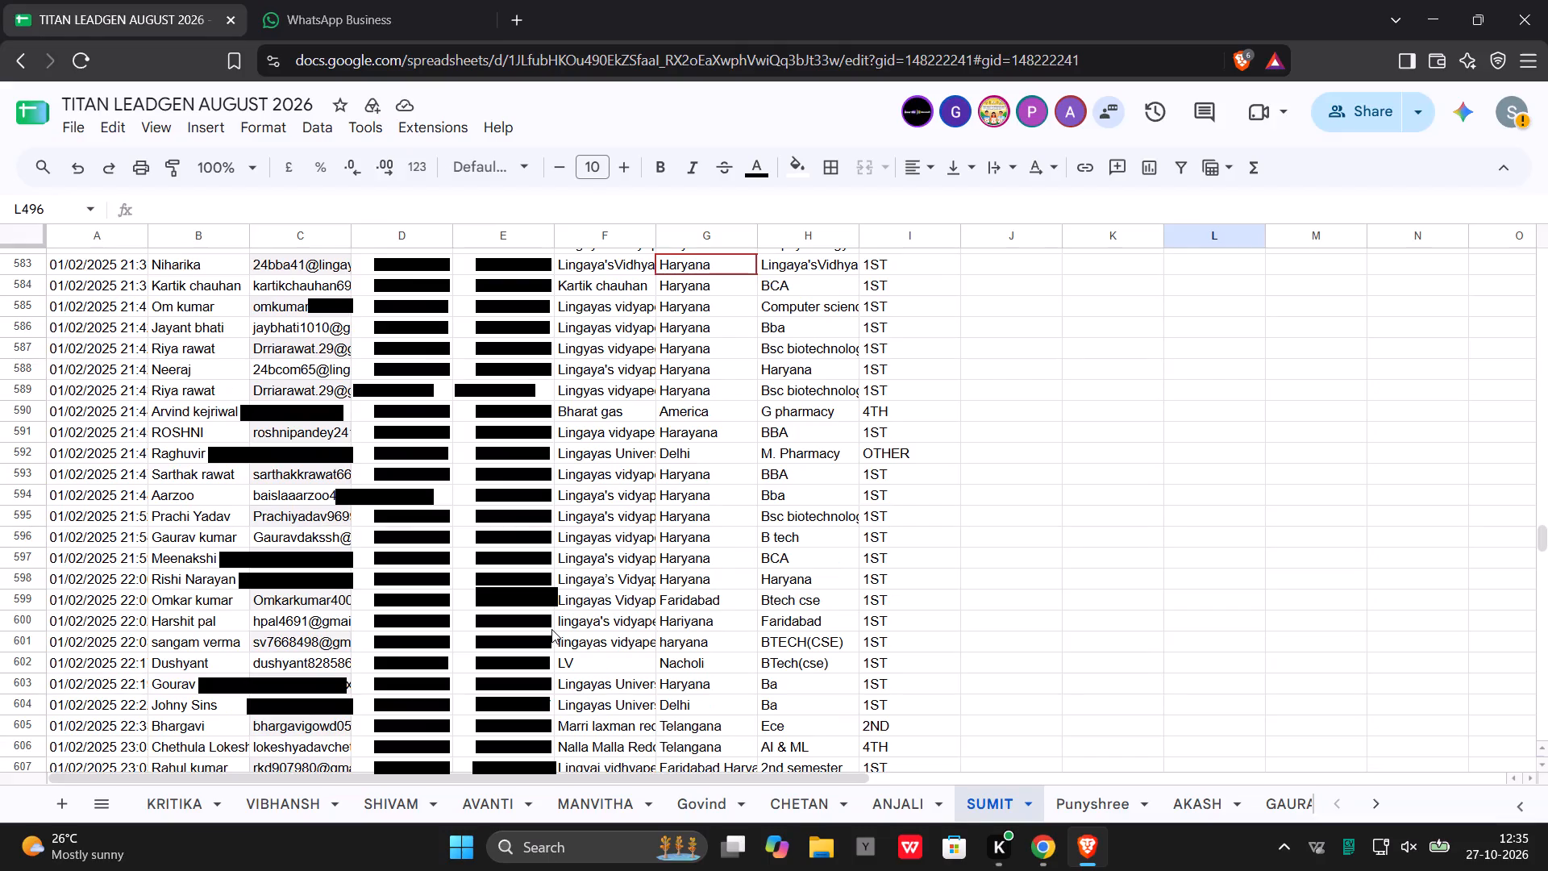
pyautogui.scroll(2, 676, 595)
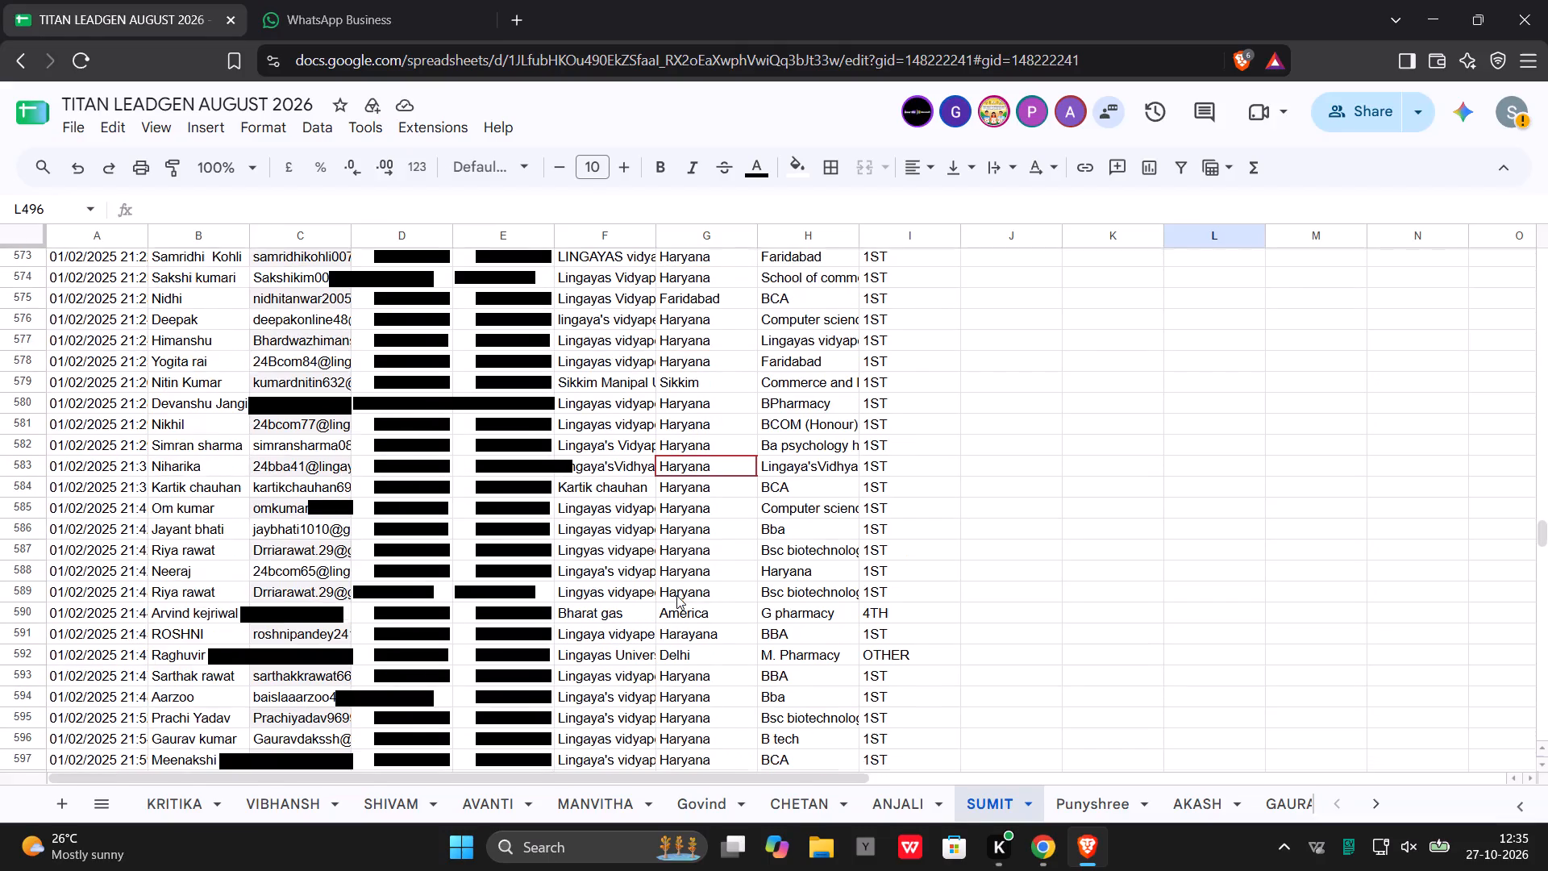
pyautogui.click(819, 461)
pyautogui.scroll(2, 784, 446)
pyautogui.scroll(1, 620, 531)
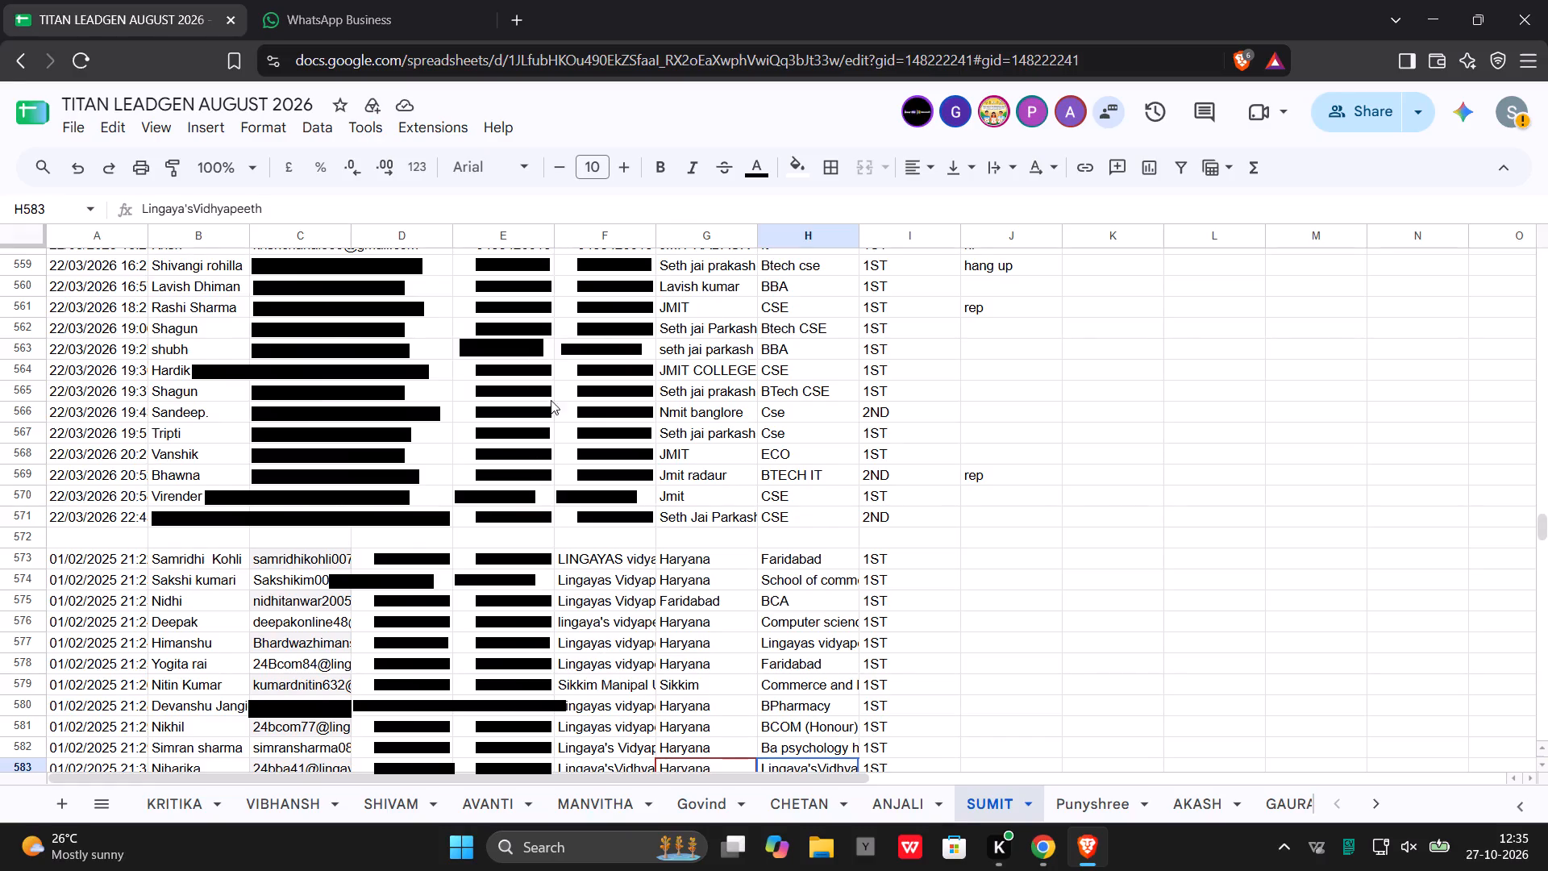
pyautogui.scroll(-3, 595, 502)
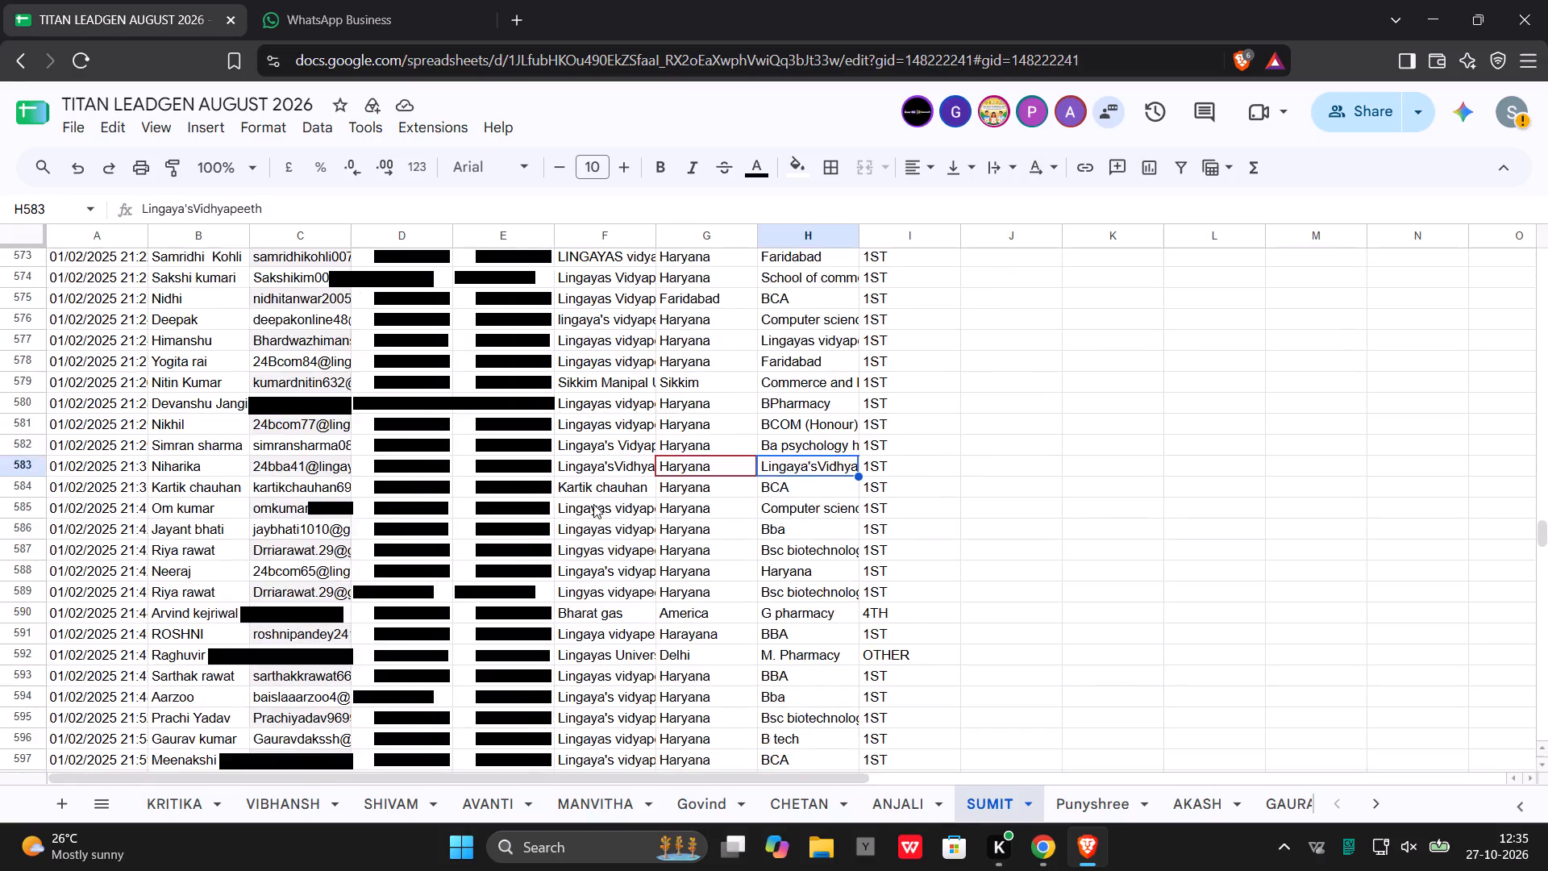
pyautogui.scroll(-6, 593, 504)
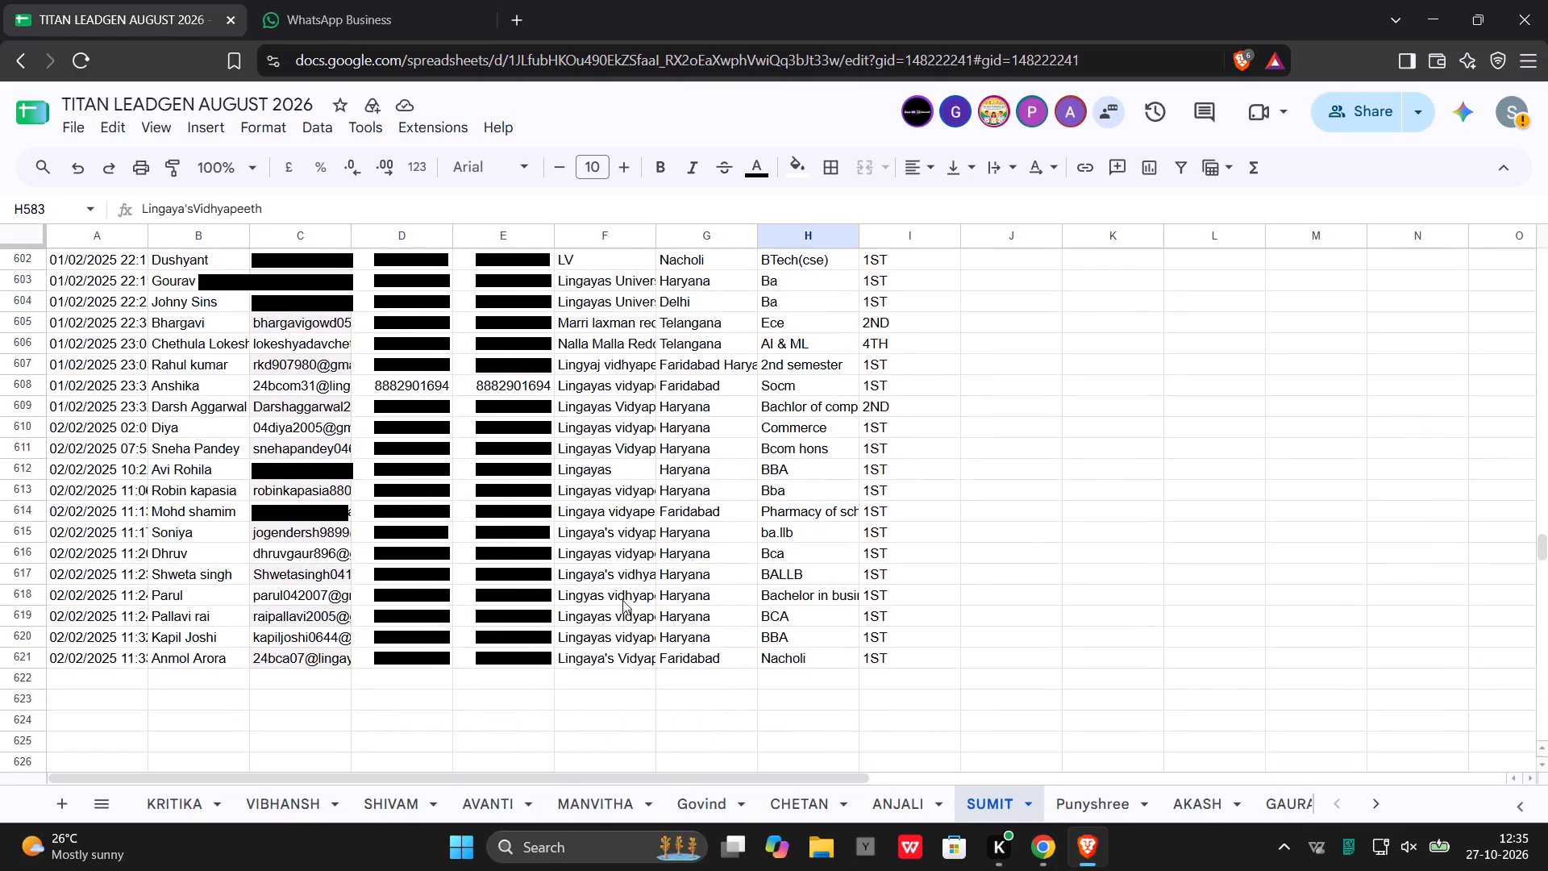
# Look back through the March 2026 lead rows and their call remarks on the SUMIT sheet, up to about row 506.
pyautogui.scroll(2, 868, 586)
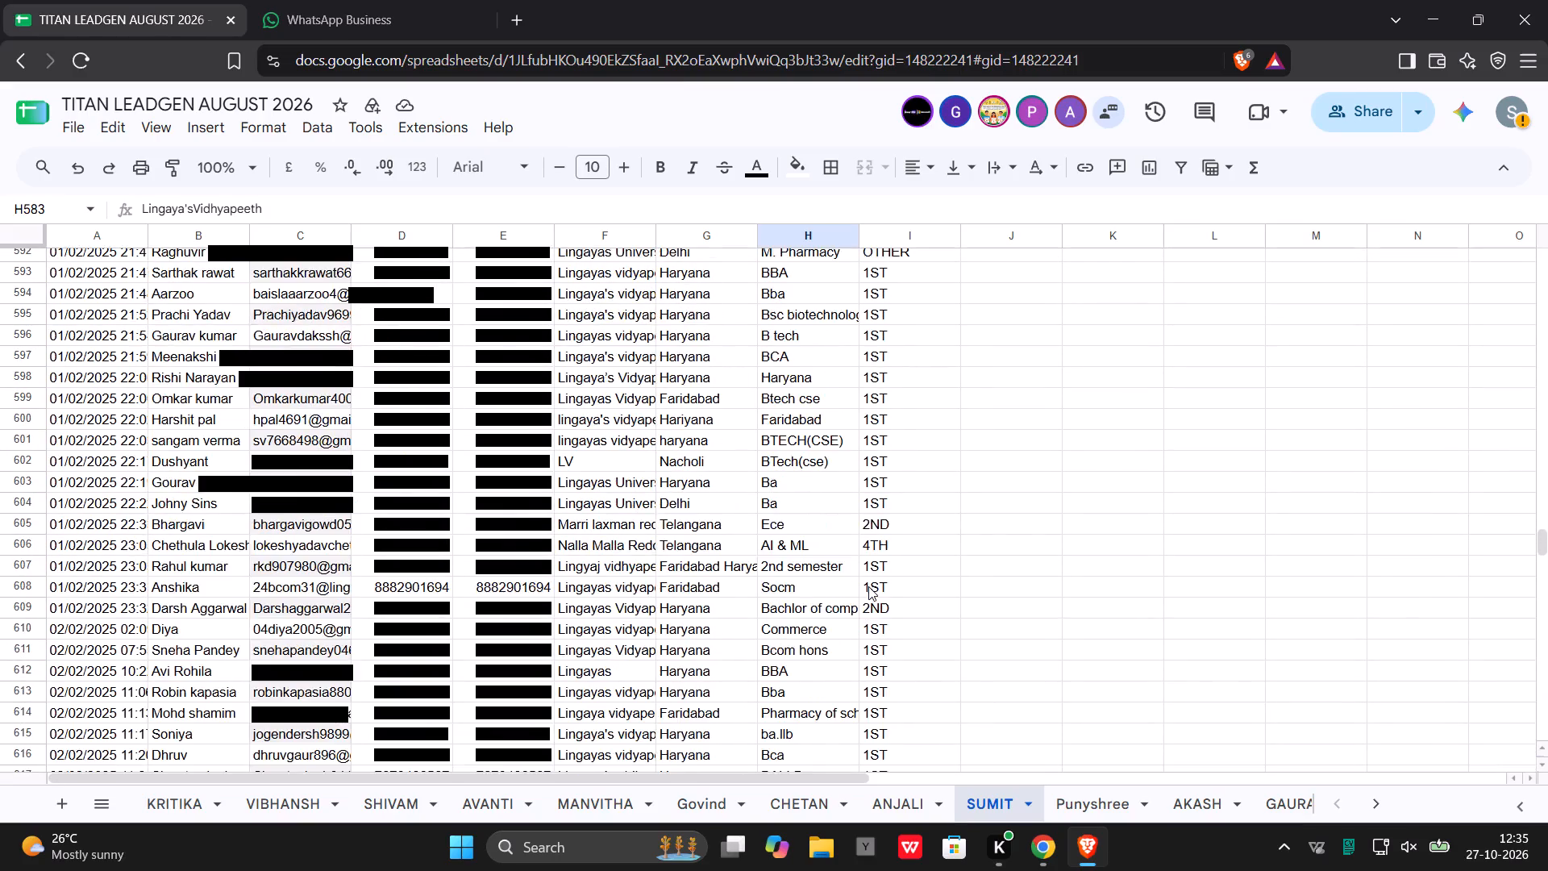
pyautogui.scroll(7, 868, 586)
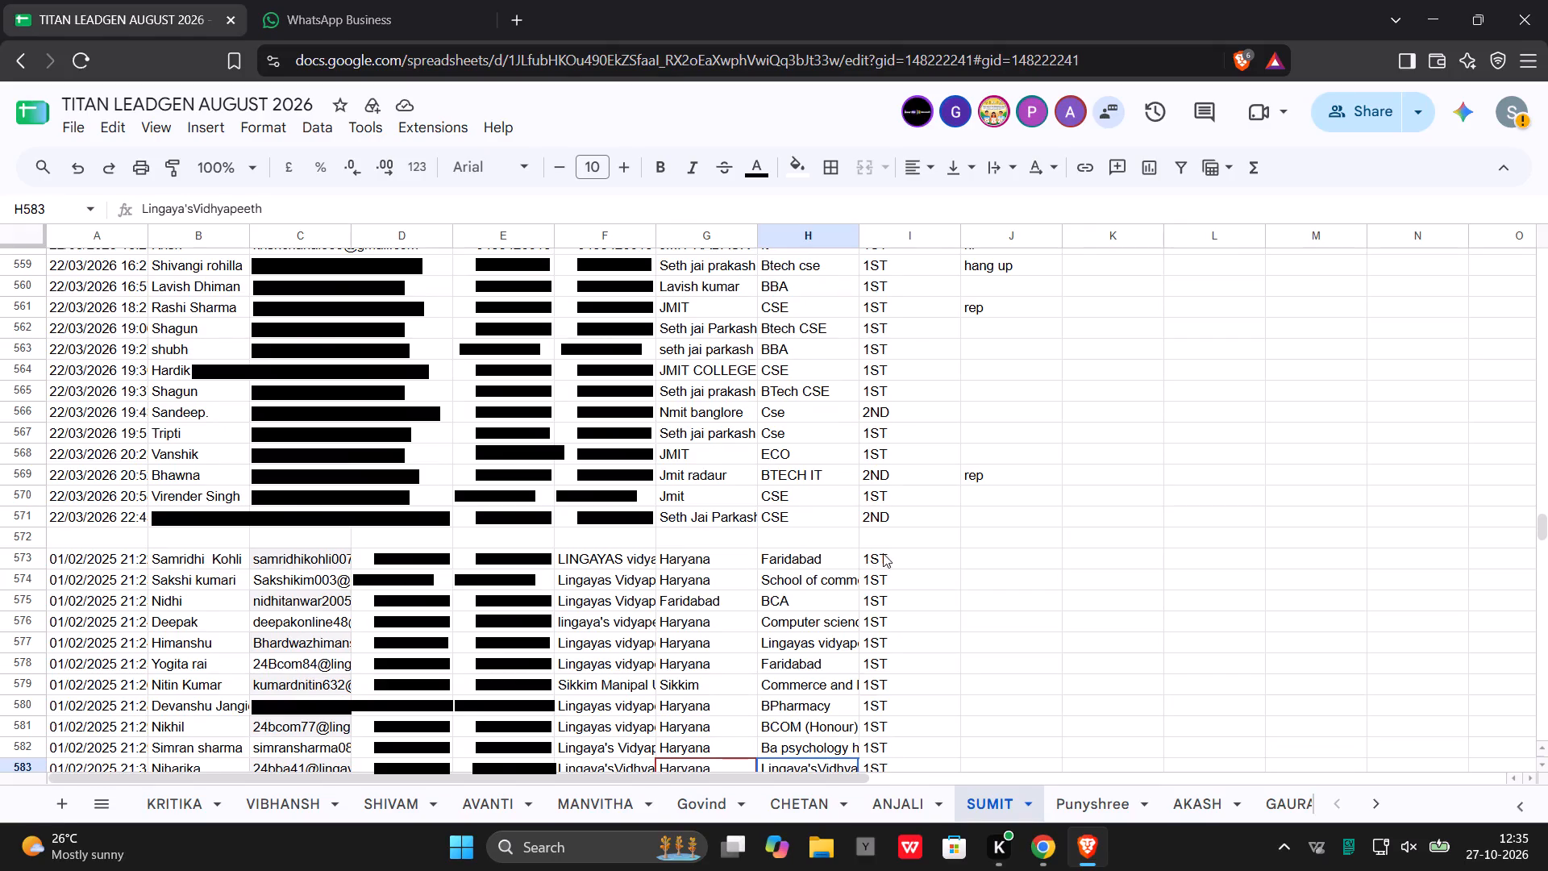
pyautogui.scroll(3, 933, 557)
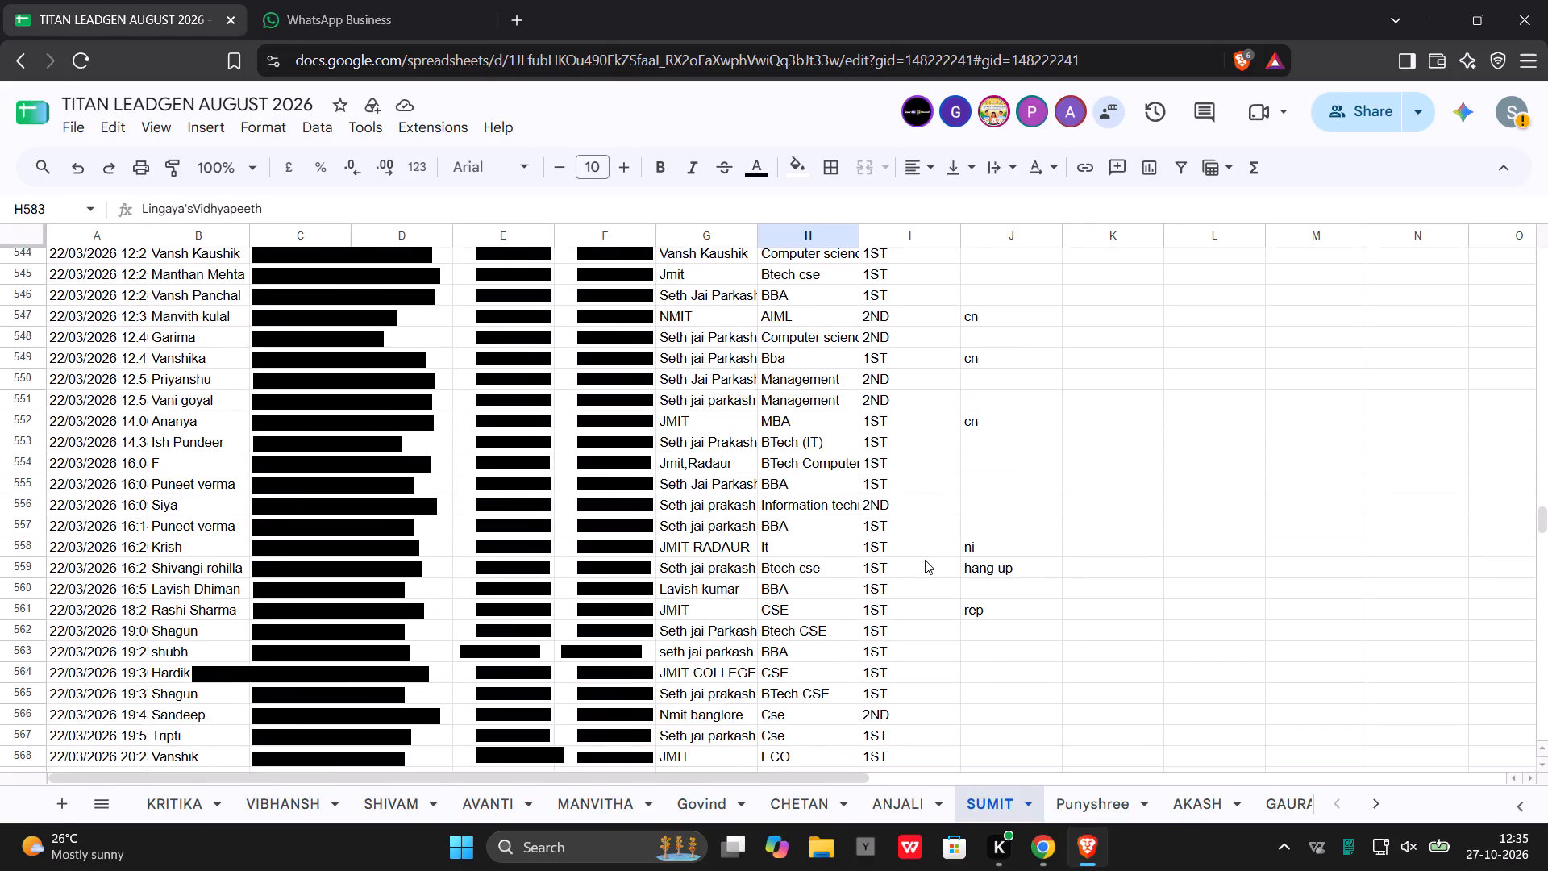
pyautogui.scroll(6, 925, 560)
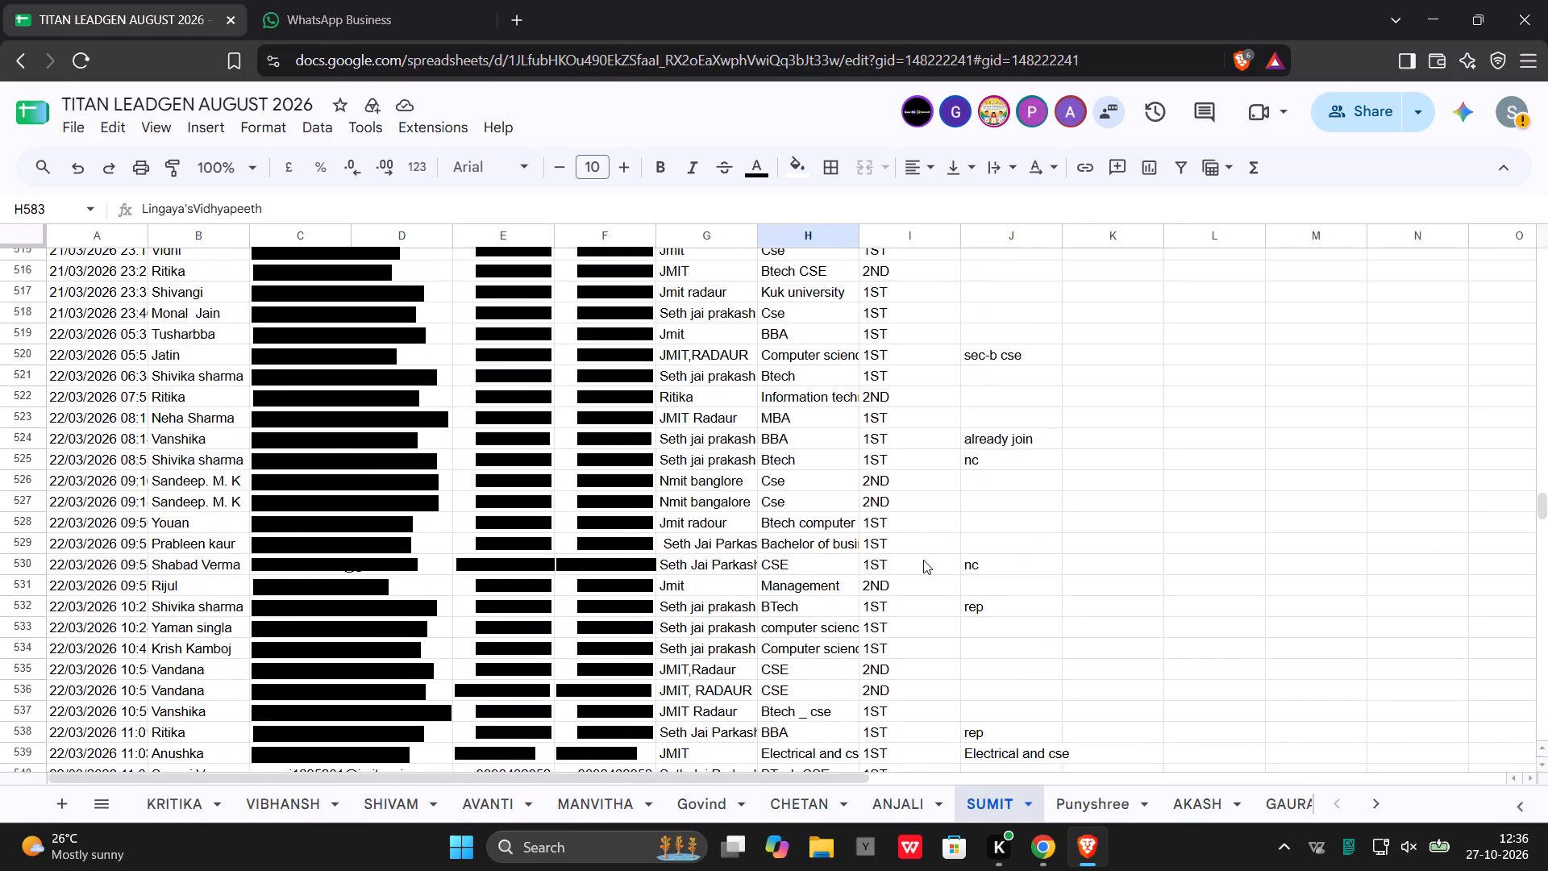
pyautogui.scroll(2, 923, 560)
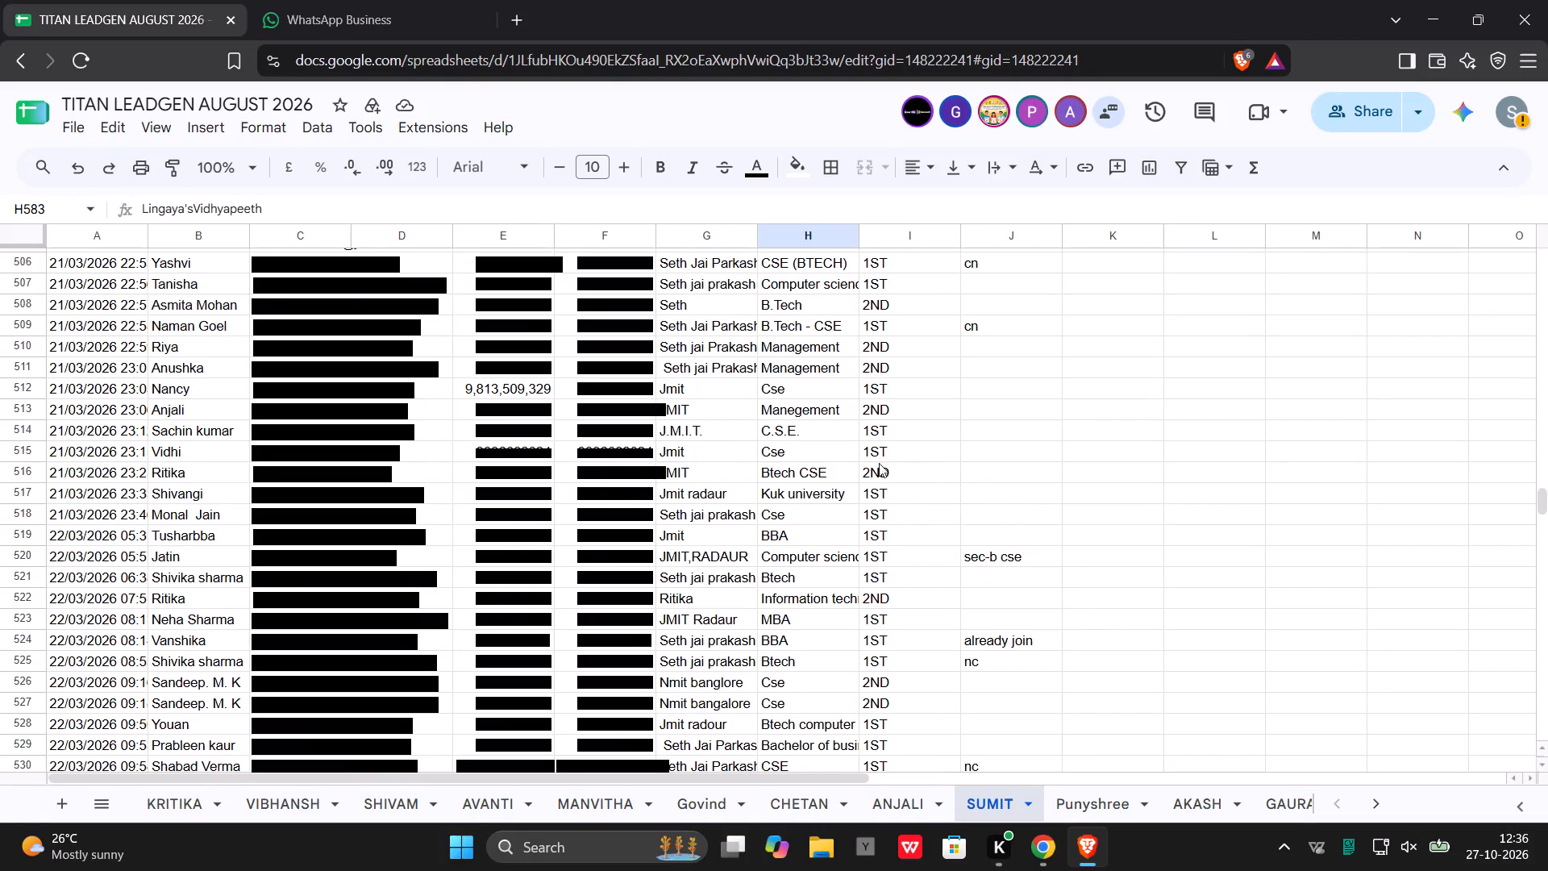
pyautogui.scroll(9, 814, 446)
pyautogui.scroll(-20, 808, 443)
pyautogui.scroll(-3, 808, 443)
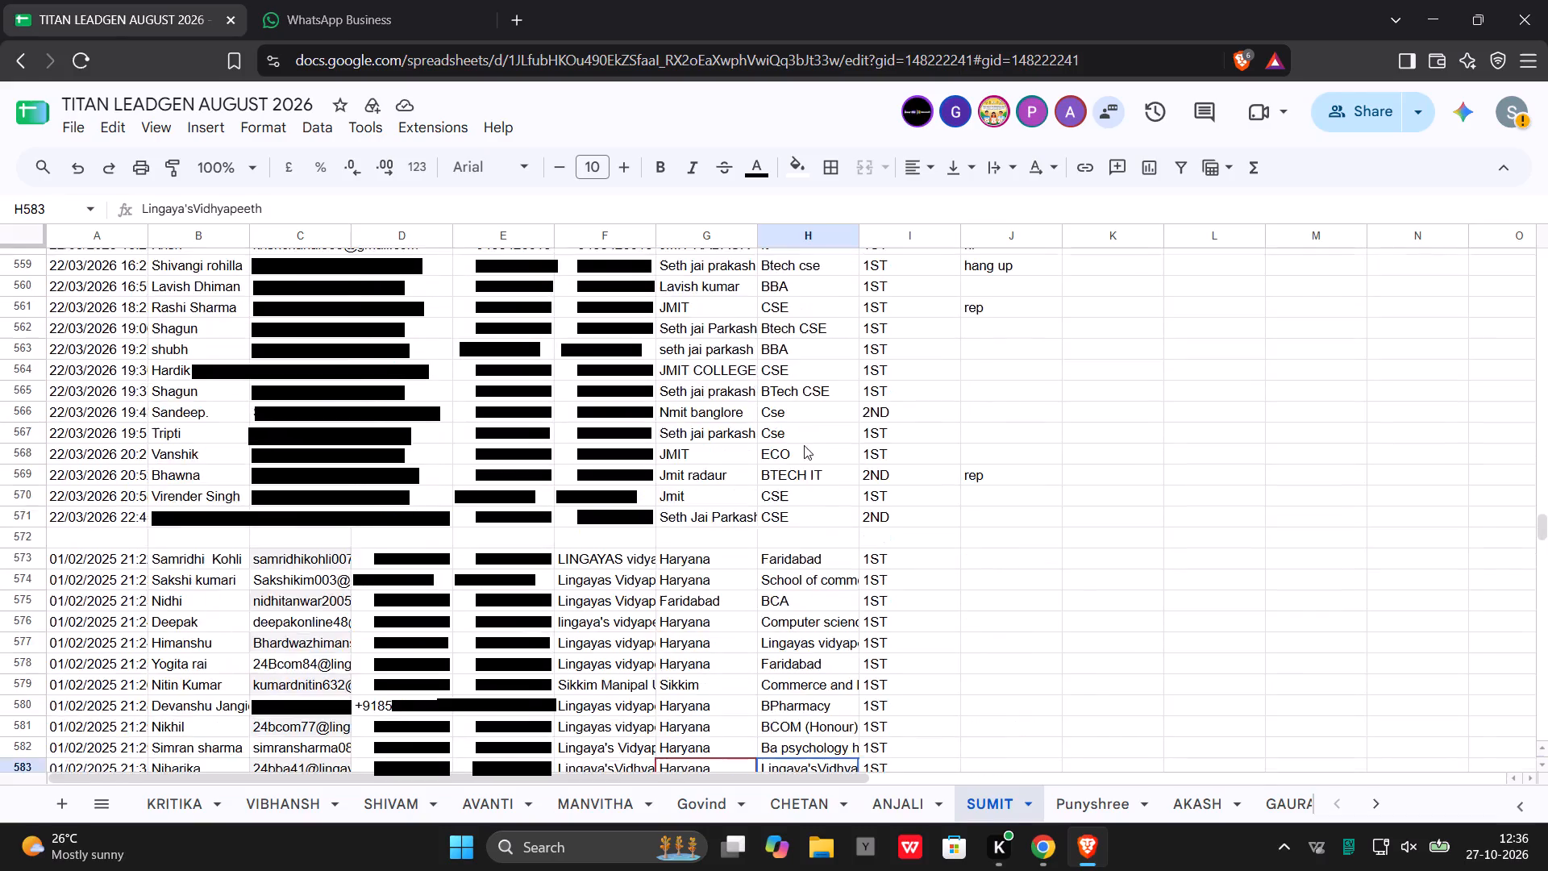
pyautogui.scroll(-10, 801, 448)
pyautogui.scroll(6, 801, 452)
pyautogui.scroll(-1, 801, 452)
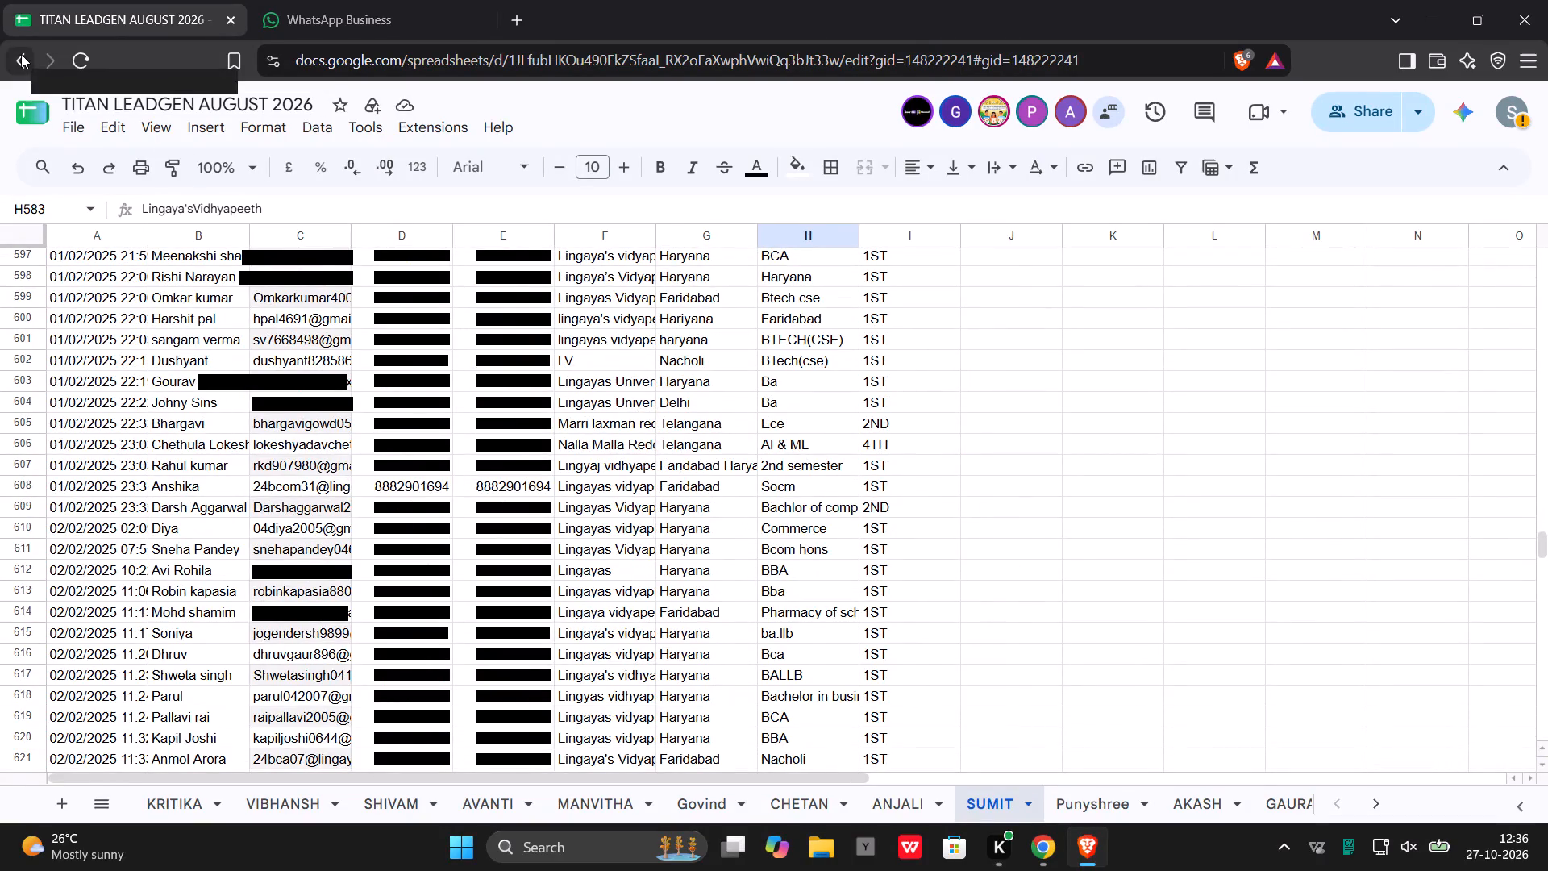
# Open the TITANS POTENTIAL SHEET spreadsheet from Google Sheets in a new browser tab and glance through its first sheet.
pyautogui.click(165, 9)
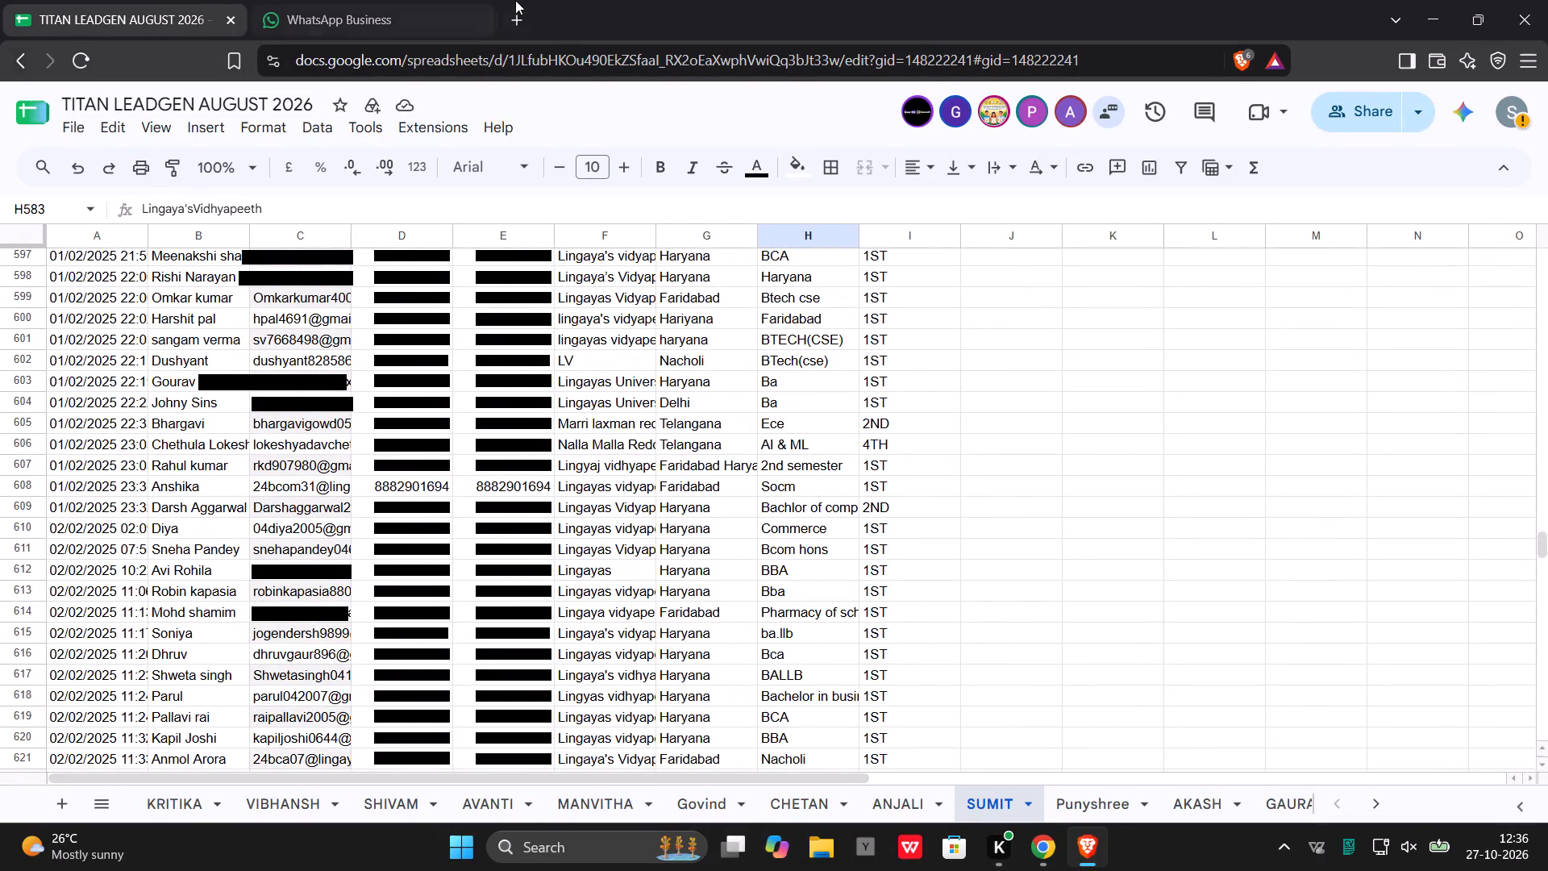
pyautogui.click(512, 1)
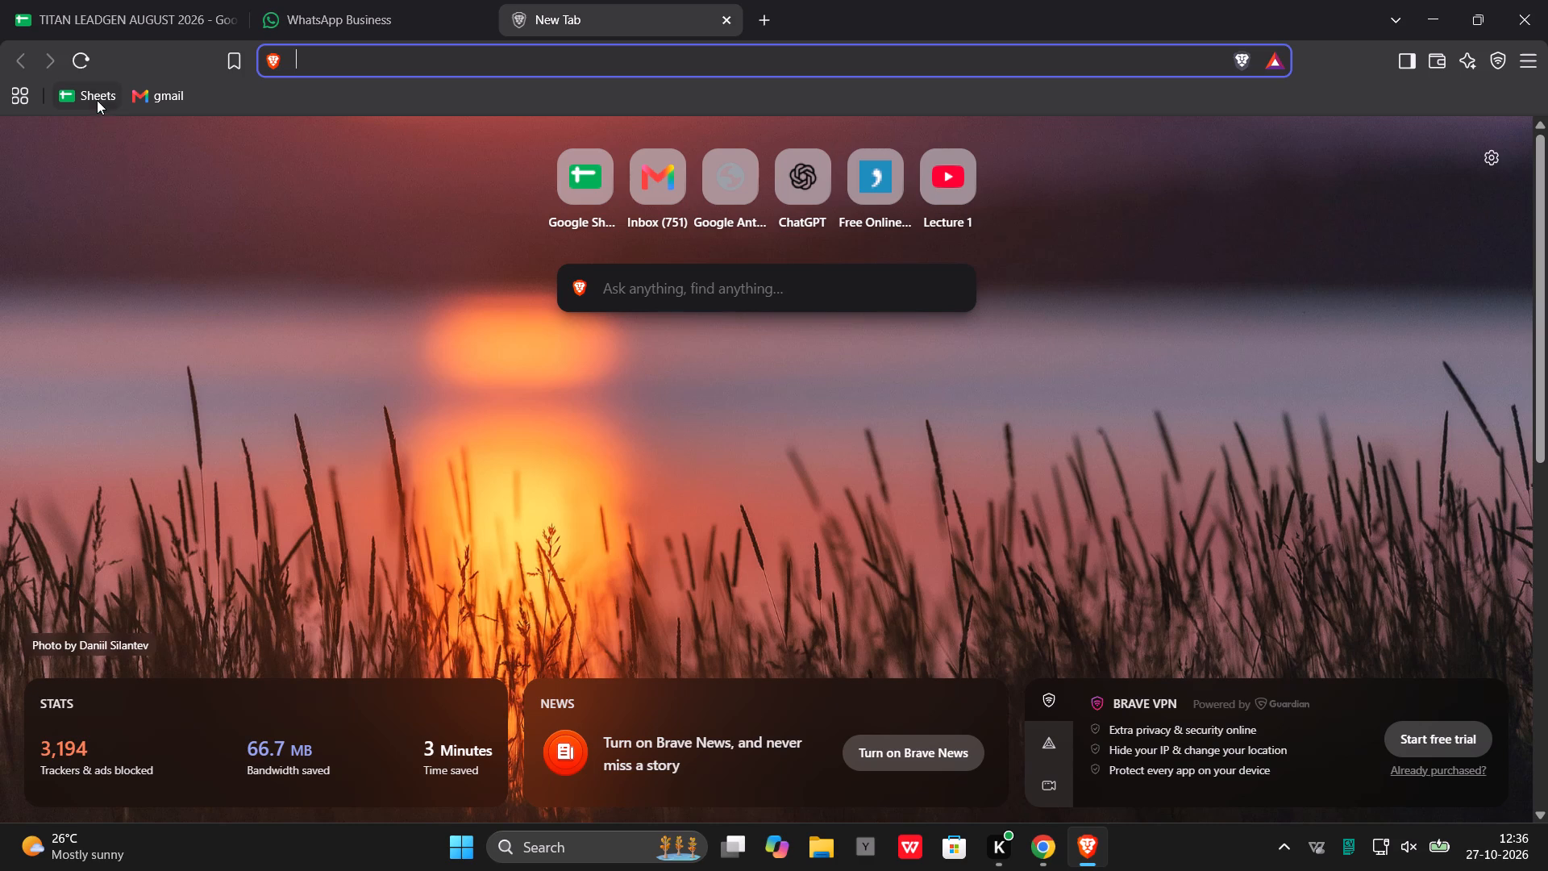
pyautogui.click(97, 98)
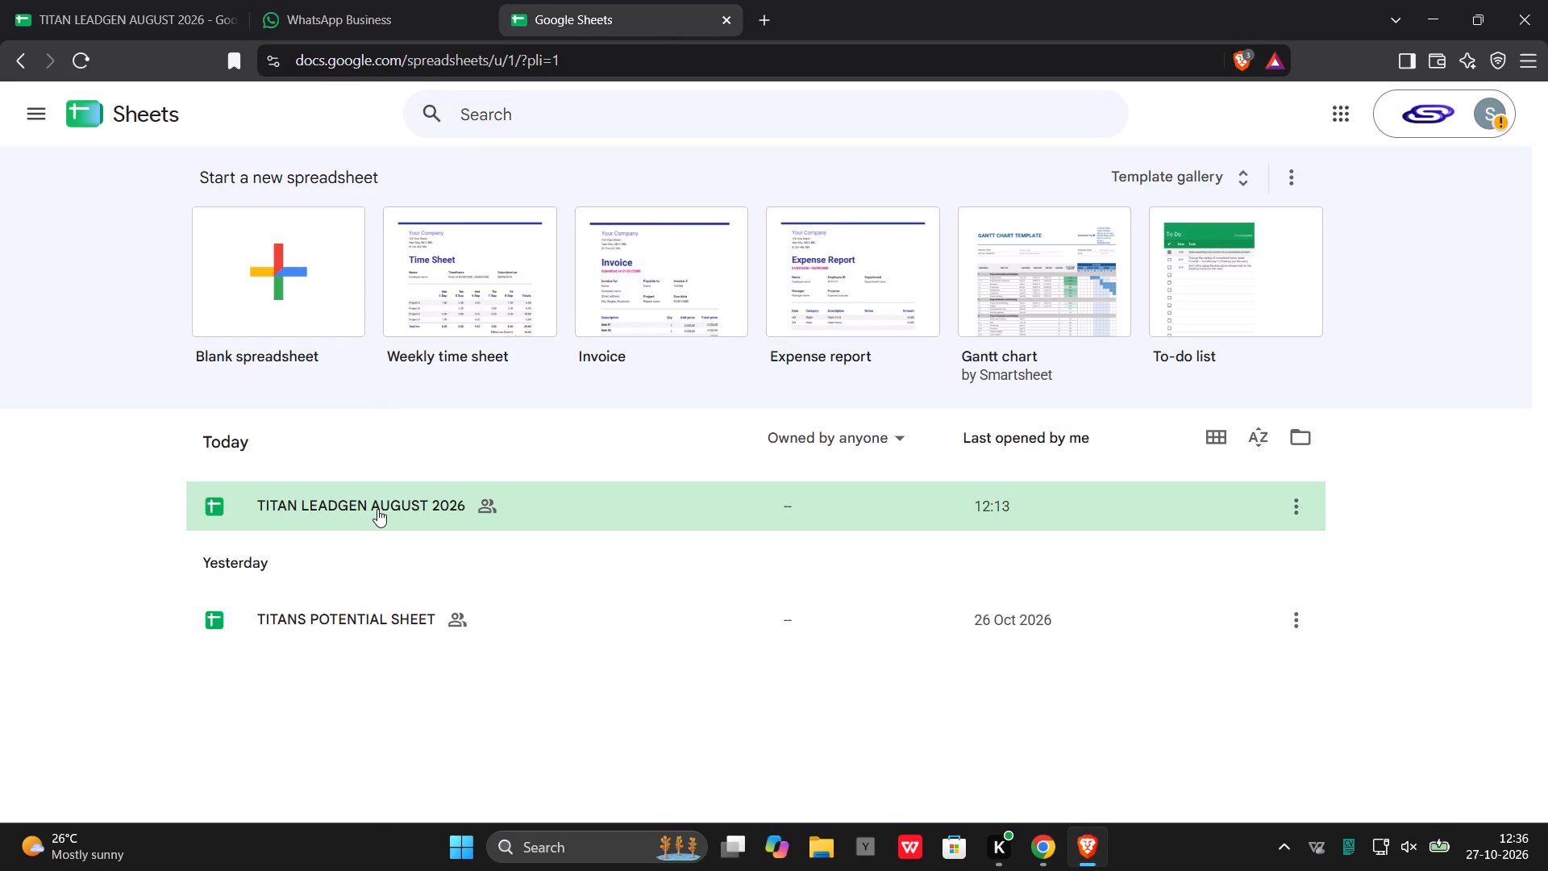
pyautogui.click(336, 627)
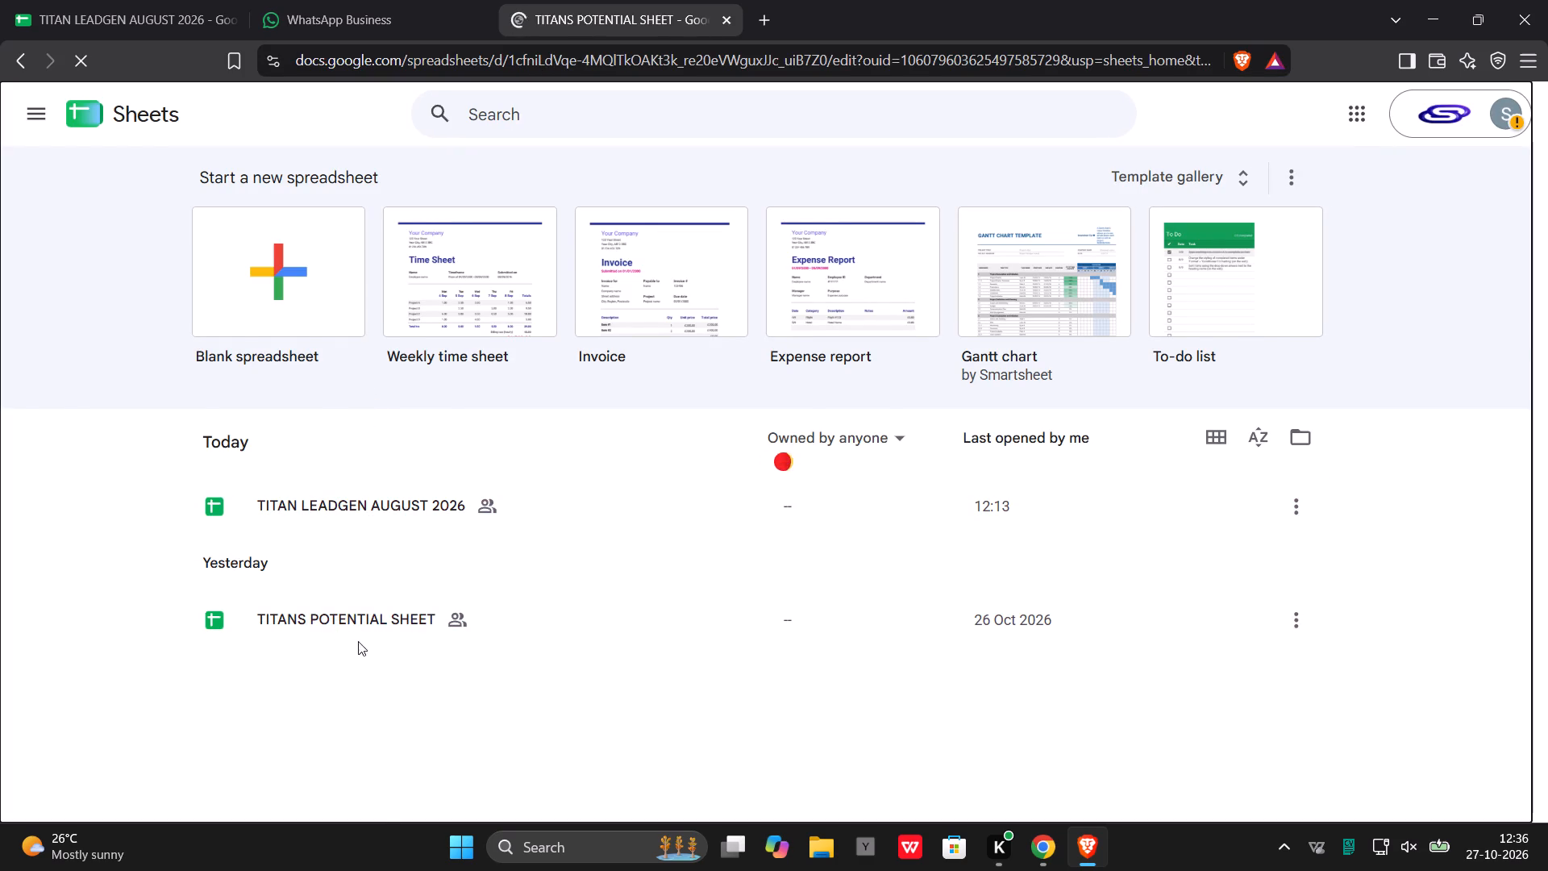
pyautogui.scroll(-9, 617, 649)
pyautogui.scroll(-5, 811, 660)
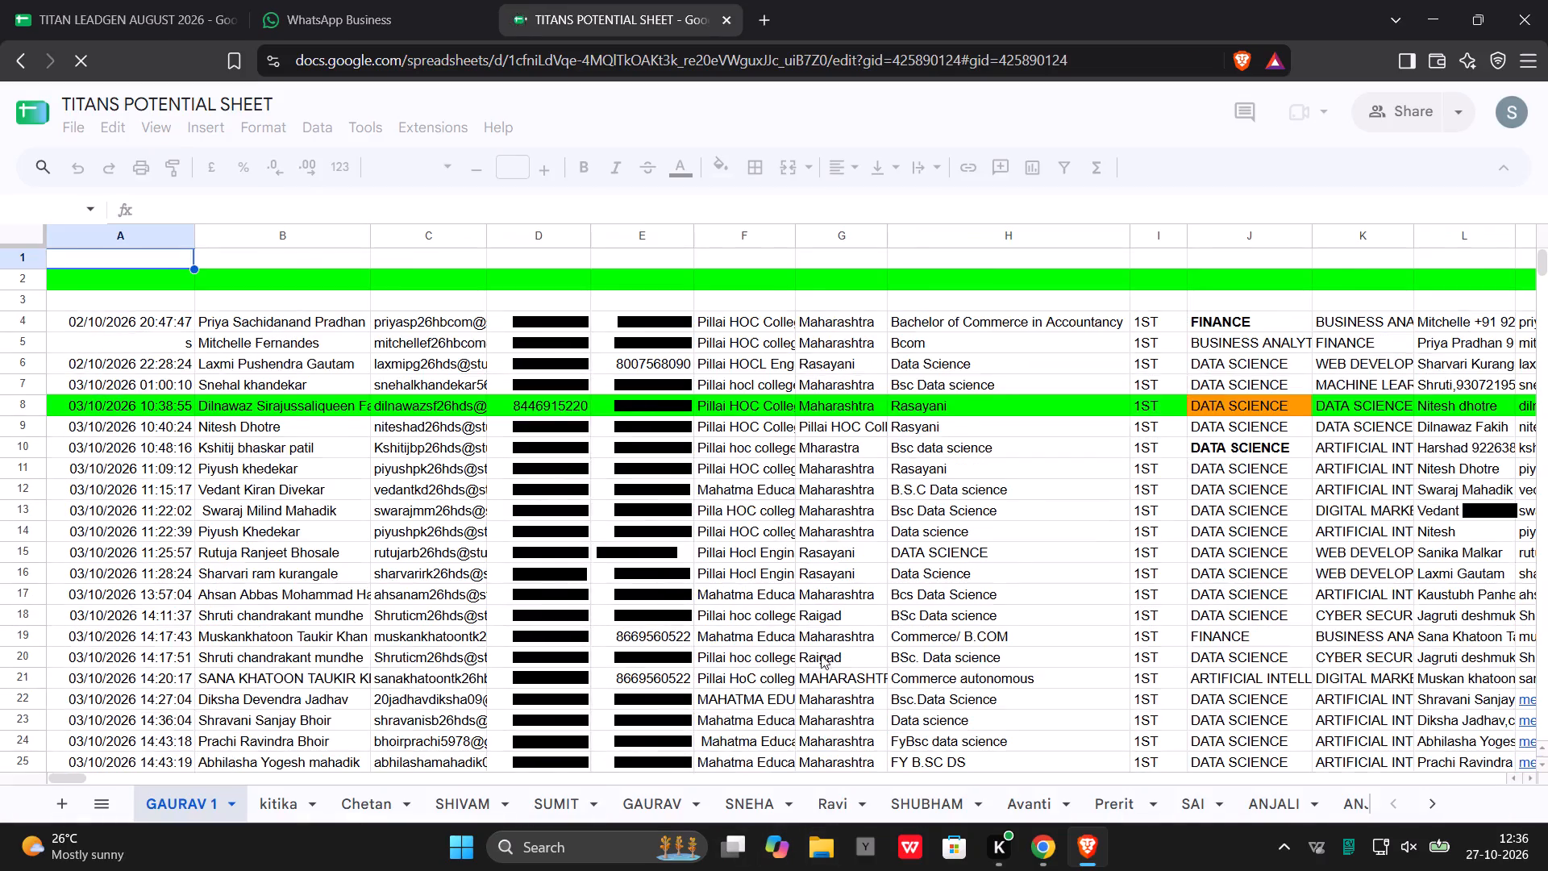
pyautogui.scroll(-20, 821, 655)
pyautogui.scroll(-5, 821, 655)
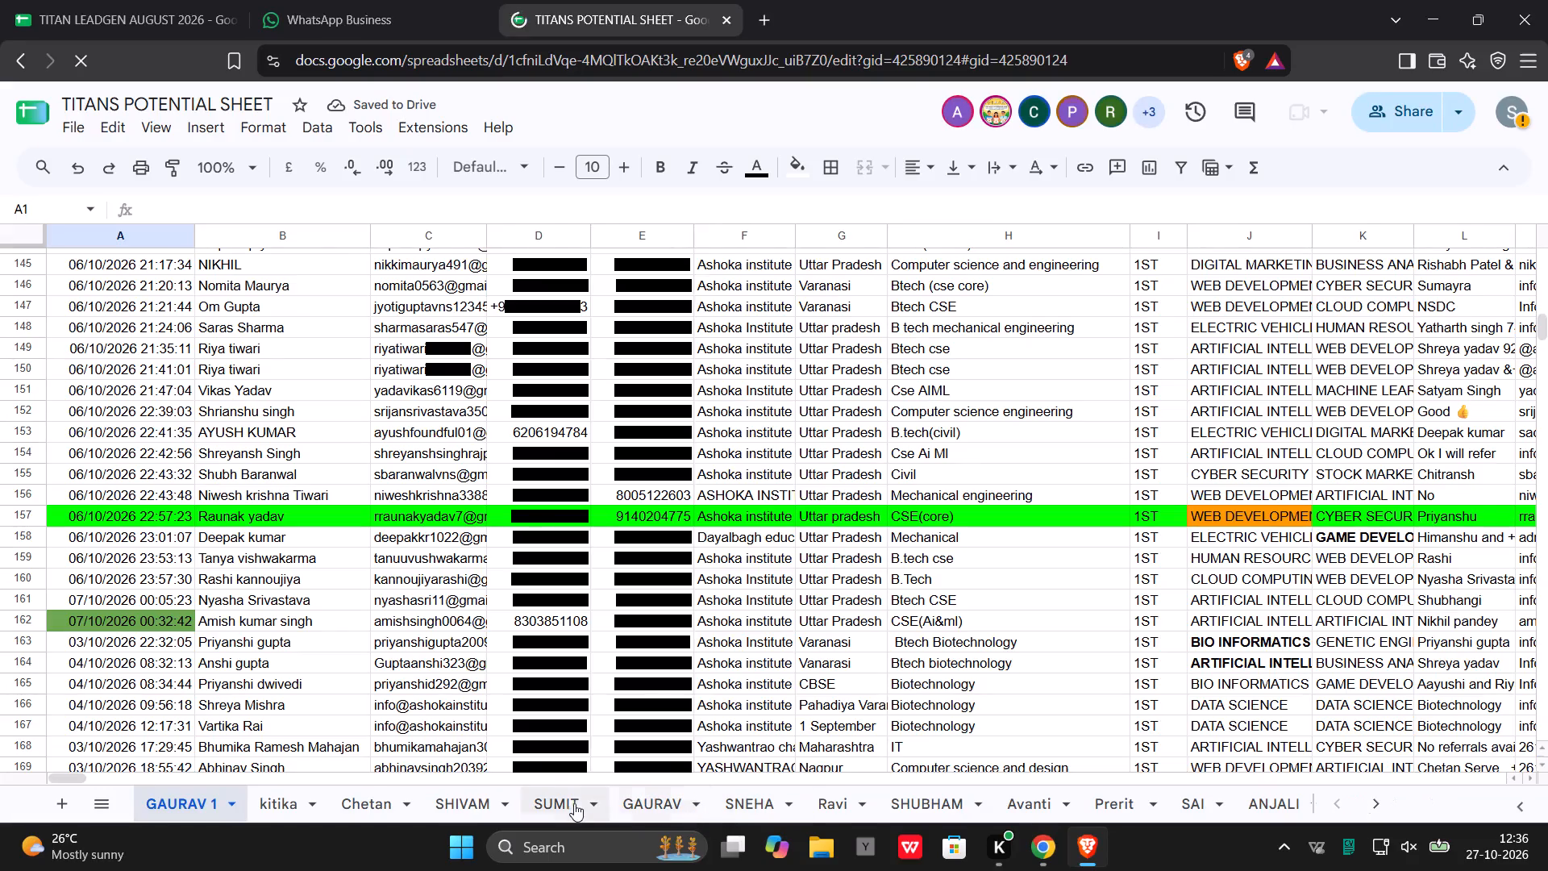
# Examine the contact entries and call remarks on the SUMIT sheet of TITANS POTENTIAL SHEET.
pyautogui.click(572, 803)
pyautogui.scroll(-11, 674, 683)
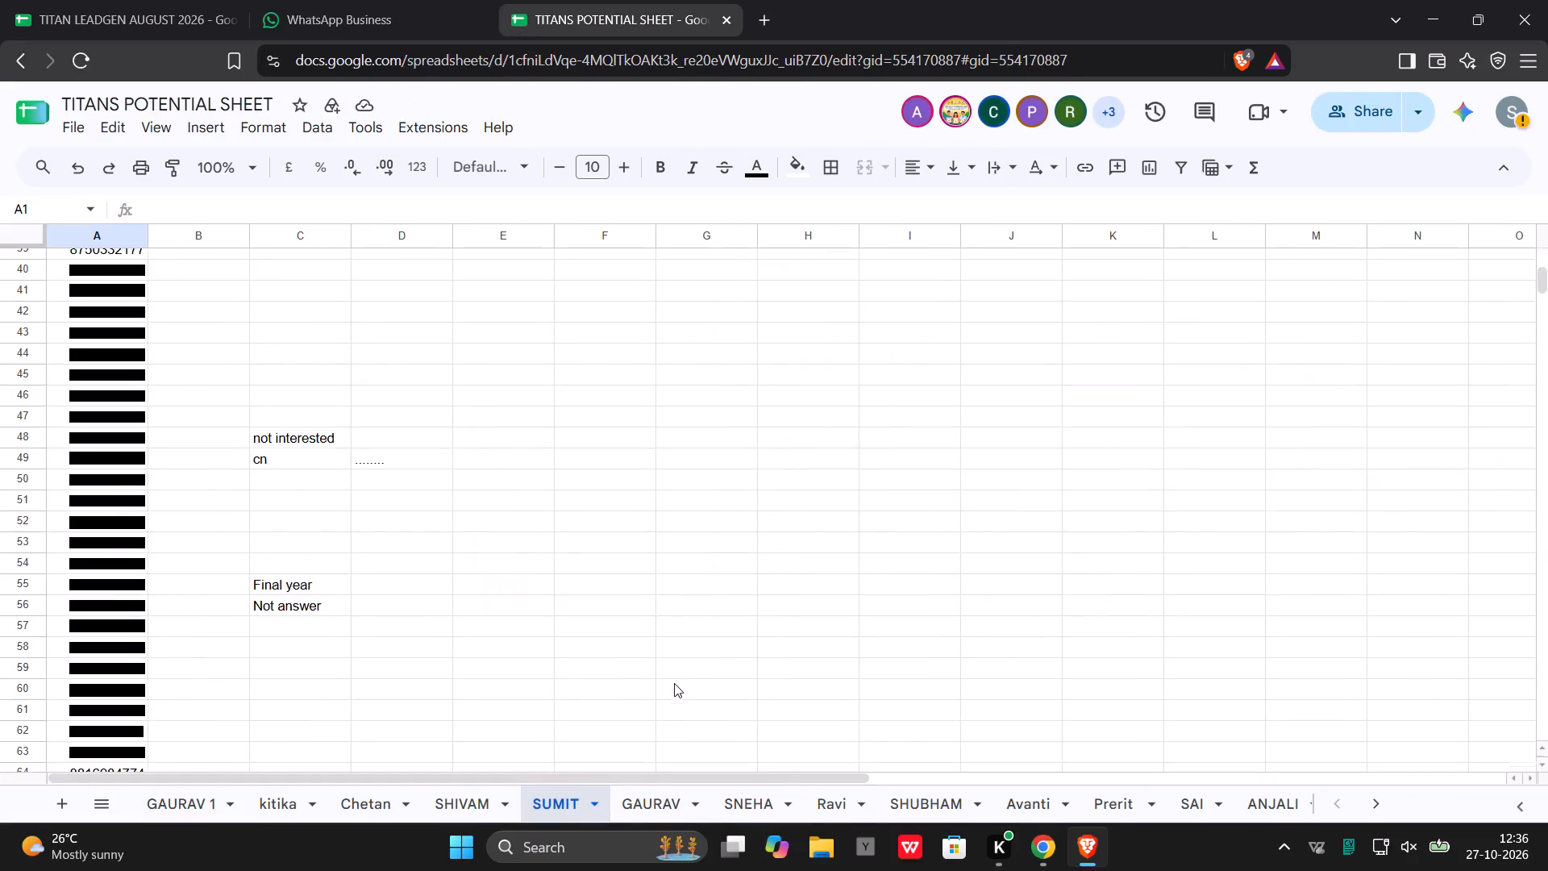
pyautogui.scroll(-20, 674, 683)
pyautogui.scroll(17, 676, 681)
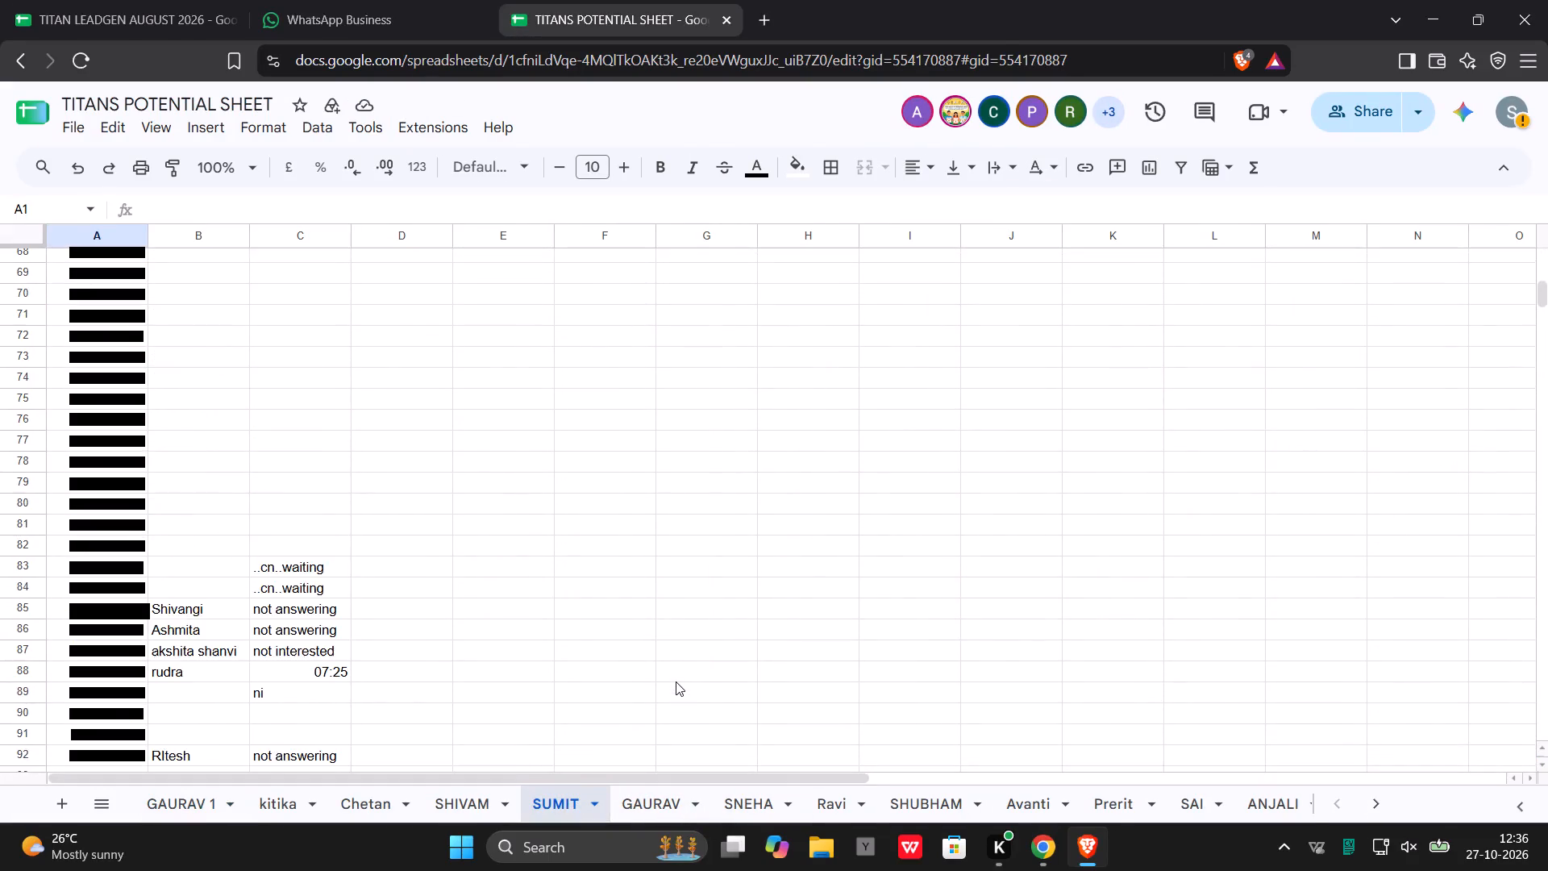
pyautogui.scroll(8, 676, 681)
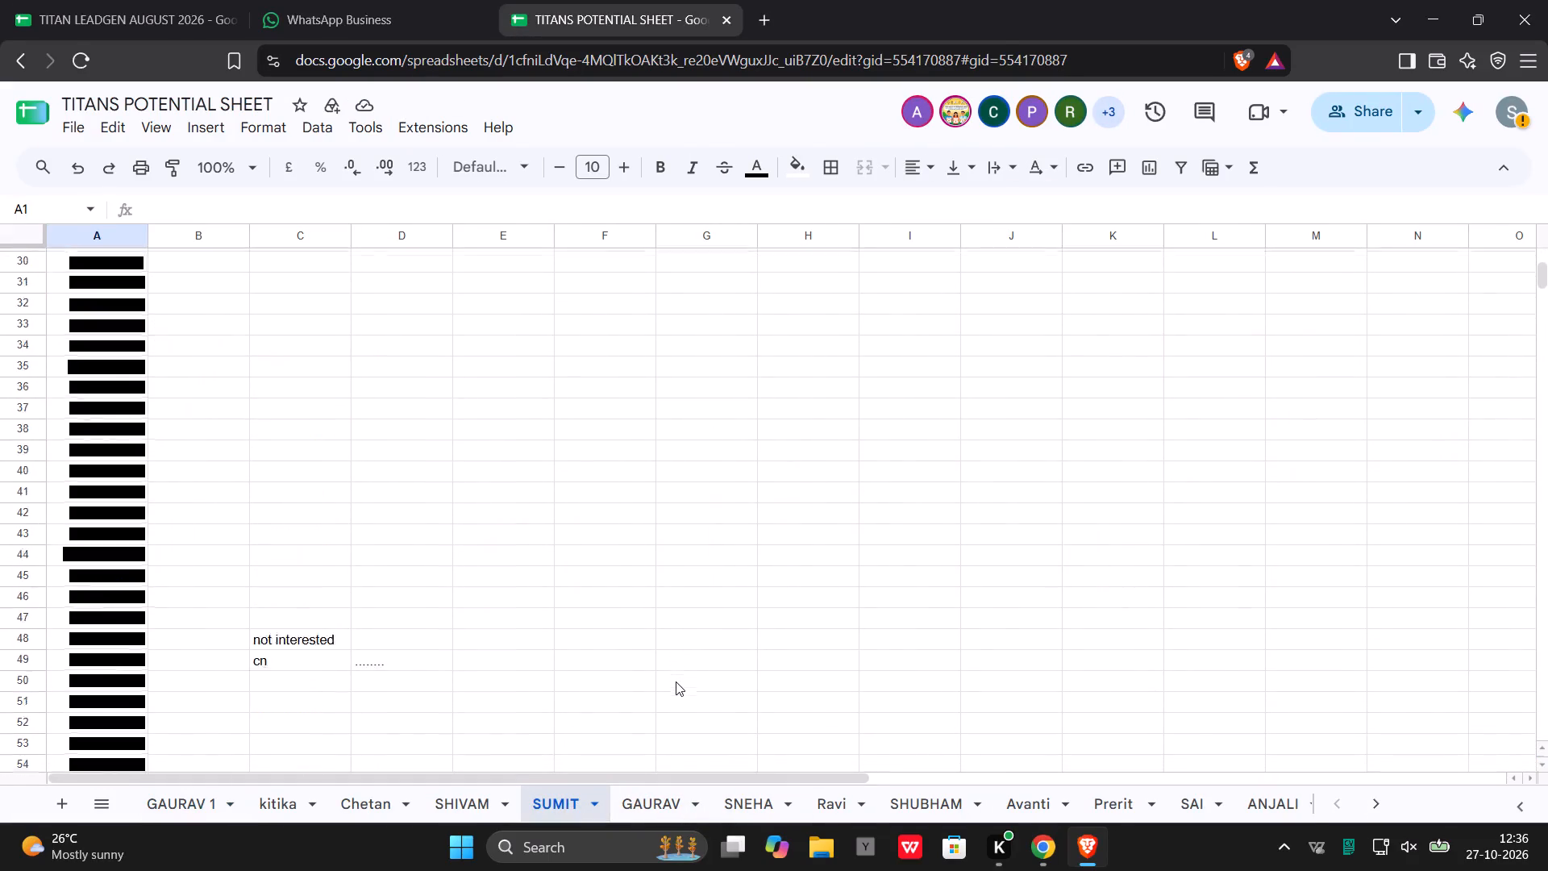
pyautogui.scroll(5, 676, 681)
pyautogui.scroll(-20, 676, 681)
pyautogui.scroll(-5, 676, 681)
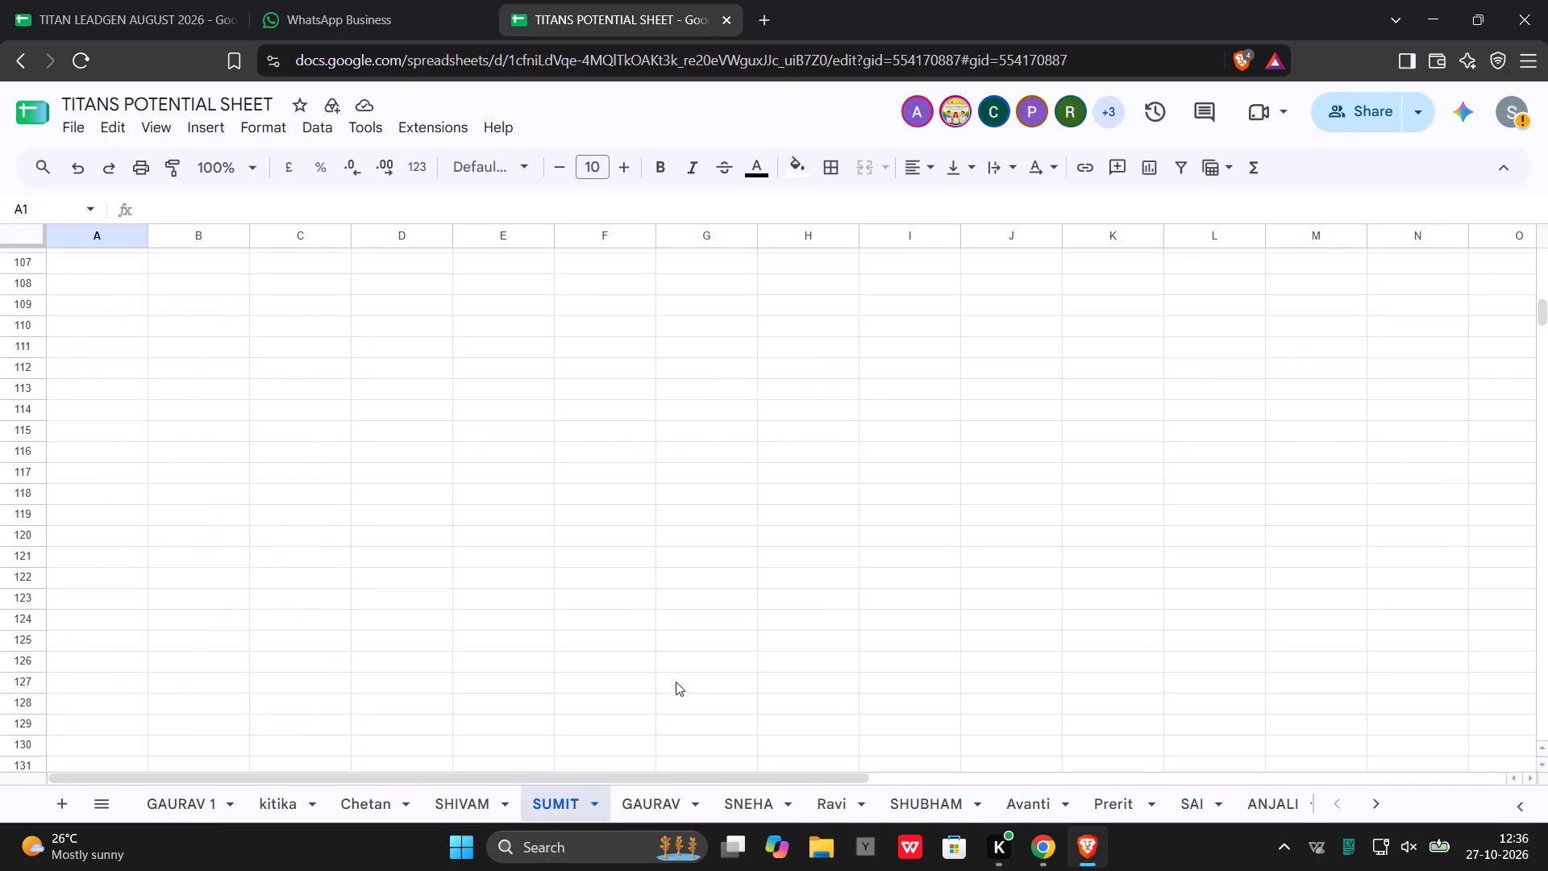
# Close TITANS POTENTIAL SHEET and return to the TITAN LEADGEN AUGUST 2026 spreadsheet.
pyautogui.click(726, 11)
pyautogui.click(148, 0)
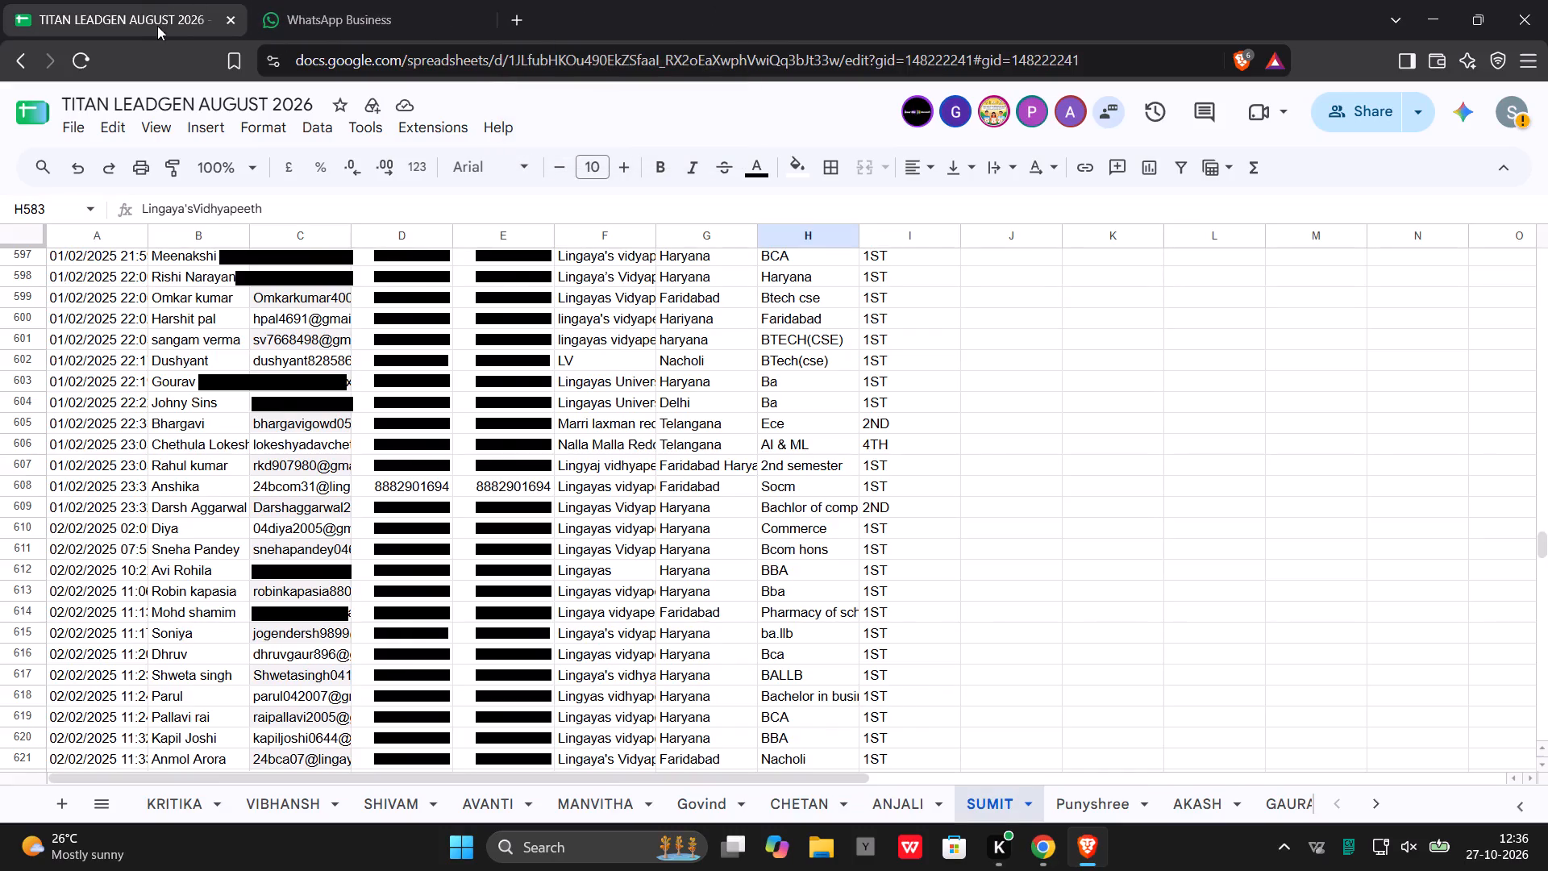
pyautogui.click(167, 17)
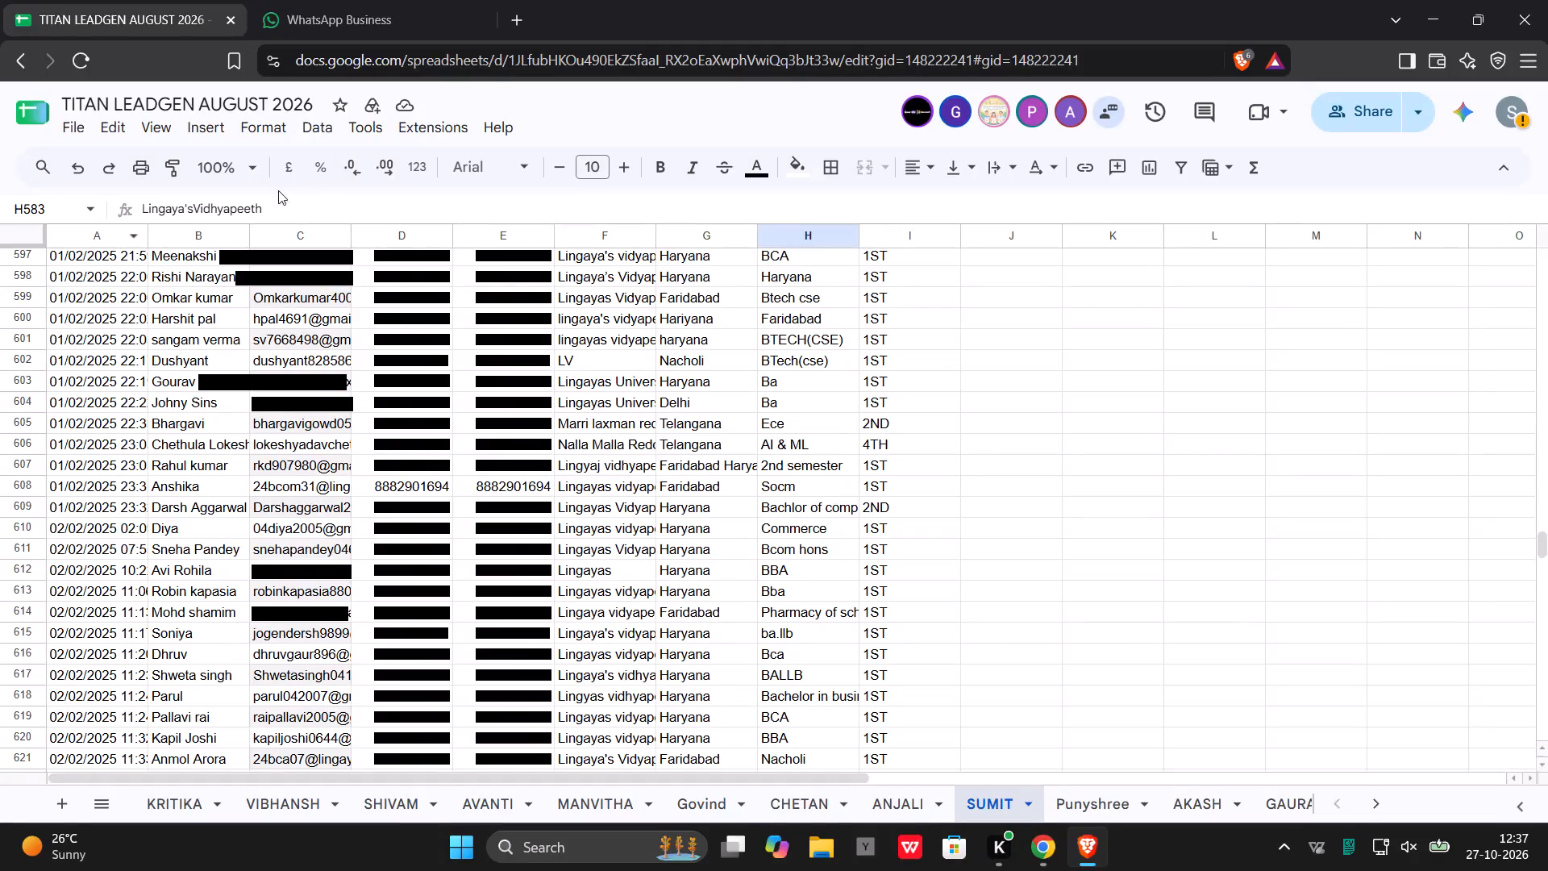
# Open a new browser tab and get its address bar ready for entry.
pyautogui.click(519, 28)
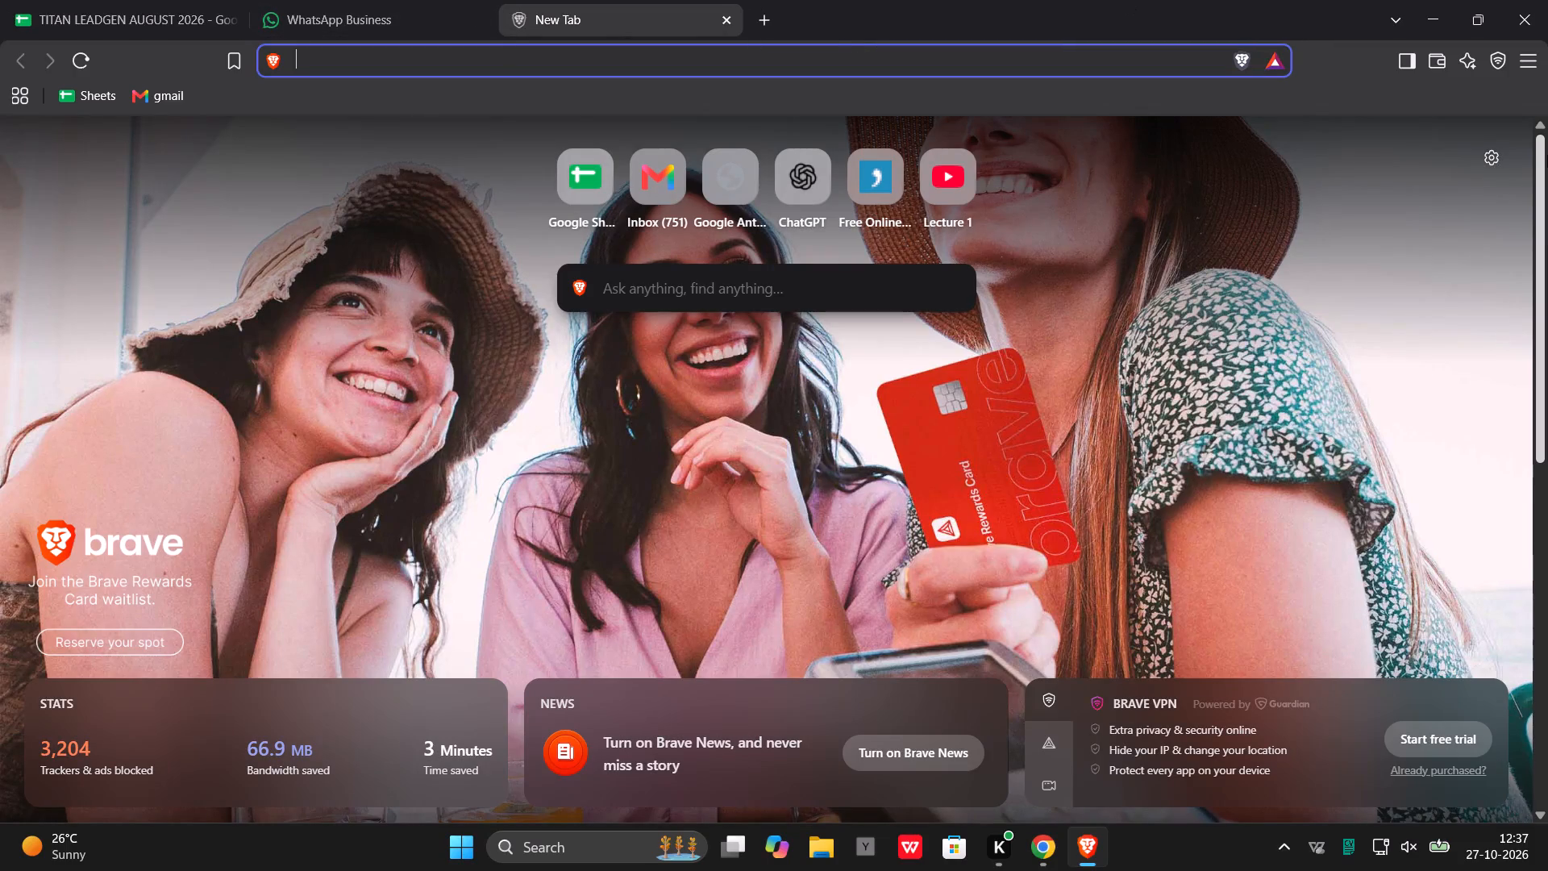
pyautogui.click(1048, 56)
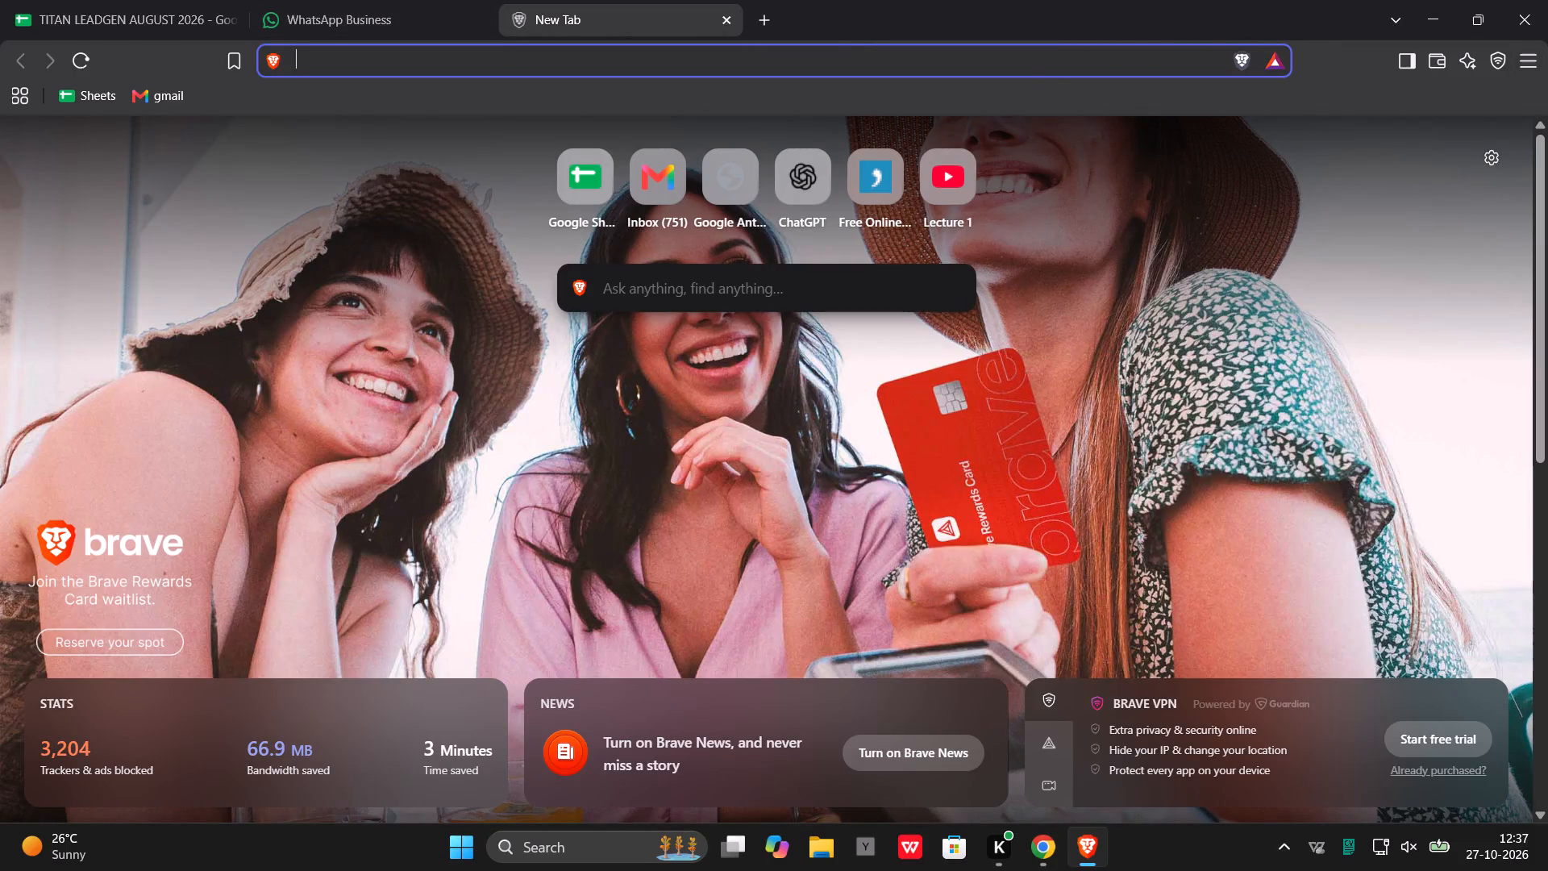
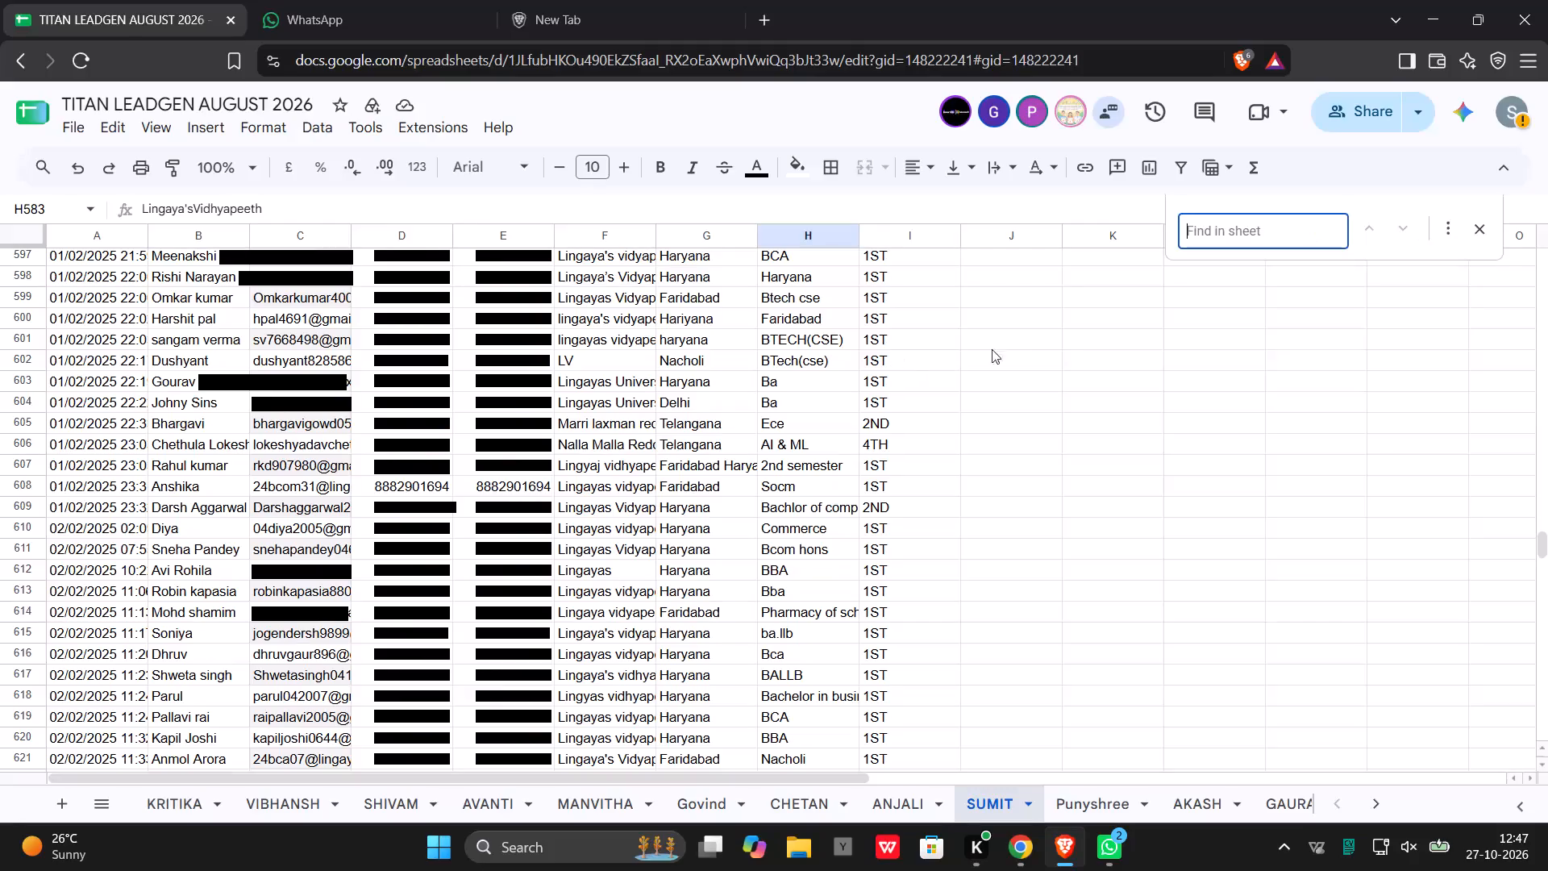
# Search the SUMIT sheet for the copied contact detail by pasting it as the find term.
pyautogui.rightClick(1233, 231)
pyautogui.click(1291, 506)
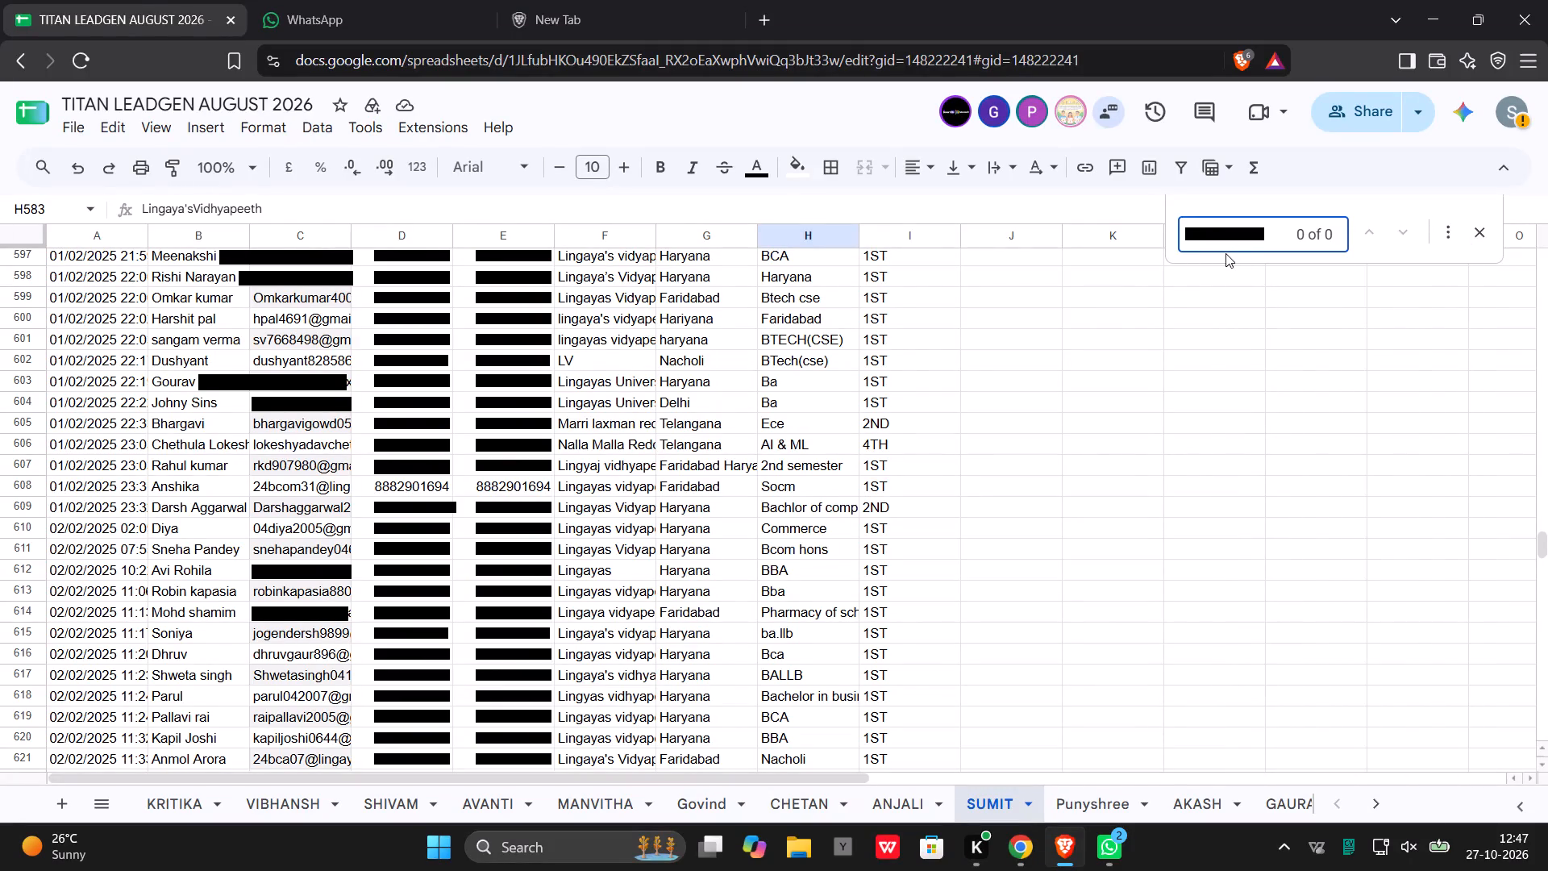
# Erase the pasted contact detail from the sheet's search term.
pyautogui.press('BackSpace')
pyautogui.press('BackSpace')
pyautogui.press('BackSpace')
pyautogui.press('BackSpace')
pyautogui.press('BackSpace')
pyautogui.press('BackSpace')
pyautogui.press('BackSpace')
pyautogui.press('BackSpace')
pyautogui.press('BackSpace')
pyautogui.press('BackSpace')
pyautogui.press('BackSpace')
pyautogui.press('BackSpace')
pyautogui.press('BackSpace')
pyautogui.press('BackSpace')
pyautogui.press('BackSpace')
pyautogui.press('BackSpace')
pyautogui.press('BackSpace')
pyautogui.press('BackSpace')
pyautogui.press('BackSpace')
pyautogui.press('BackSpace')
# Search the SUMIT sheet for the lead's contact number using only its leading digits.
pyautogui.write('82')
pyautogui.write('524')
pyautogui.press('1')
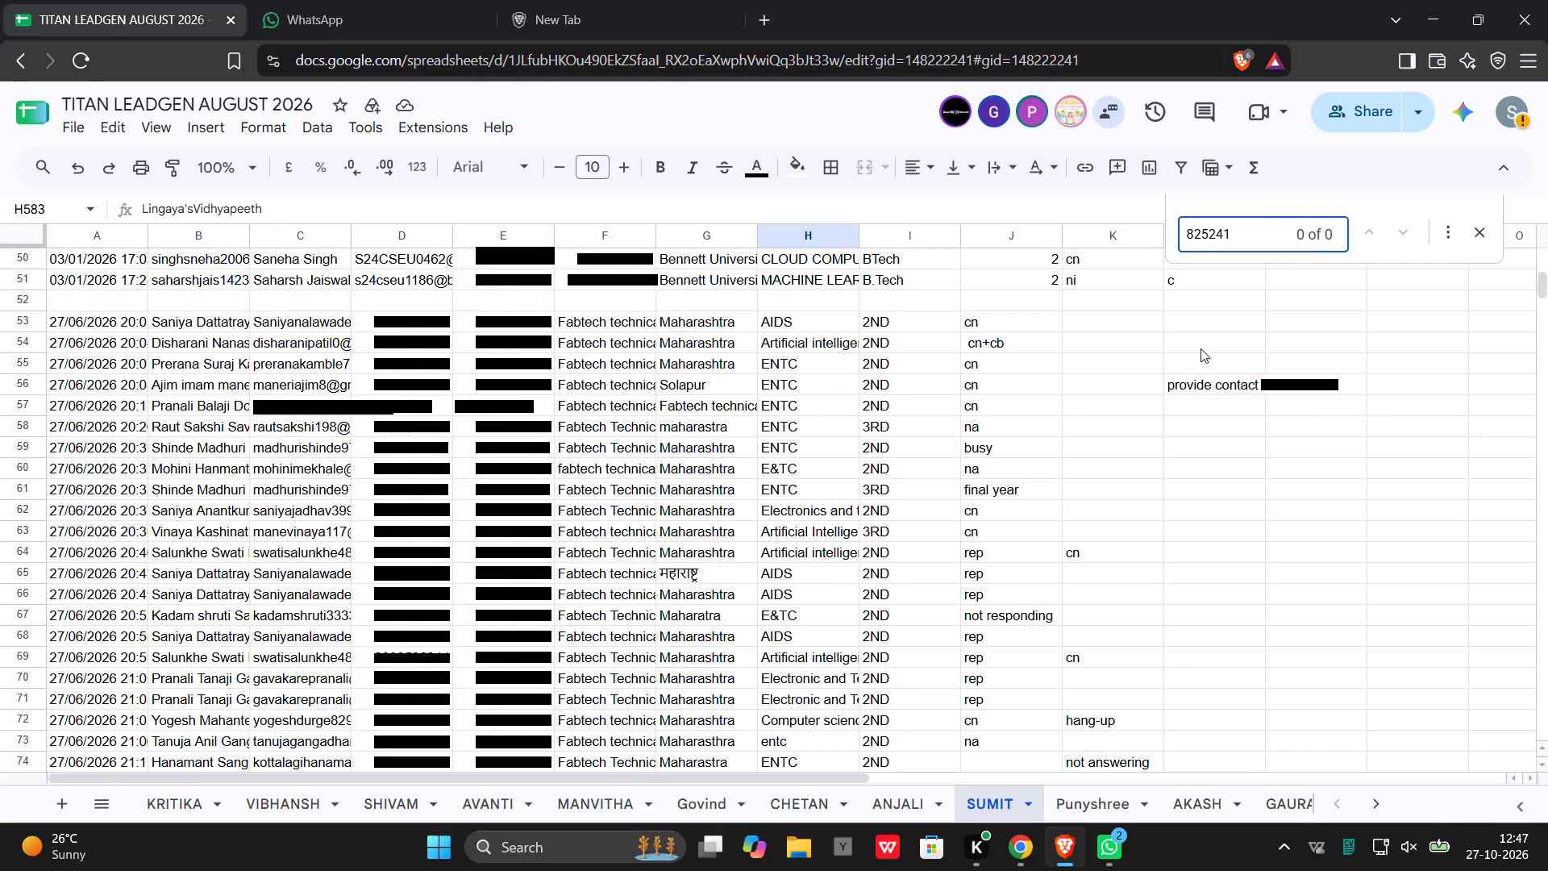
# Examine the lead rows in the SUMIT sheet, checking contact numbers, colleges and call remarks for the sought lead.
pyautogui.scroll(-20, 990, 385)
pyautogui.scroll(-6, 990, 385)
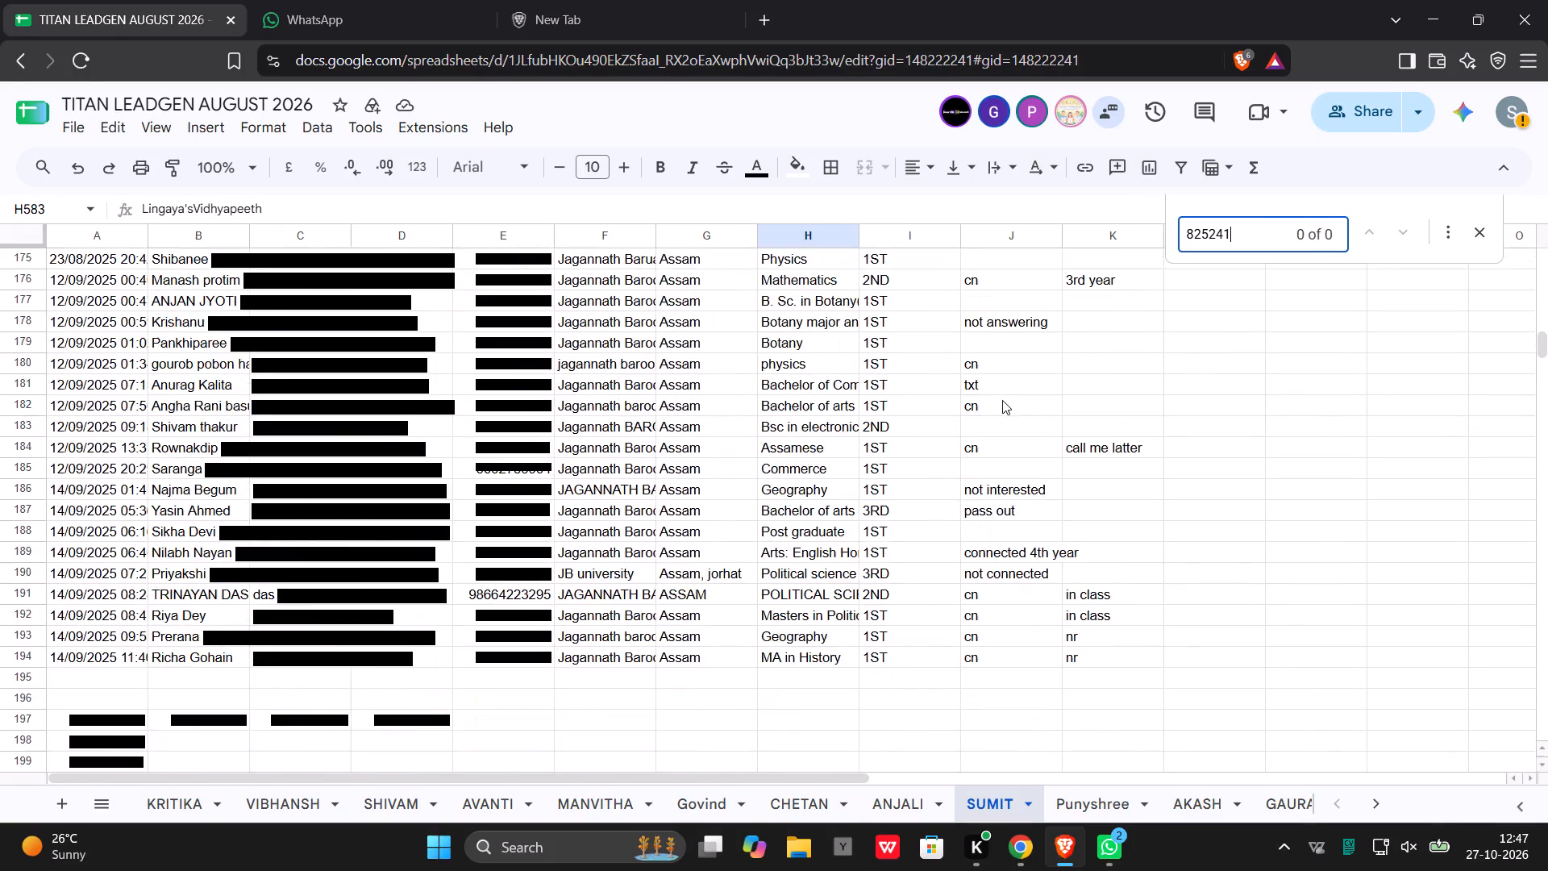
pyautogui.scroll(-17, 1002, 400)
pyautogui.scroll(-9, 1007, 402)
pyautogui.scroll(-17, 1010, 402)
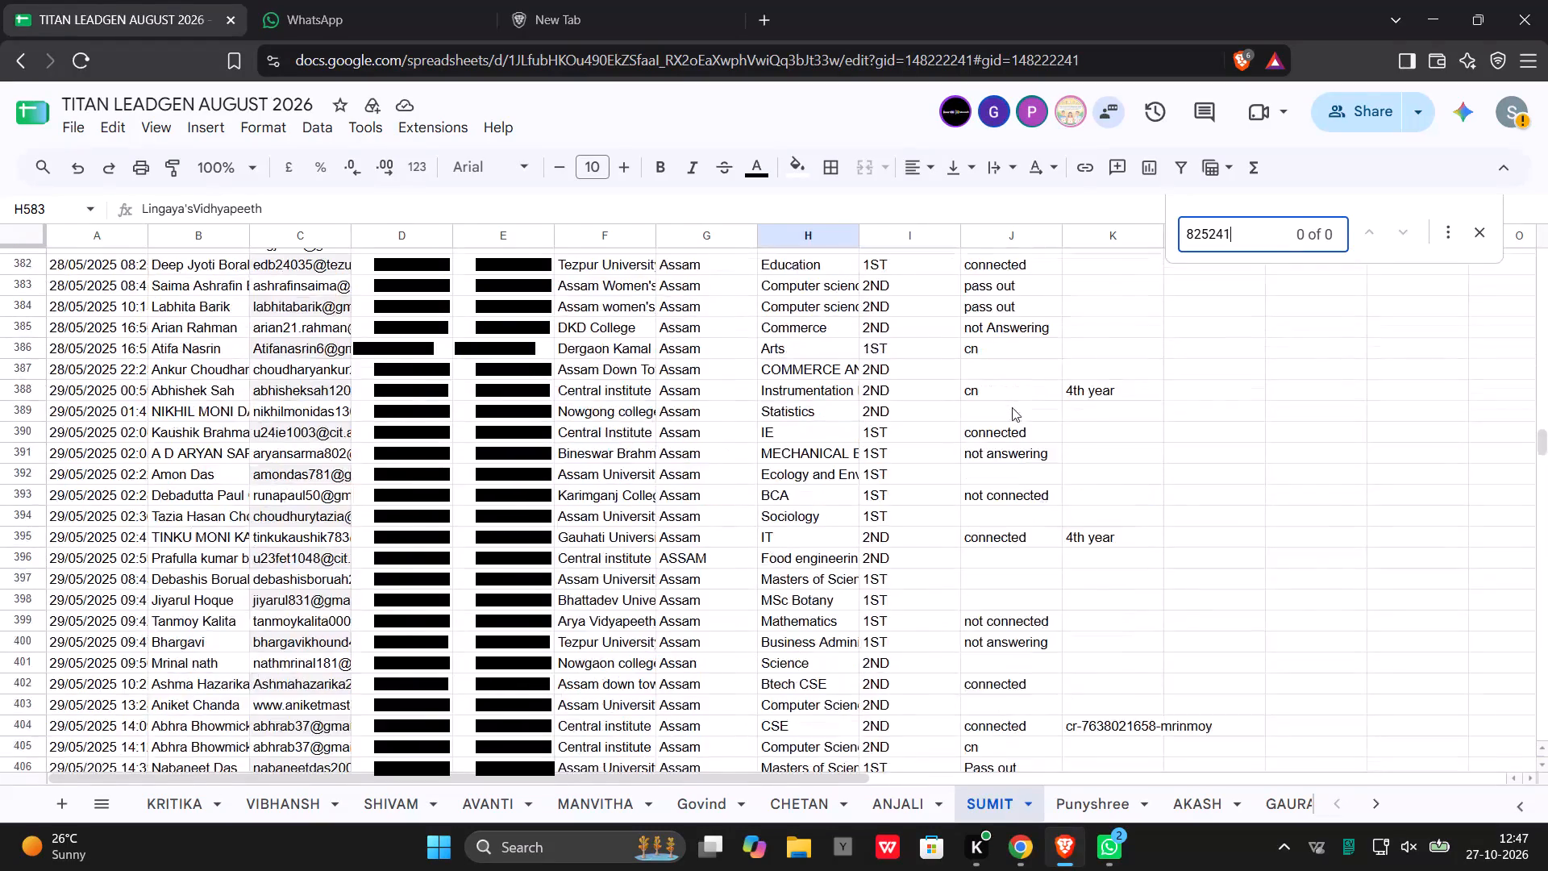
pyautogui.scroll(-20, 1012, 407)
pyautogui.scroll(-20, 1012, 407)
pyautogui.scroll(-5, 1012, 407)
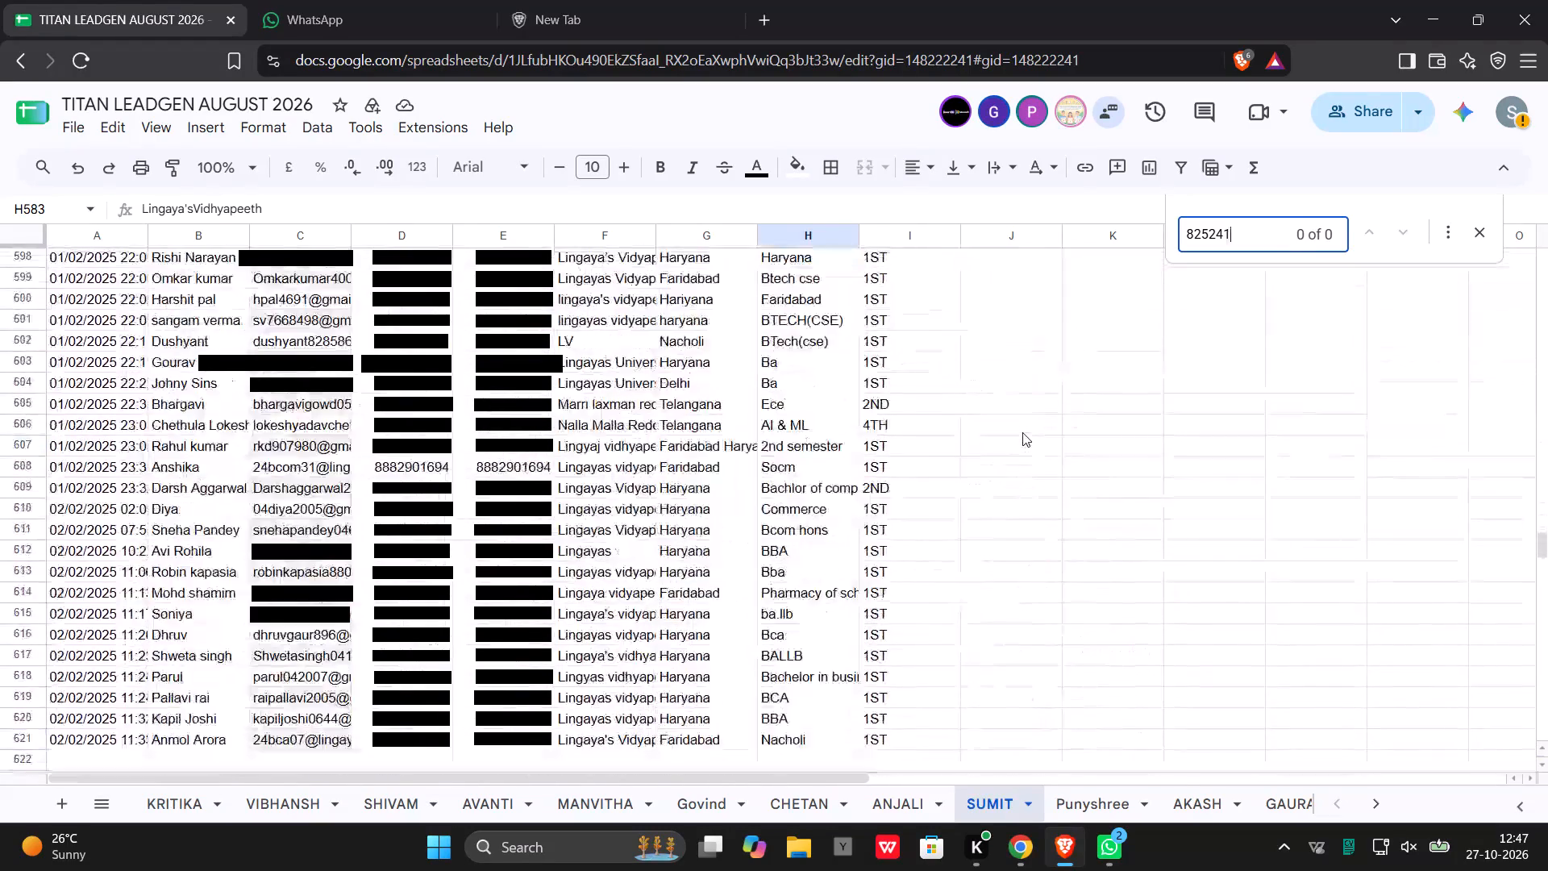
pyautogui.scroll(-7, 1022, 432)
pyautogui.scroll(20, 1023, 433)
pyautogui.scroll(6, 1023, 433)
pyautogui.scroll(-11, 1022, 435)
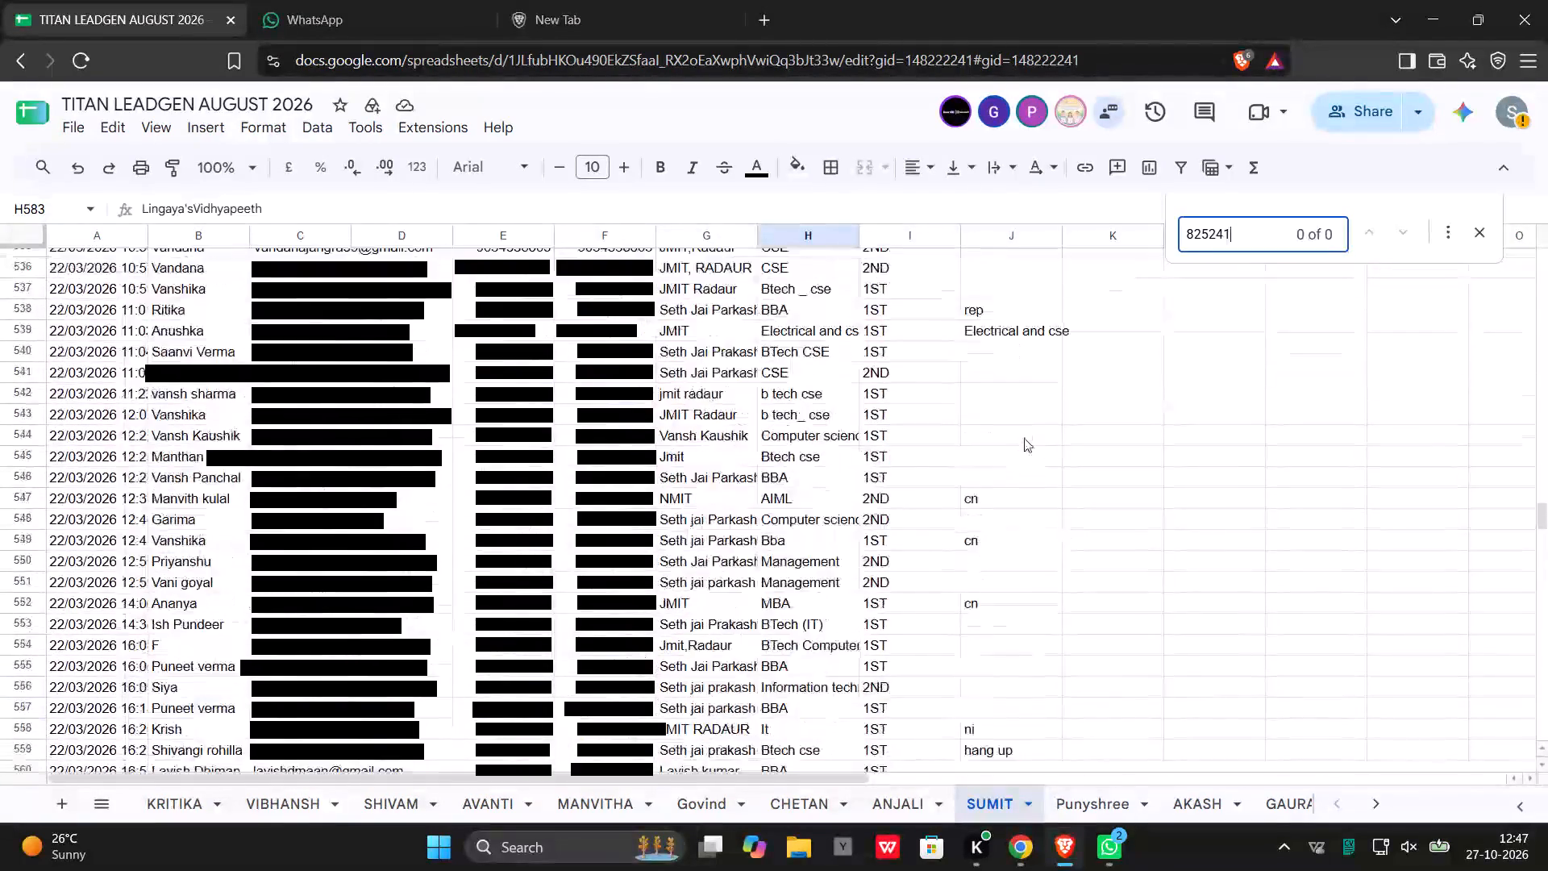
pyautogui.scroll(-7, 1024, 438)
pyautogui.scroll(4, 1024, 438)
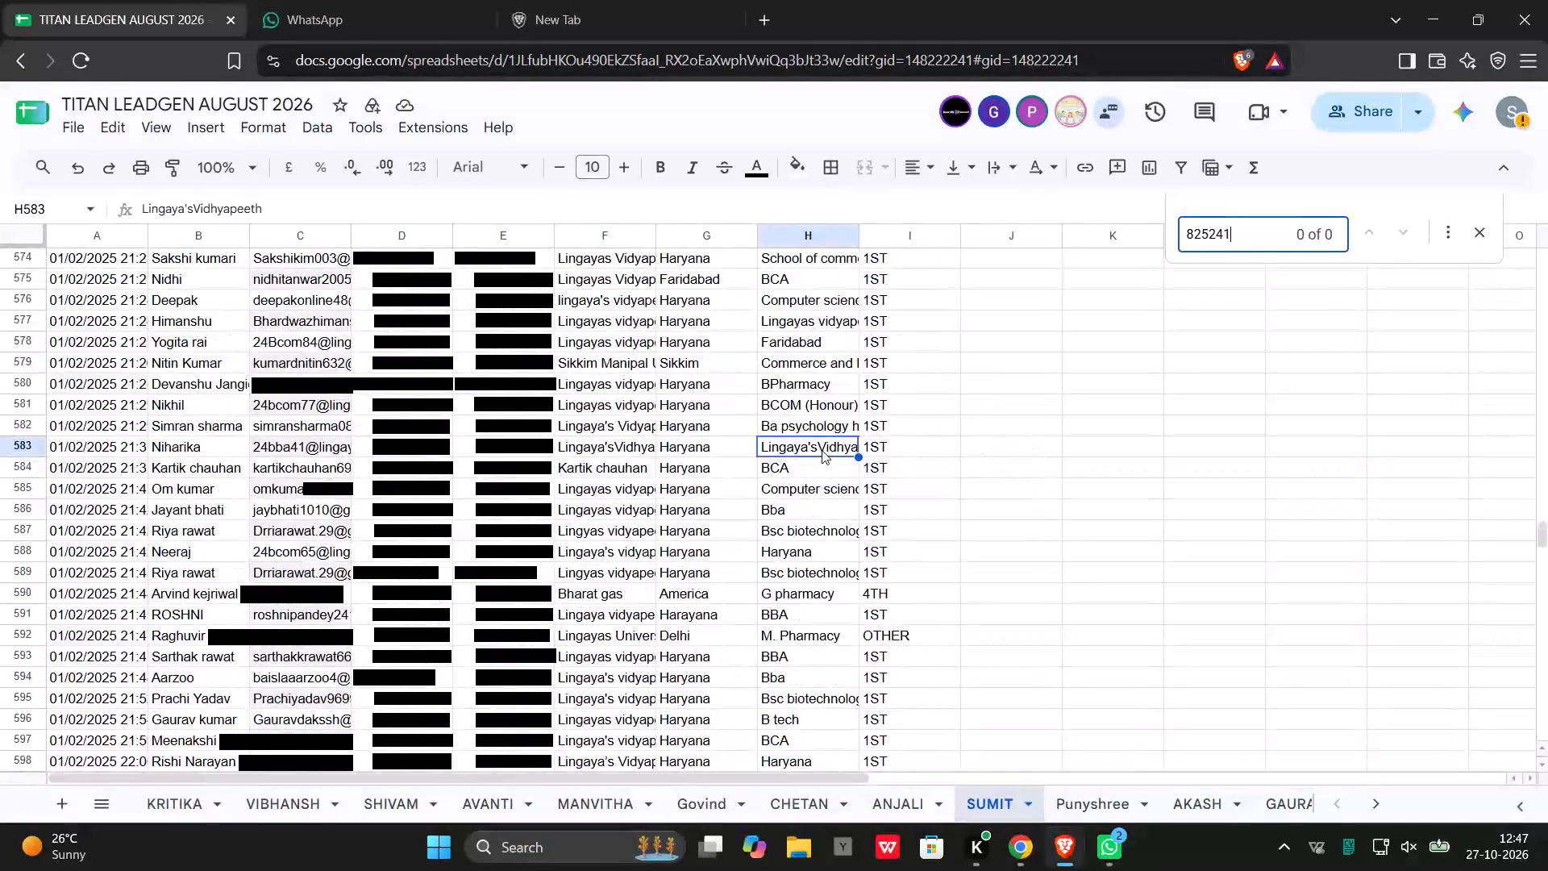
pyautogui.scroll(18, 972, 478)
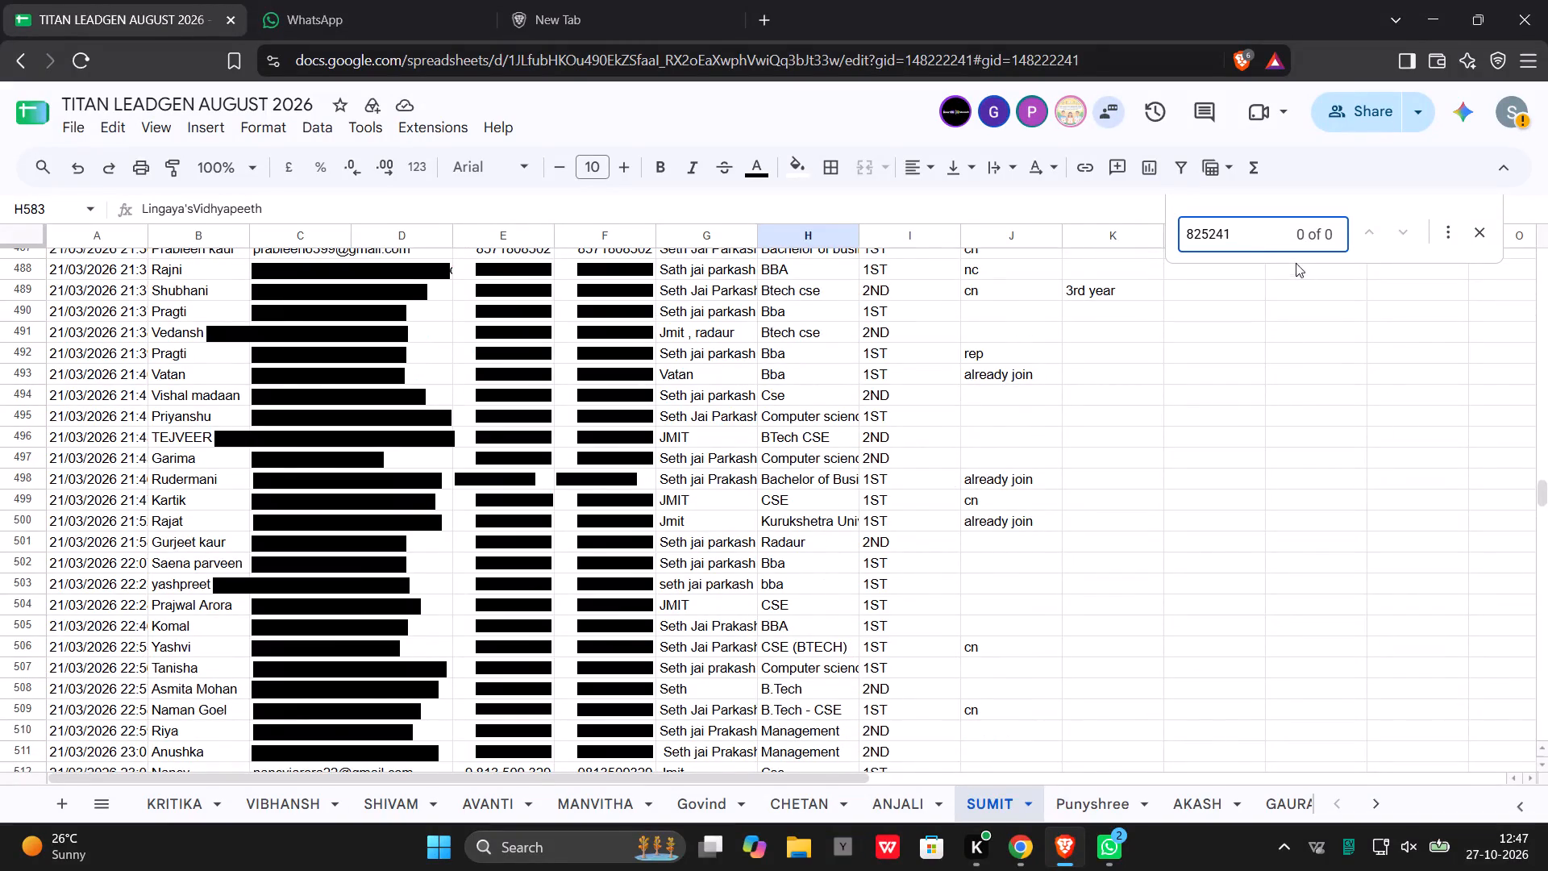
# Select the whole partial number in the sheet's find term for replacement.
pyautogui.moveTo(1237, 235); pyautogui.dragTo(1059, 223)
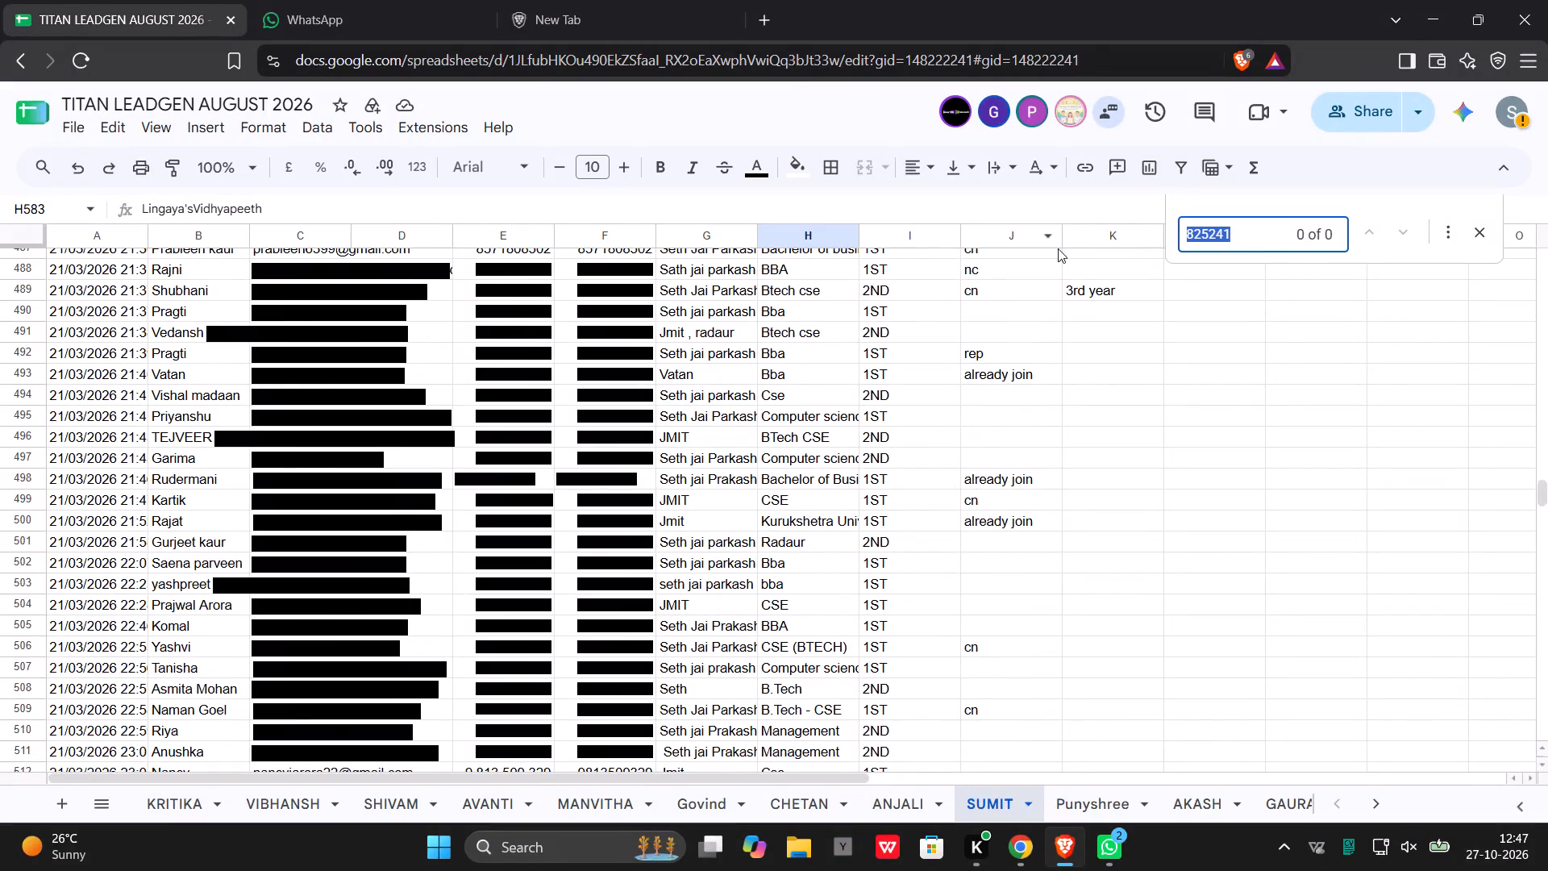
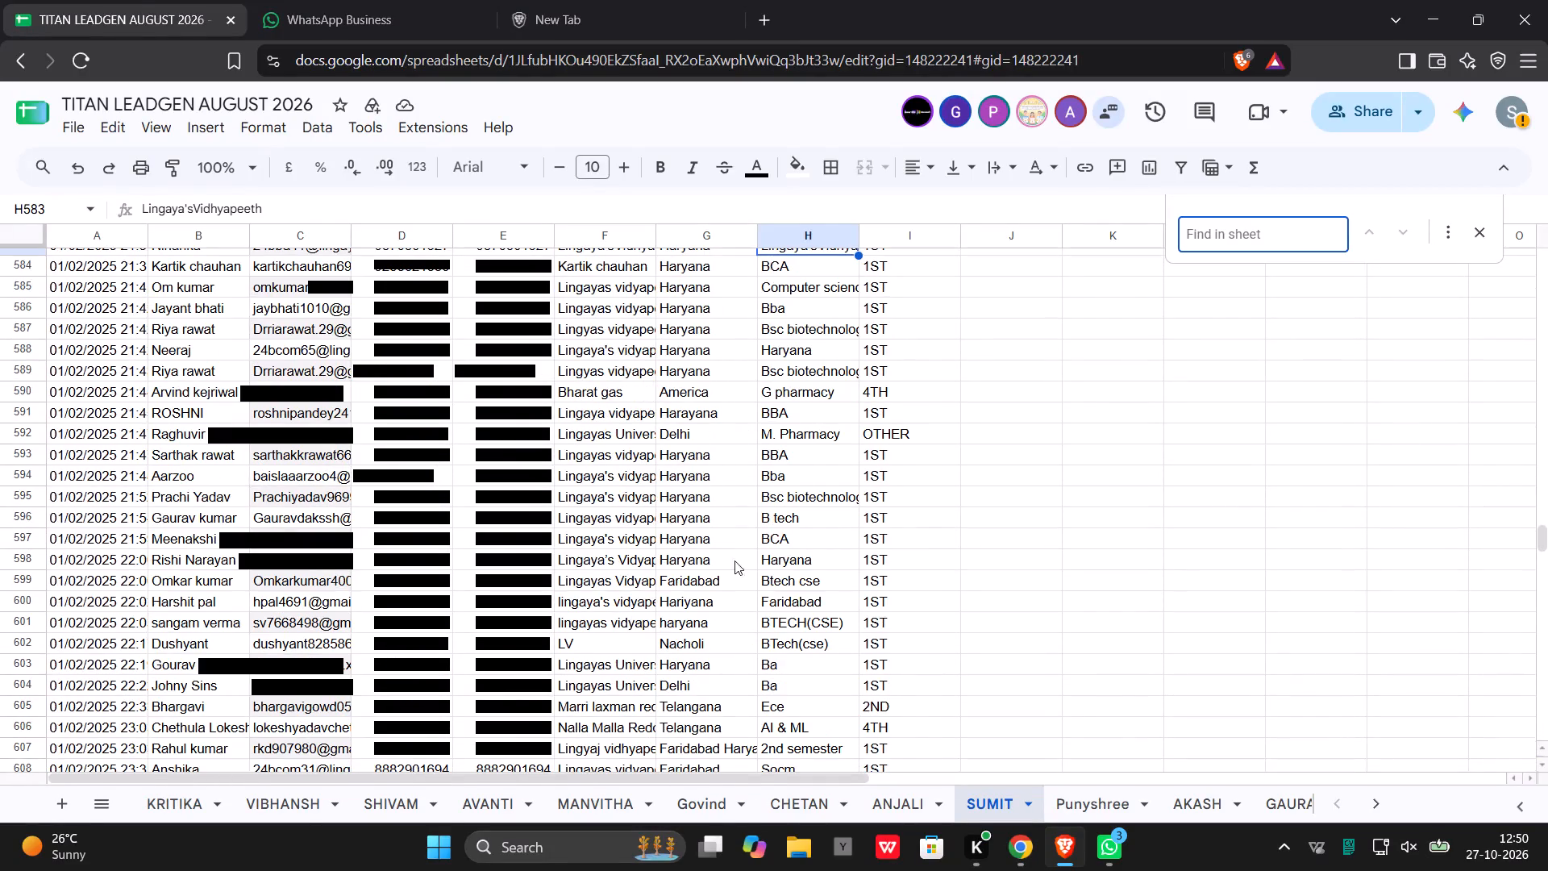
# Review the lead entries in the SUMIT sheet back to the start of the 01/02/2025 block.
pyautogui.scroll(1, 622, 530)
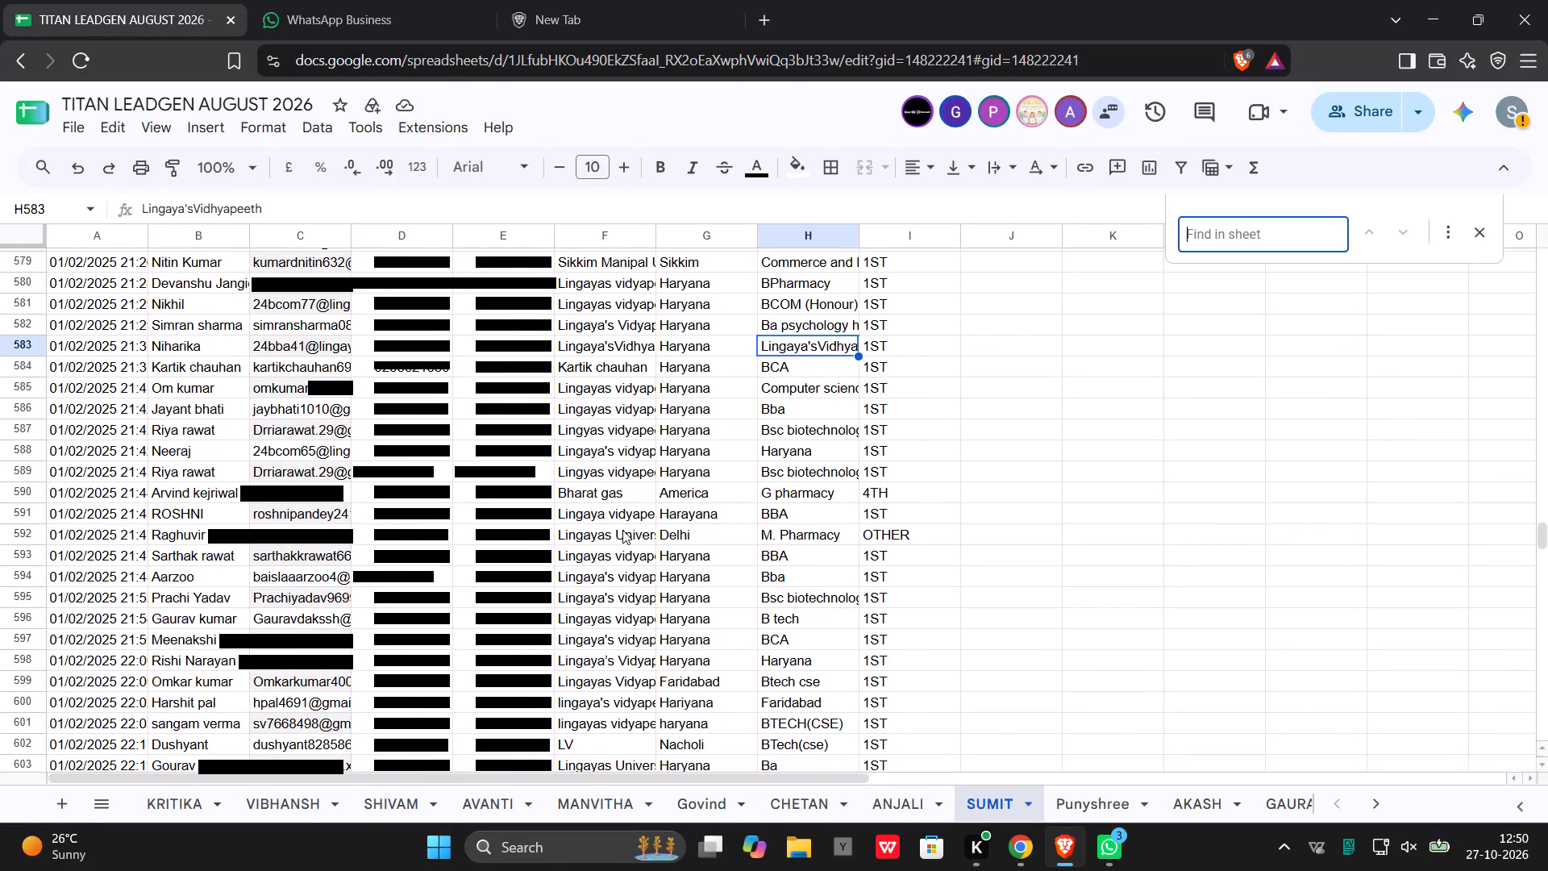
pyautogui.scroll(3, 622, 528)
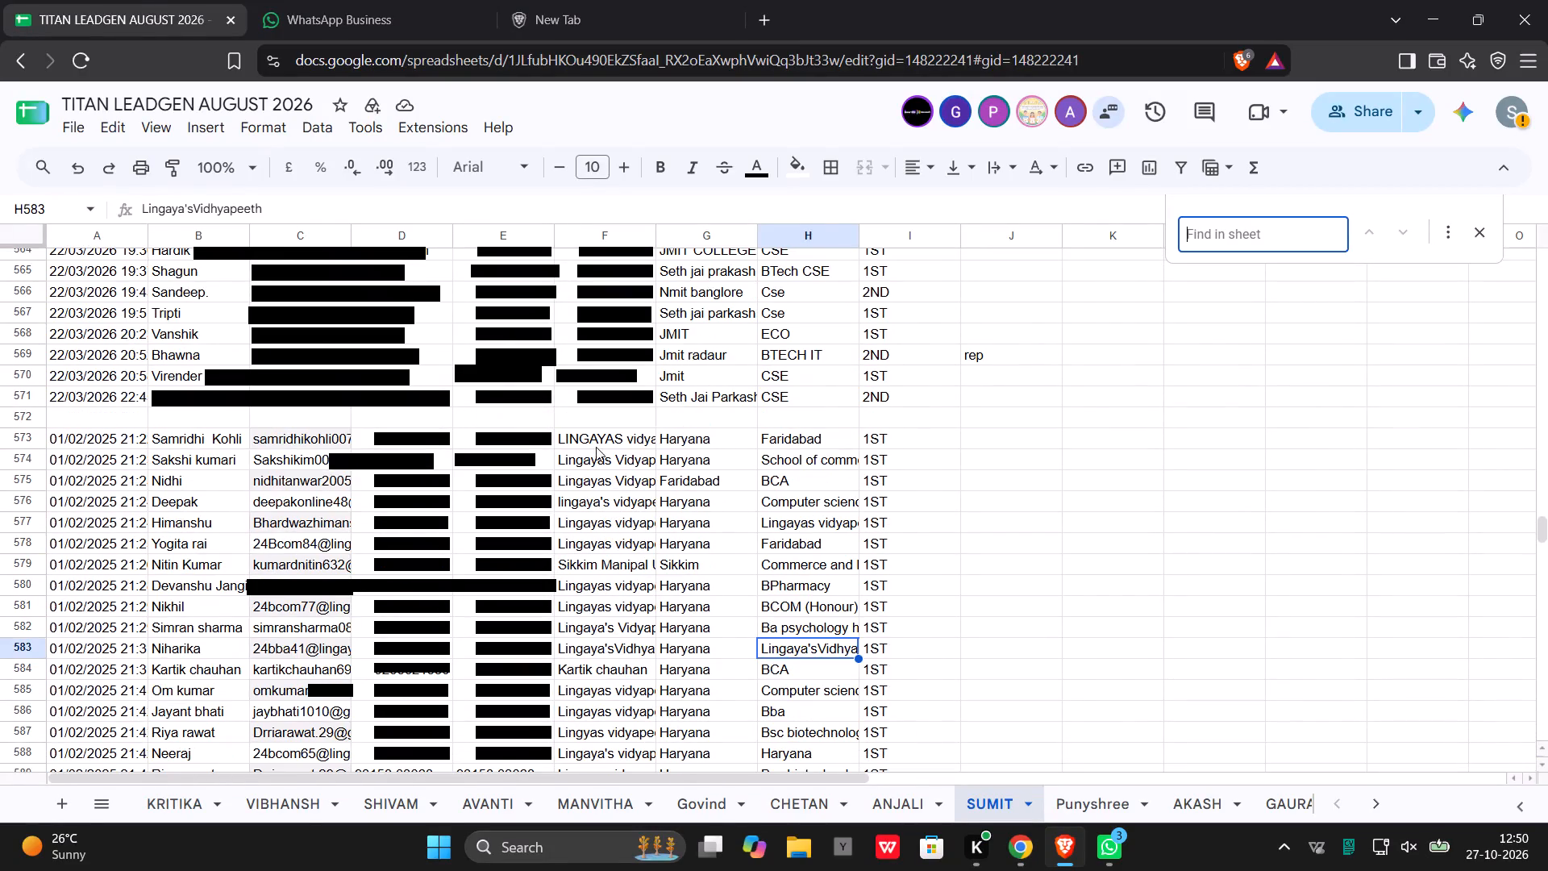
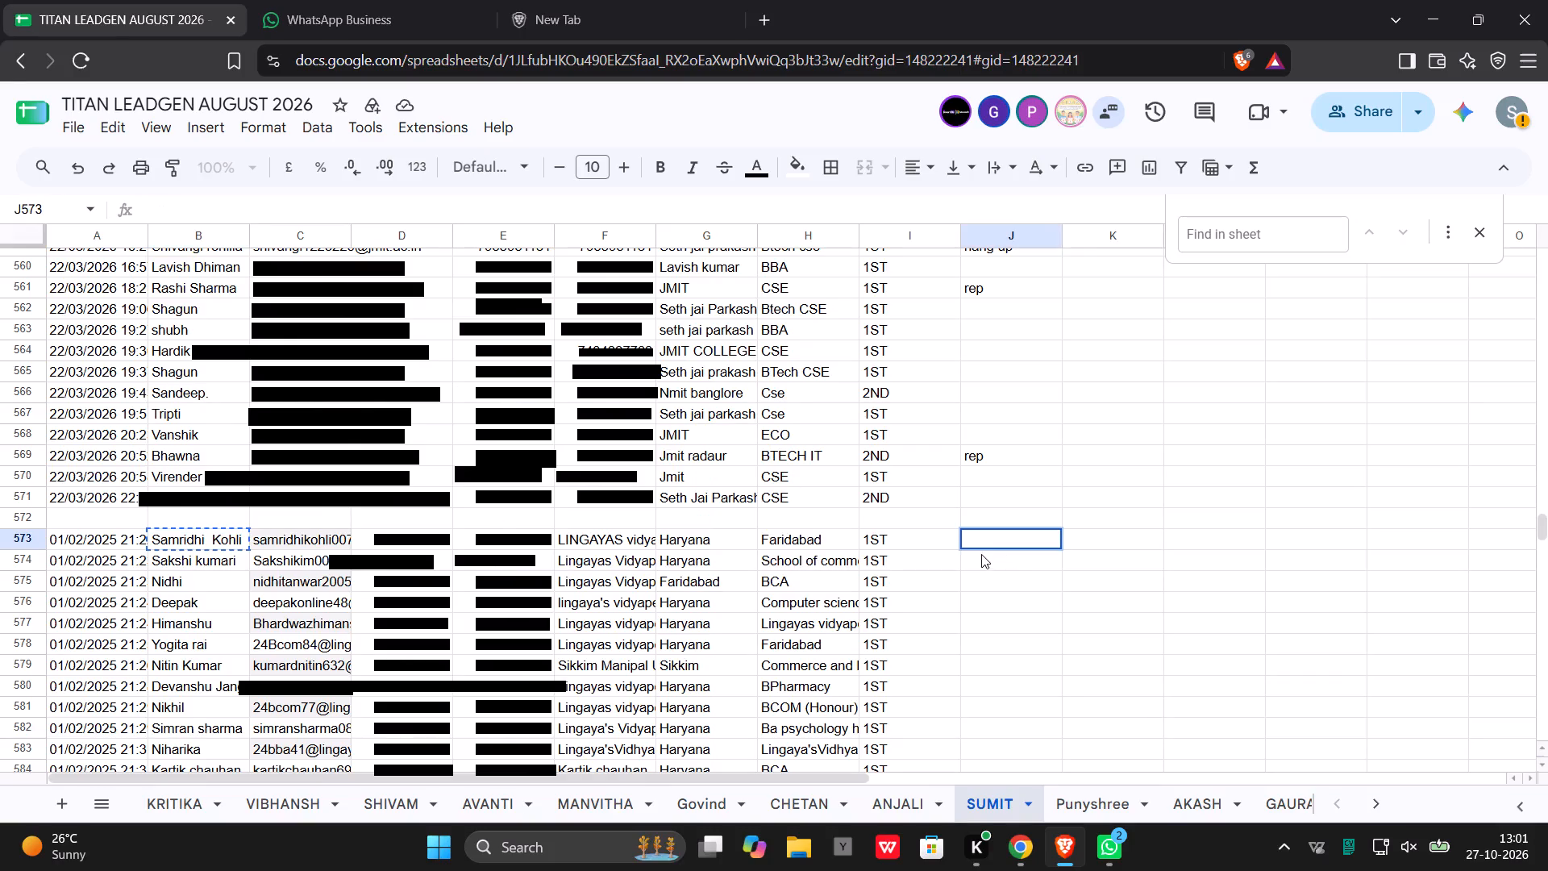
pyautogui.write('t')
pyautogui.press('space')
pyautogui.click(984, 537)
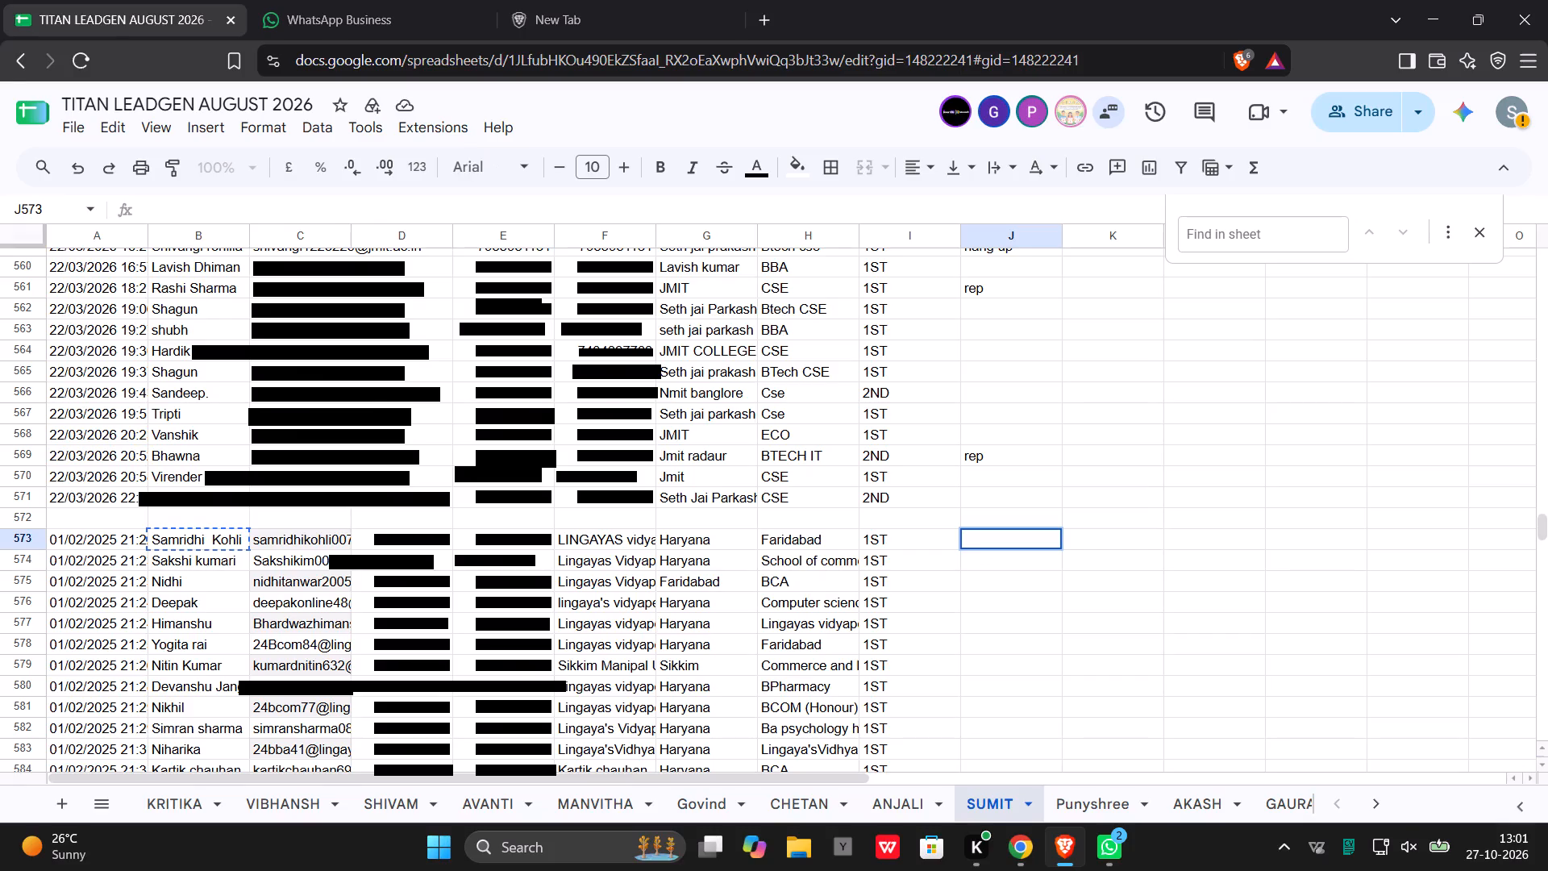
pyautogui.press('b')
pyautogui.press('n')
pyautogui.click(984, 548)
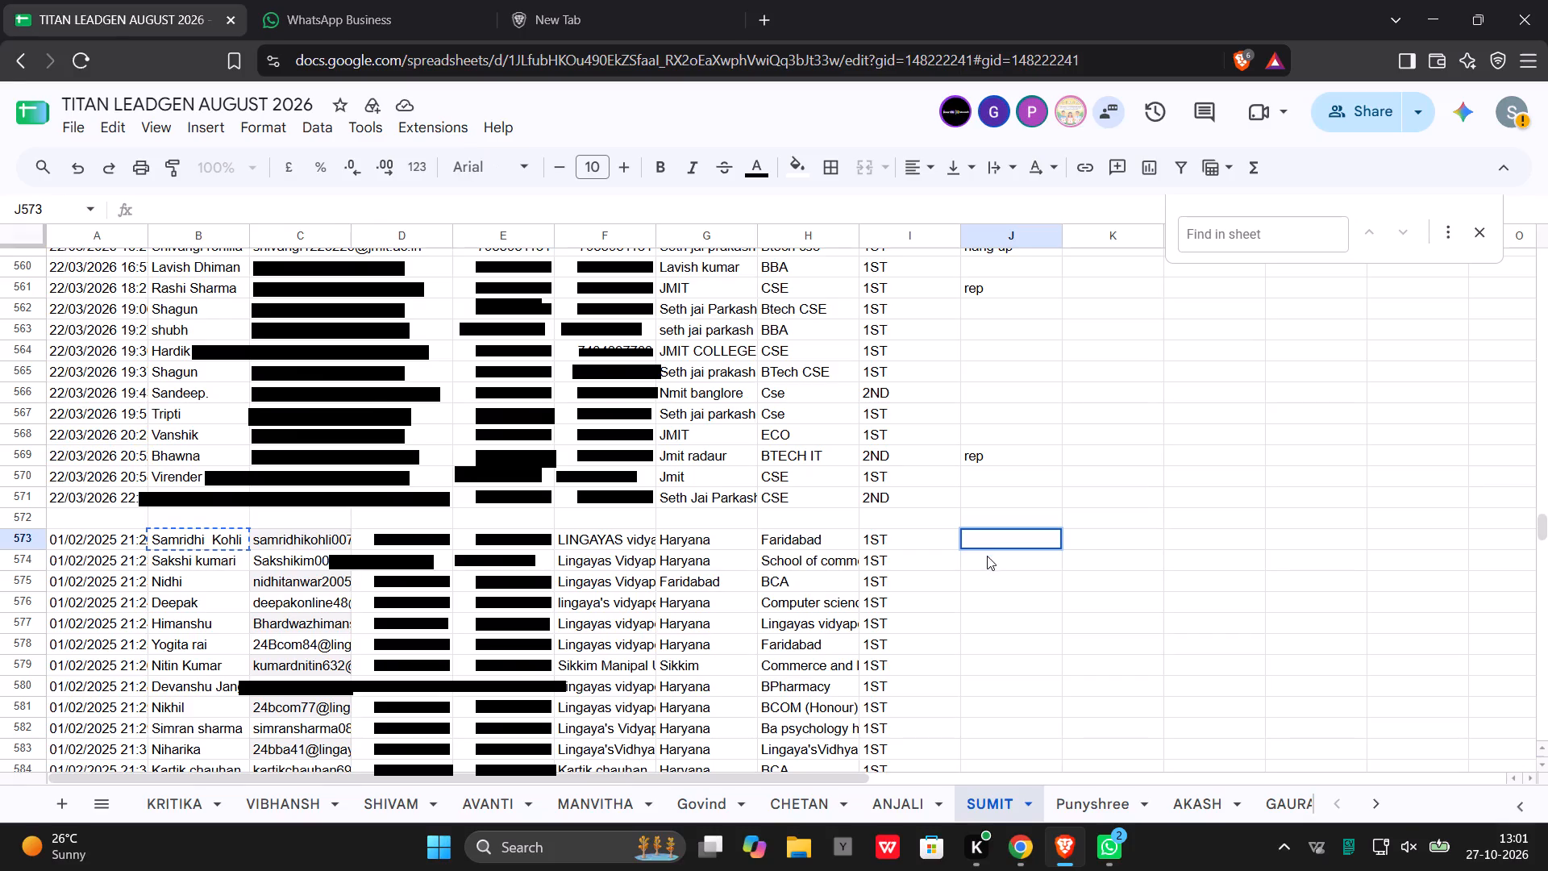
# Enter "j" in the remarks cell J574 of the SUMIT sheet.
pyautogui.click(988, 565)
pyautogui.press('j')
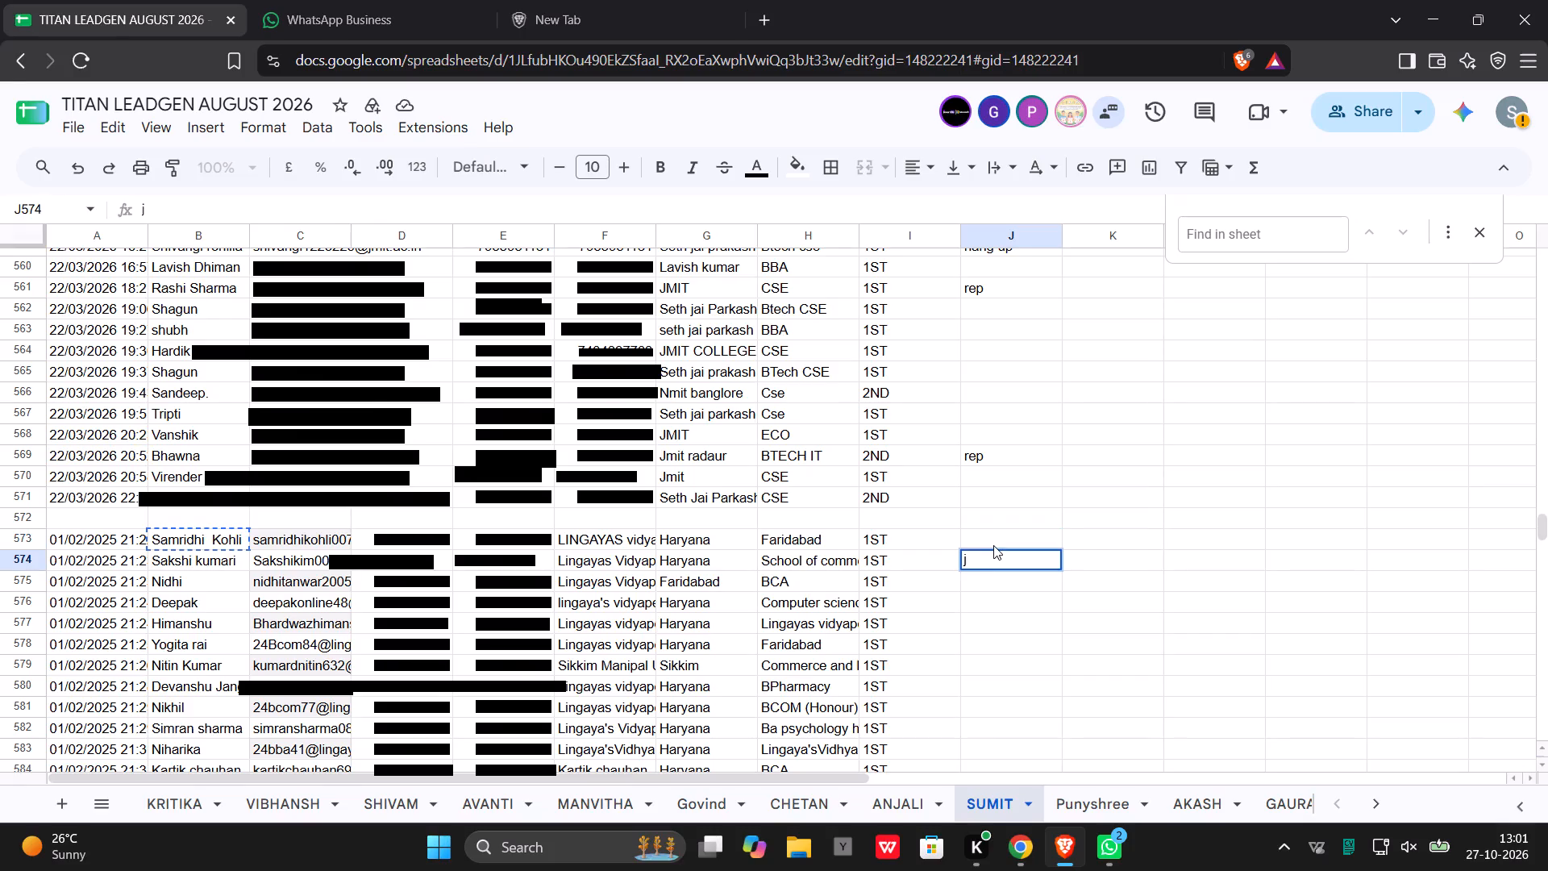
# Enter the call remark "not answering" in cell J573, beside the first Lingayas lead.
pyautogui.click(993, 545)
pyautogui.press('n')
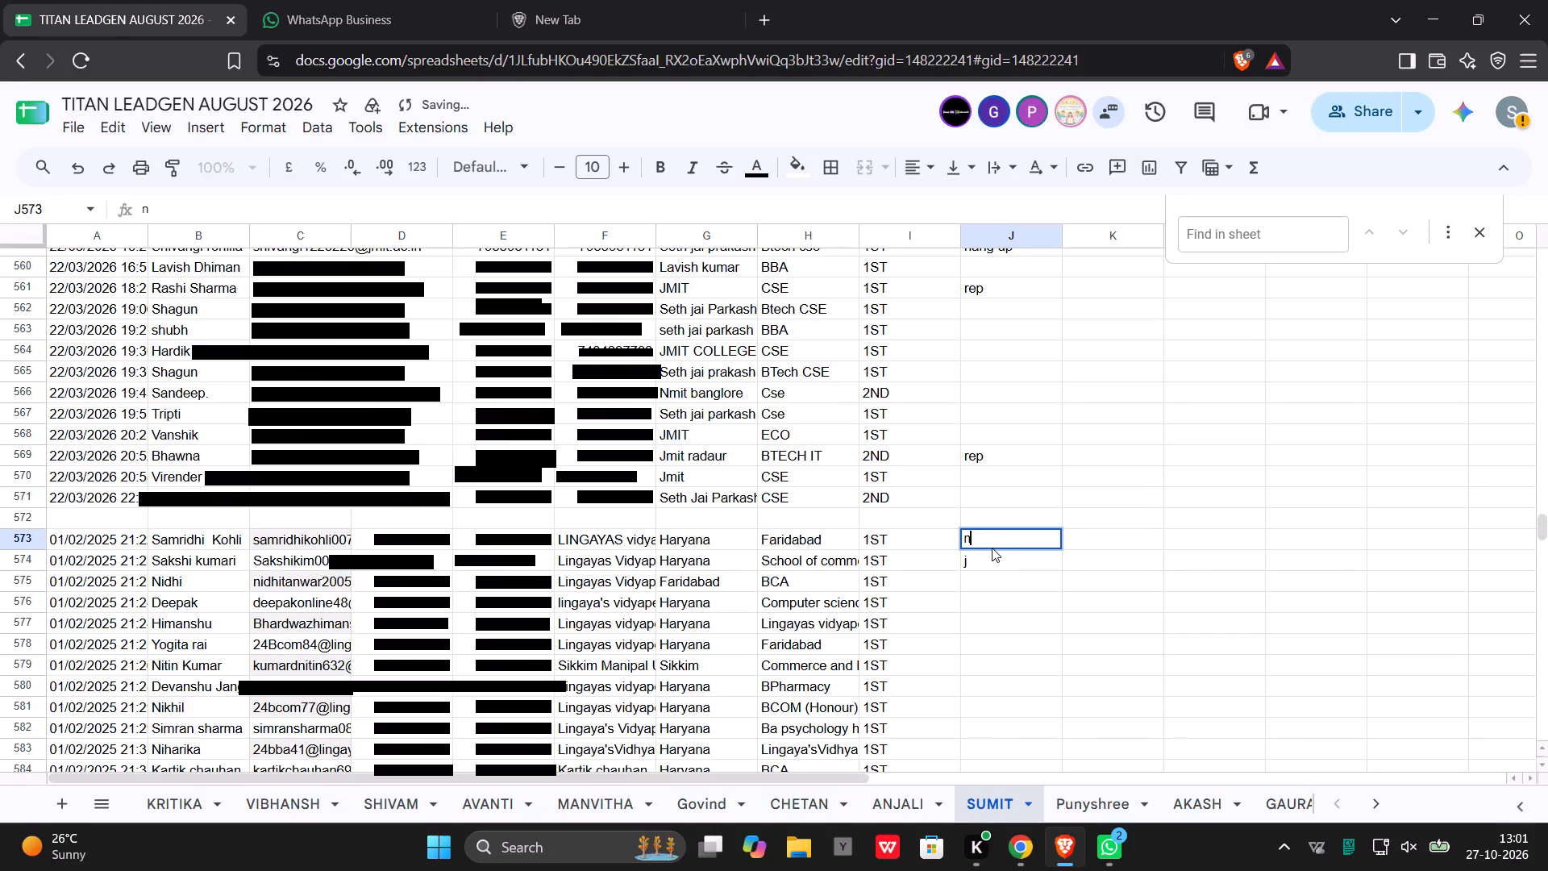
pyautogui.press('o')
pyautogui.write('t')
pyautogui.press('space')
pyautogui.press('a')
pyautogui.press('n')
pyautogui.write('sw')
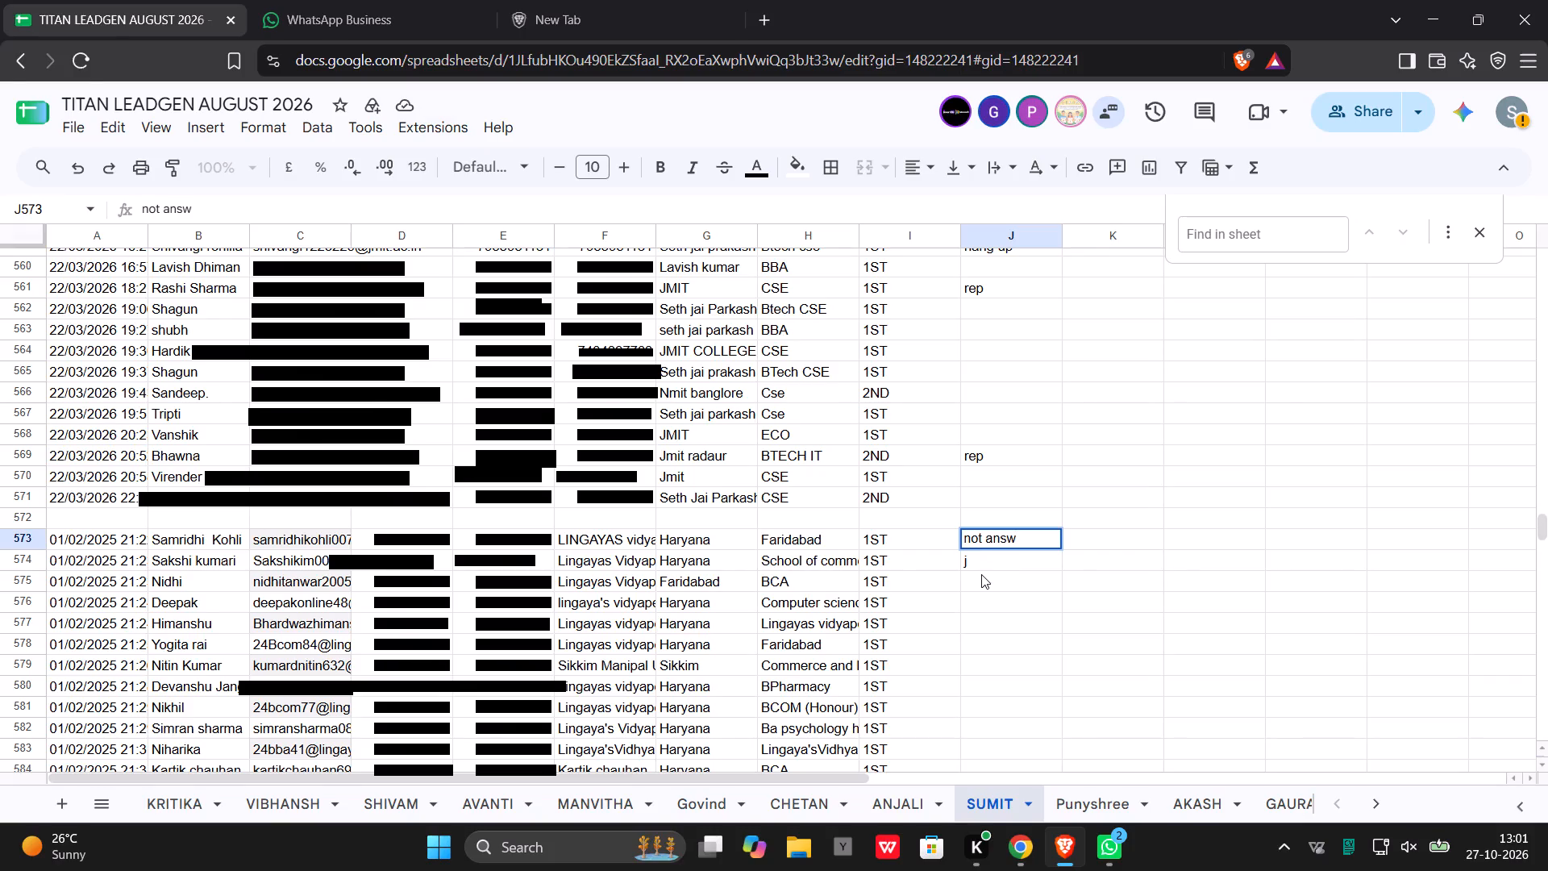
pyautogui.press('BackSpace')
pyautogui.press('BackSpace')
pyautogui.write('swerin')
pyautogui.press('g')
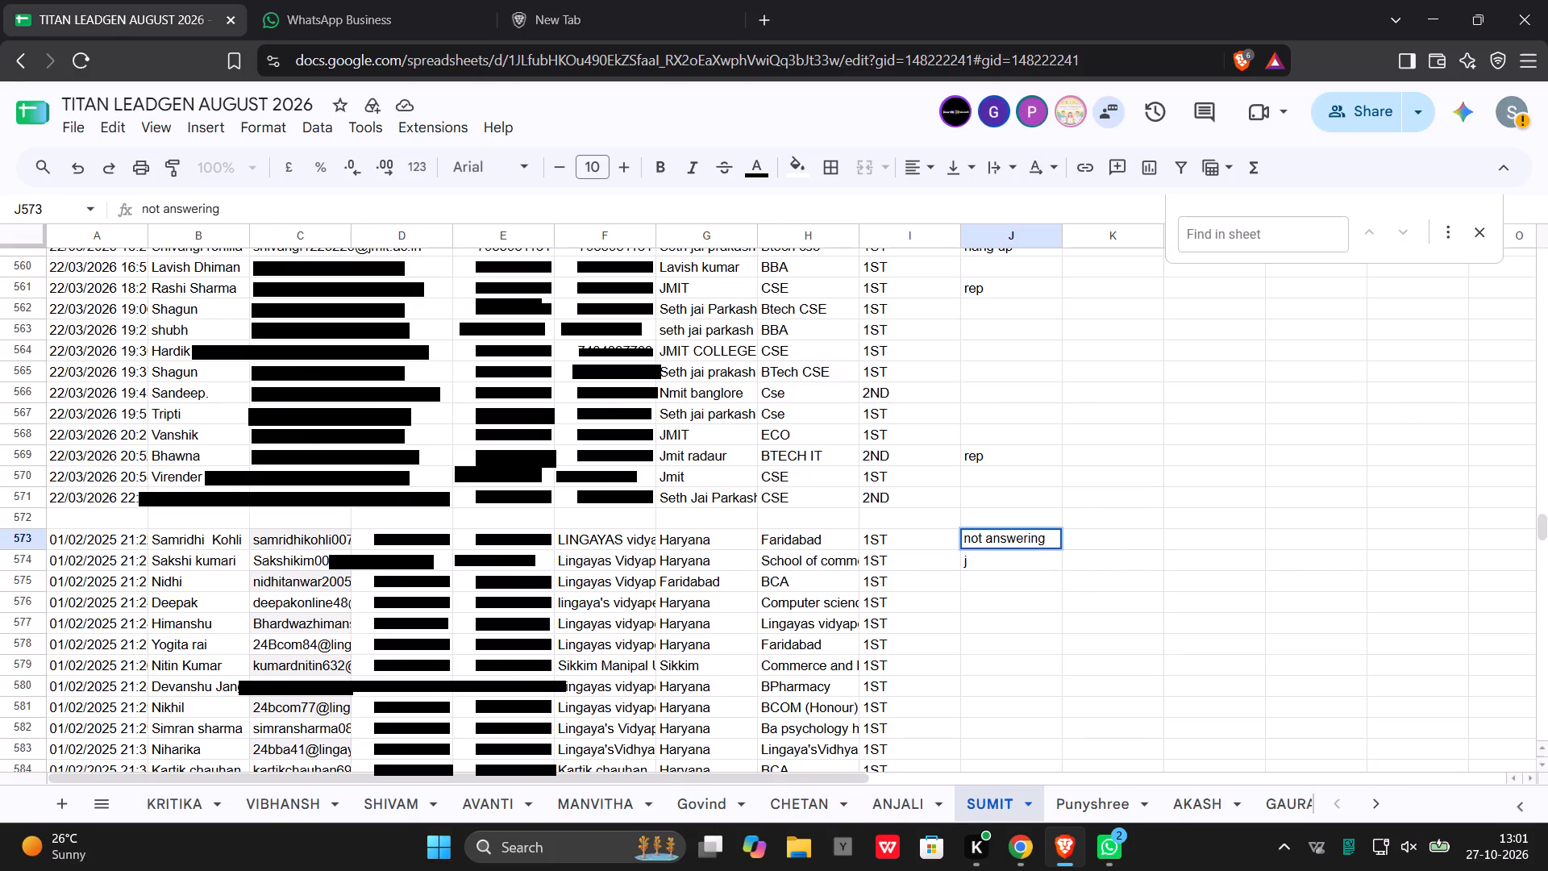
# Replace the call remark in cell J573 with the abbreviation "na".
pyautogui.press('BackSpace')
pyautogui.press('BackSpace')
pyautogui.press('BackSpace')
pyautogui.press('BackSpace')
pyautogui.press('BackSpace')
pyautogui.press('BackSpace')
pyautogui.press('BackSpace')
pyautogui.press('BackSpace')
pyautogui.press('BackSpace')
pyautogui.press('BackSpace')
pyautogui.press('BackSpace')
pyautogui.press('BackSpace')
pyautogui.press('BackSpace')
pyautogui.press('BackSpace')
pyautogui.press('BackSpace')
pyautogui.press('BackSpace')
pyautogui.press('BackSpace')
pyautogui.press('BackSpace')
pyautogui.press('BackSpace')
pyautogui.press('BackSpace')
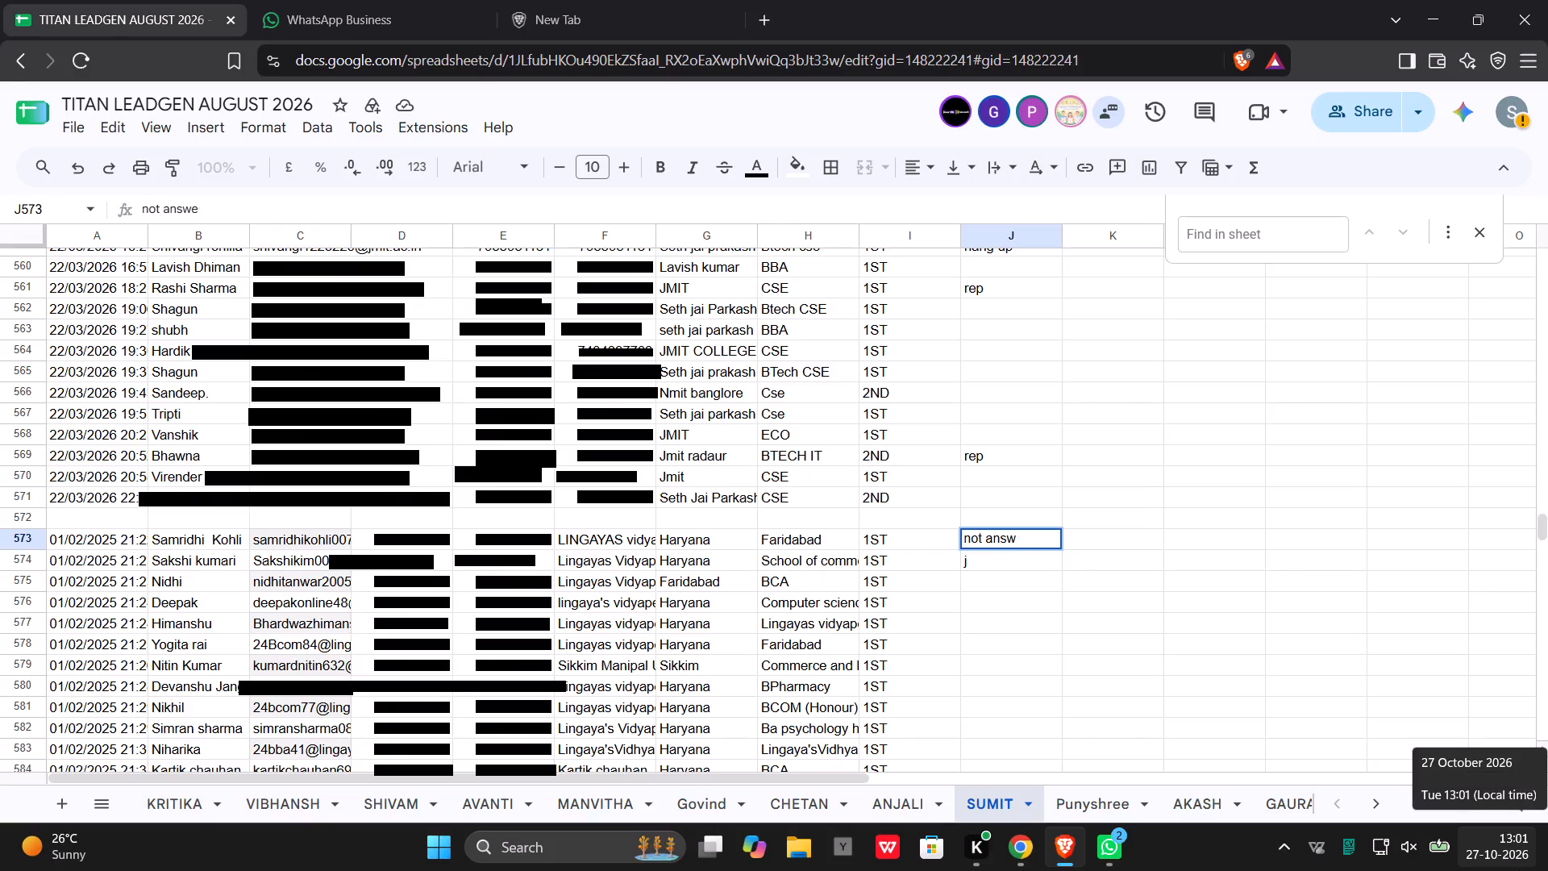
pyautogui.write('na')
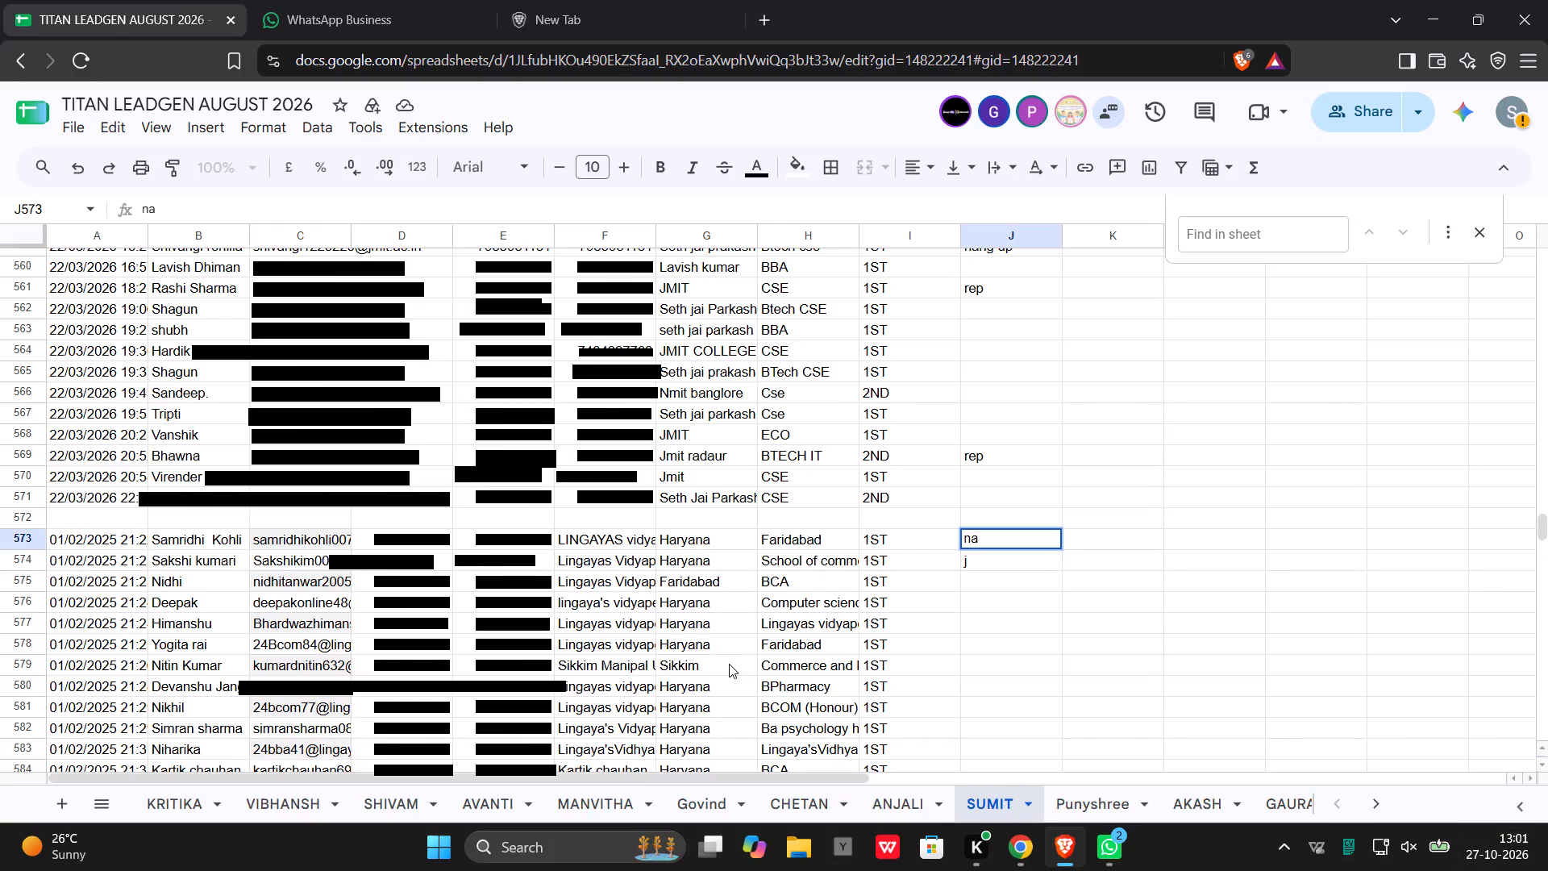
# Copy the "School of commerce and management" entry from H574 into cell K574 of the same row.
pyautogui.rightClick(830, 564)
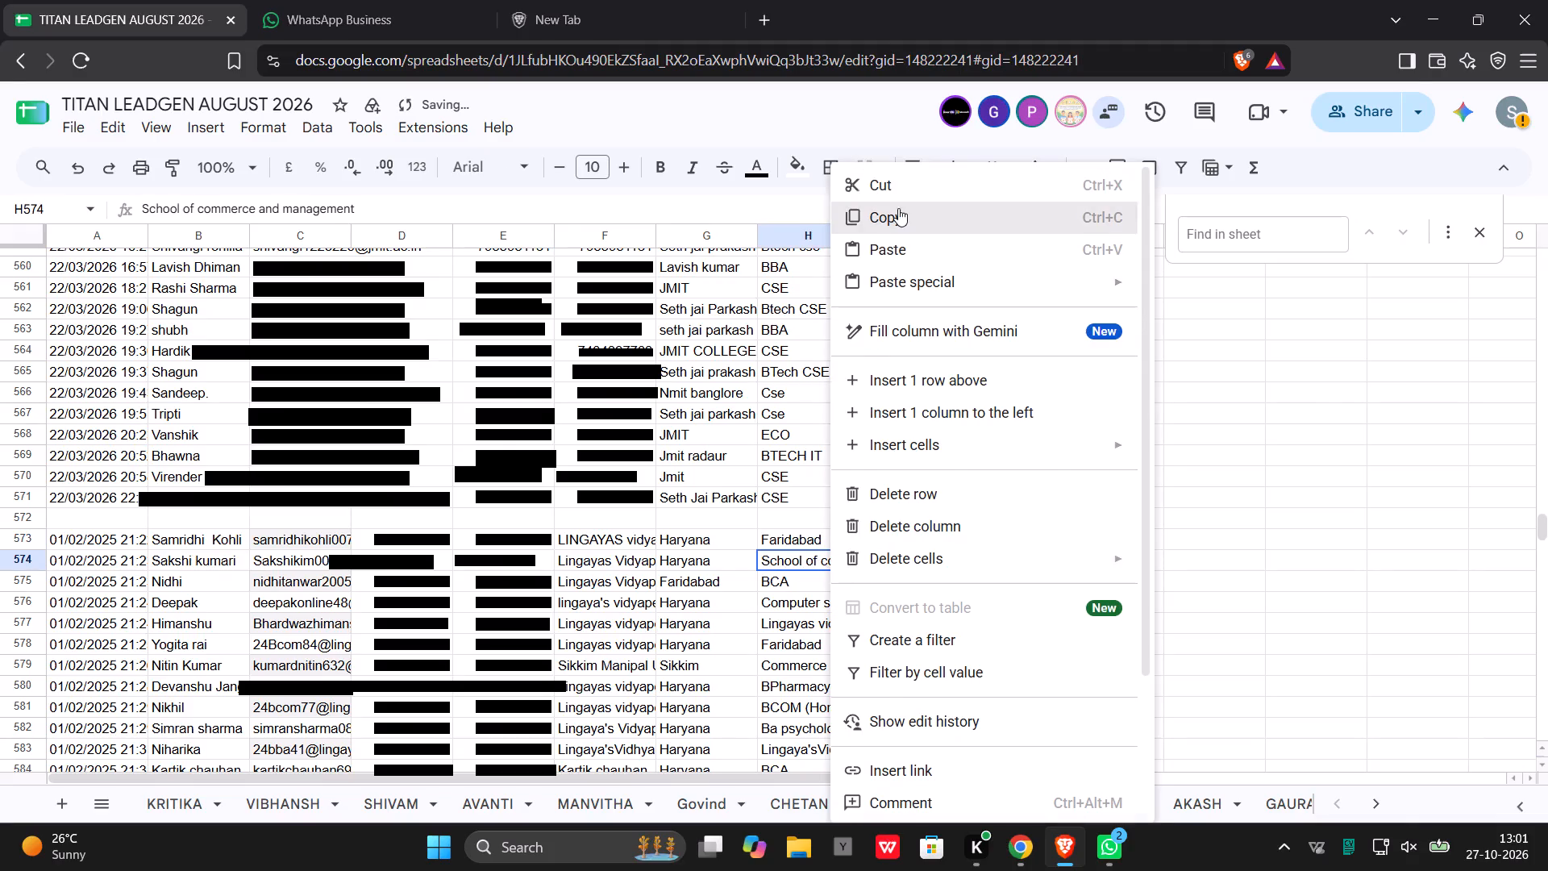
pyautogui.click(898, 208)
pyautogui.rightClick(1106, 556)
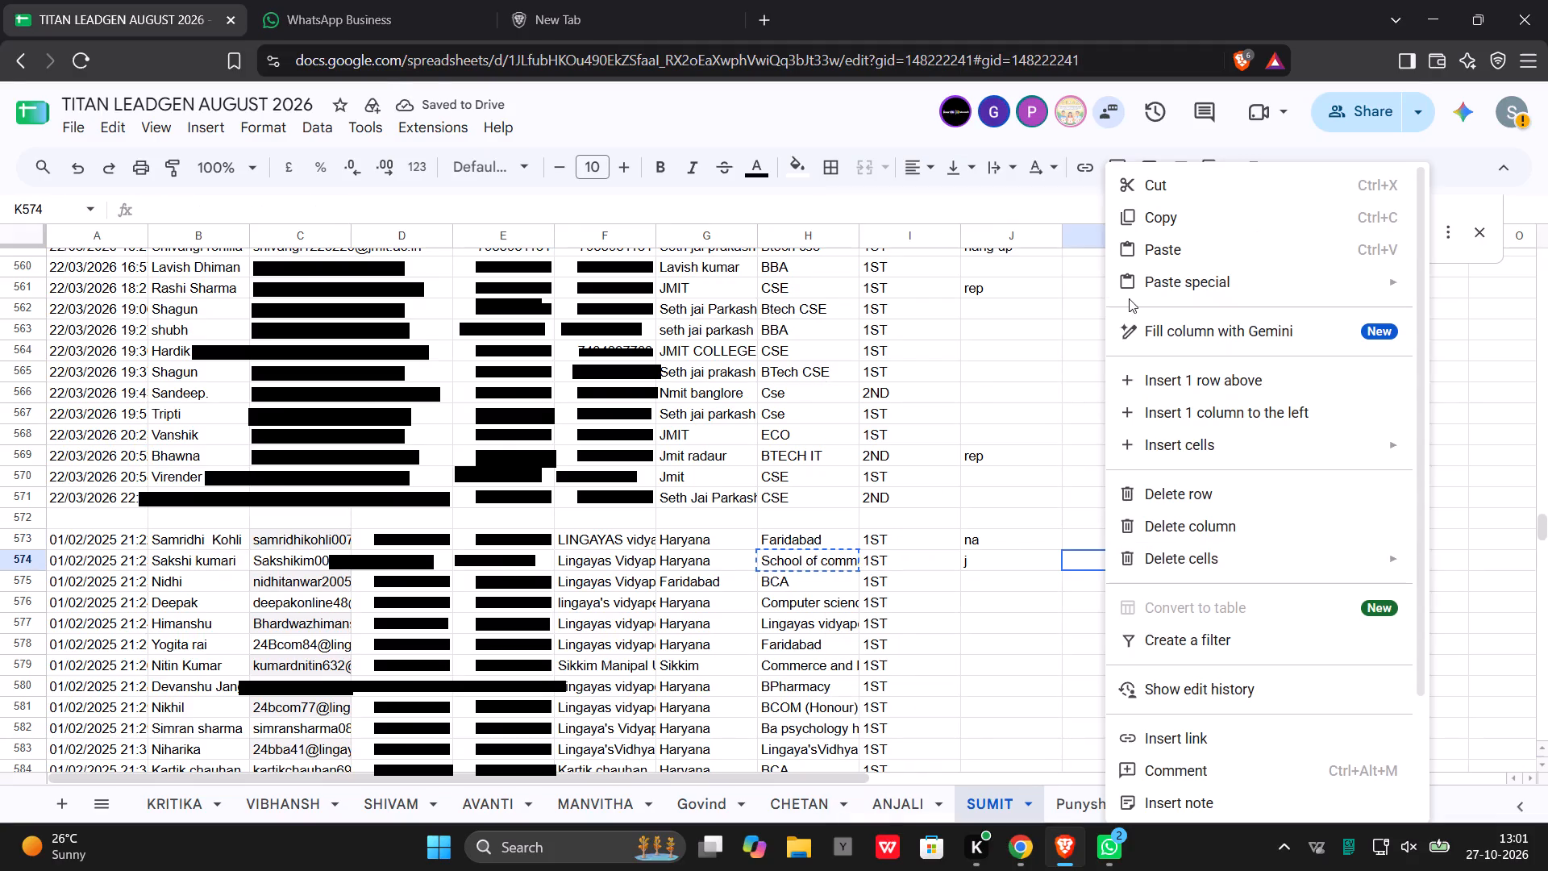
pyautogui.click(1171, 242)
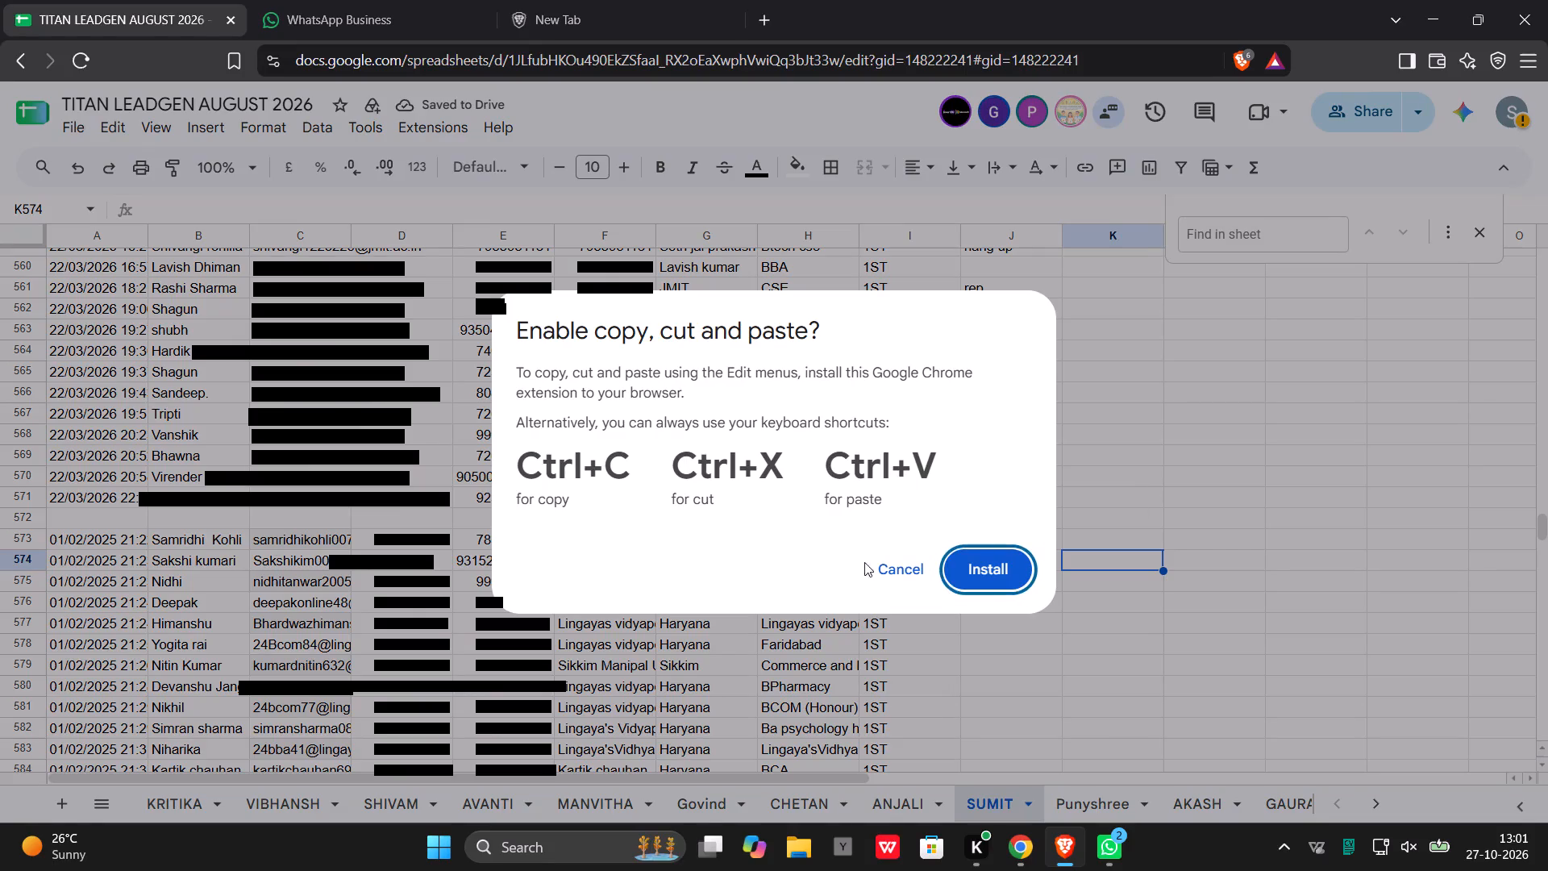
pyautogui.click(867, 565)
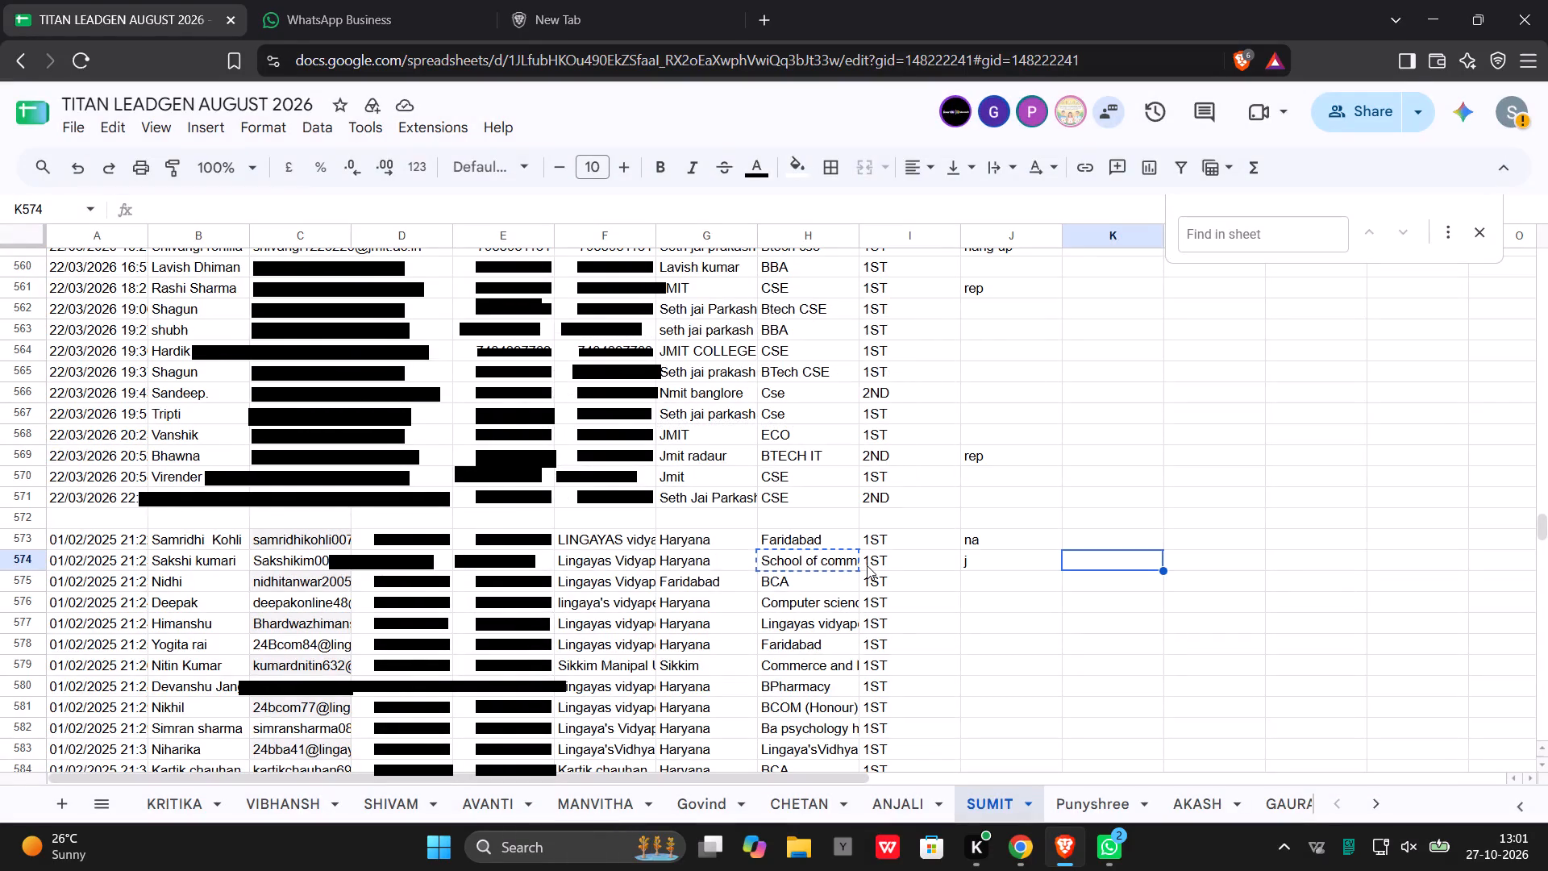
pyautogui.hotkey('ctrl', 'v')
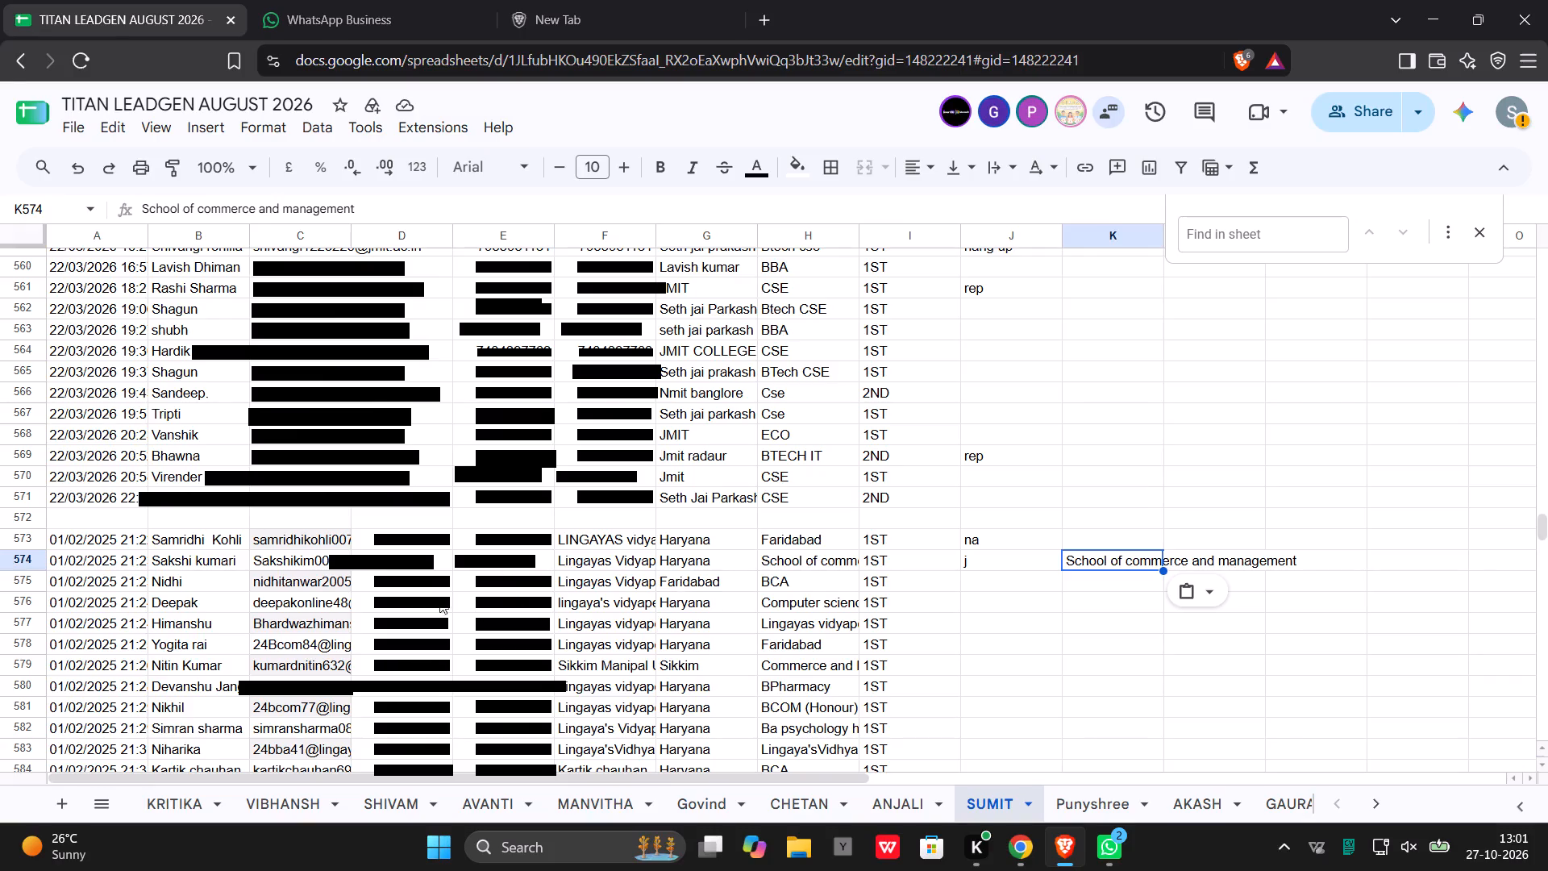
# Select the contact number in cell D574 of the SUMIT sheet and bring up its available cell actions.
pyautogui.rightClick(397, 564)
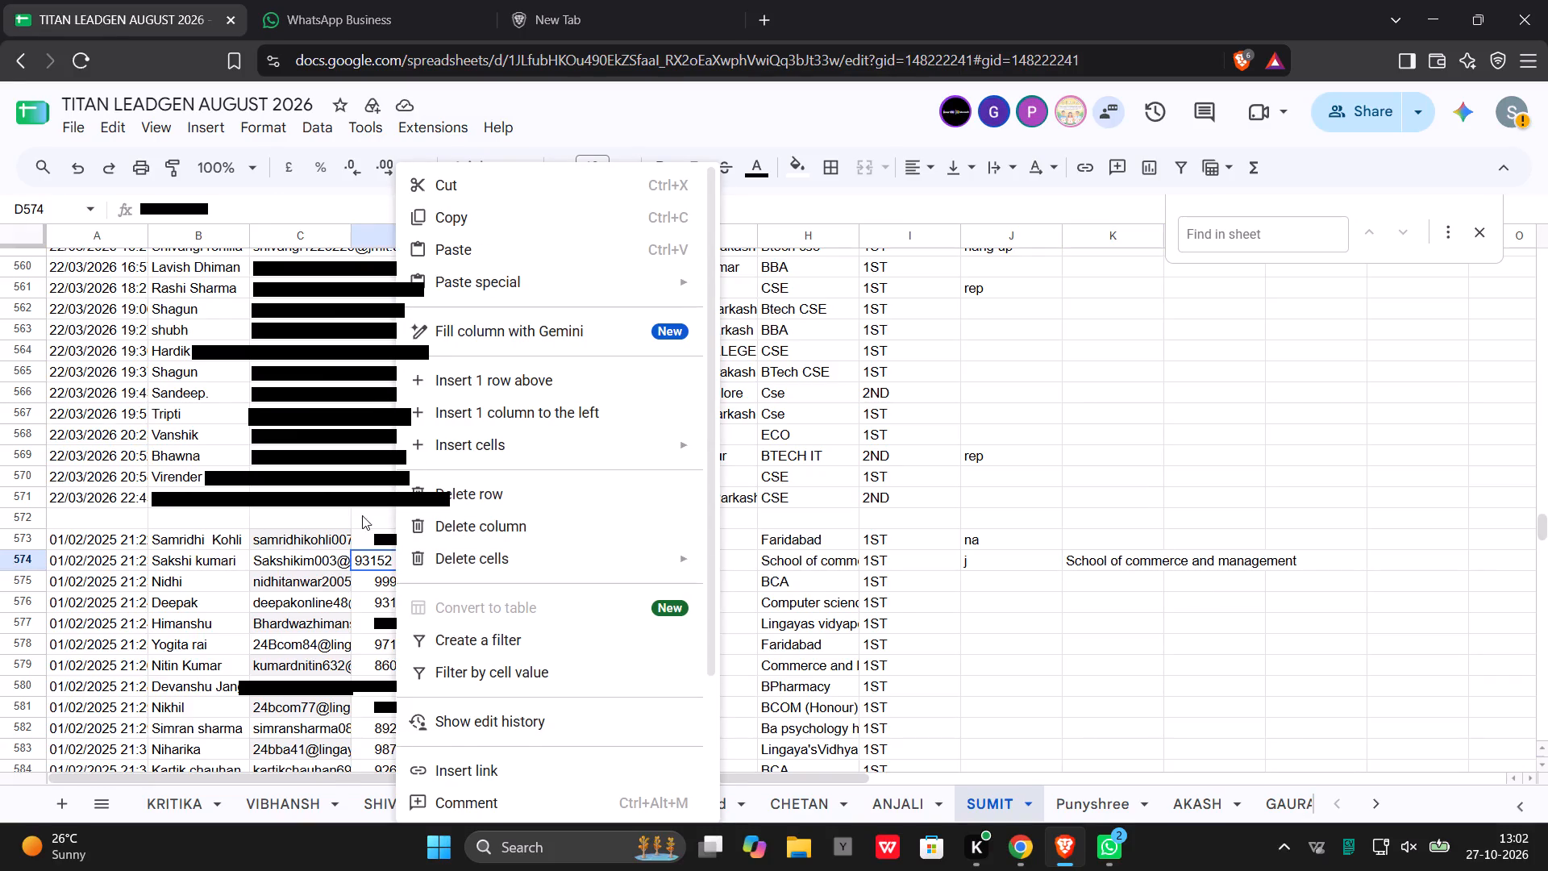
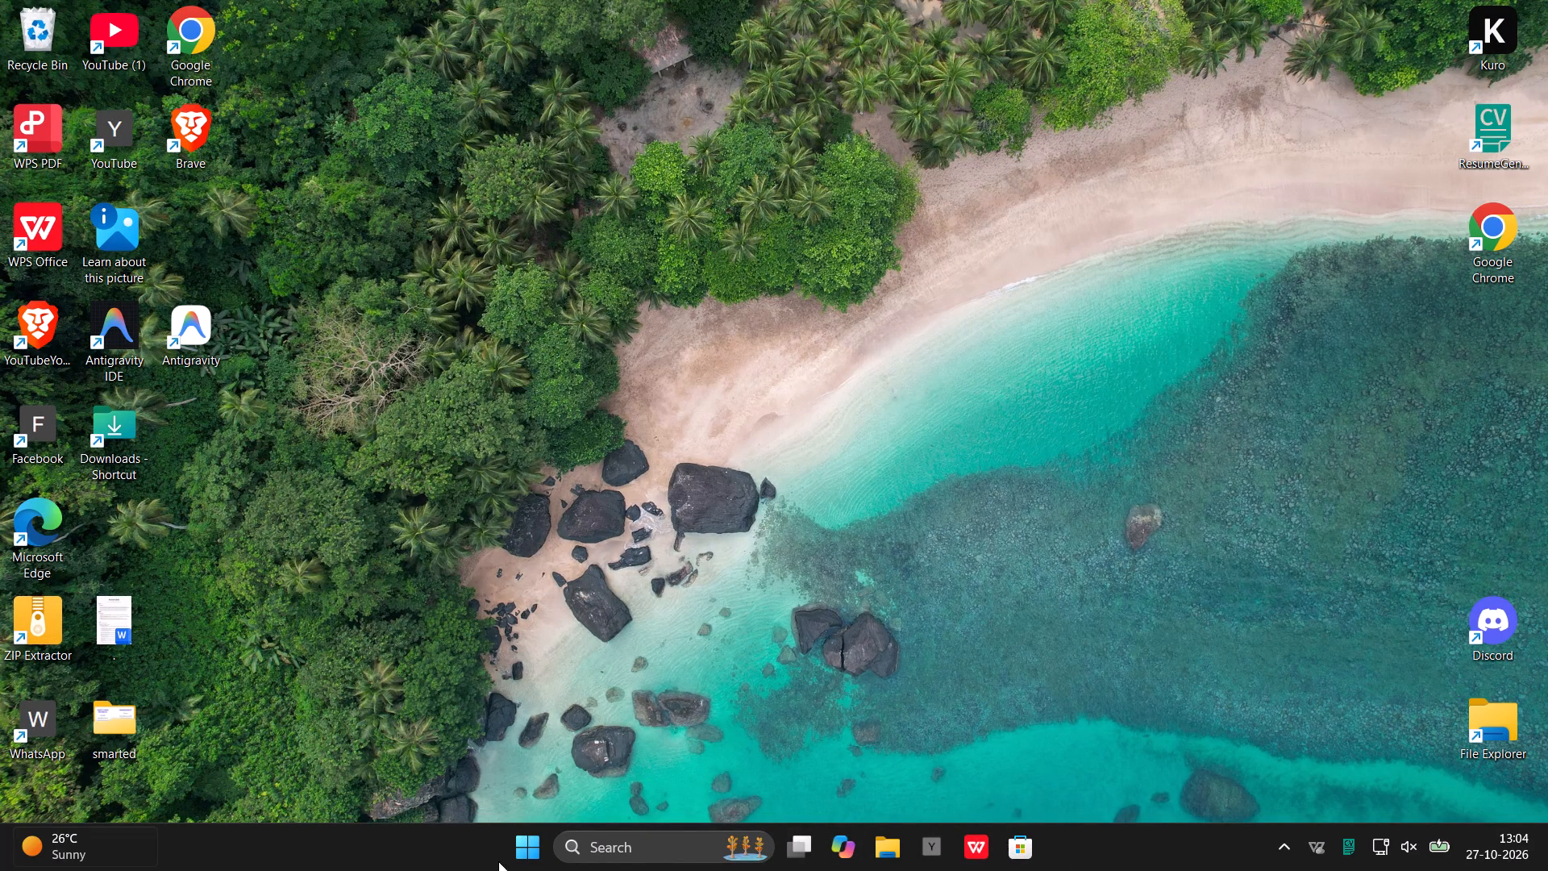
# Open the Windows Start menu to reach the pinned apps.
pyautogui.click(523, 845)
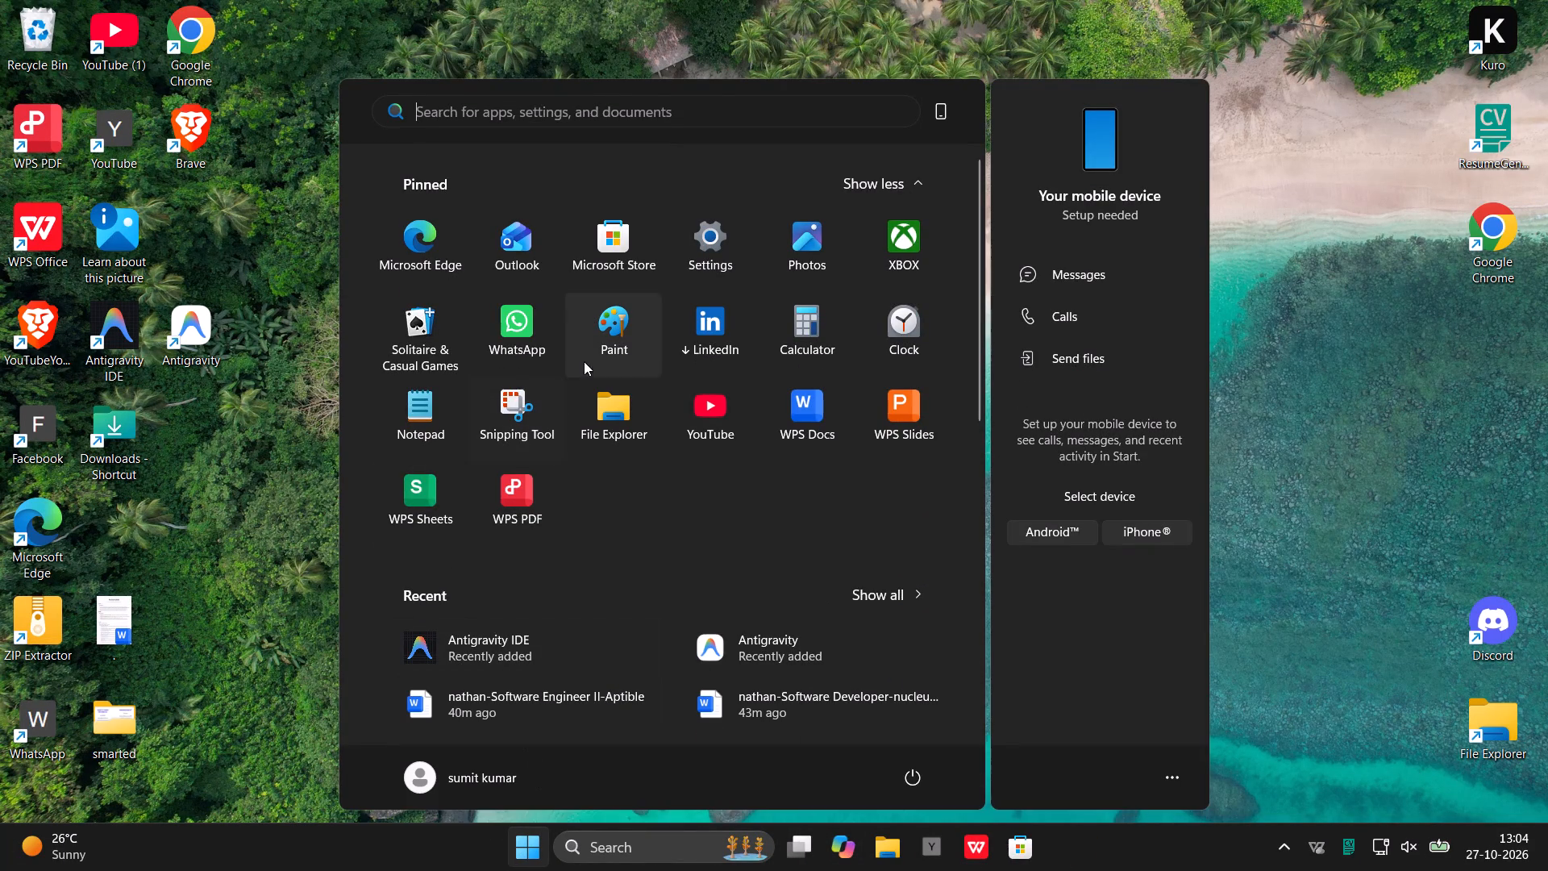
# Switch to Notepad and bring up the opening greeting of the Jagannath Barooah University message templates.
pyautogui.click(429, 429)
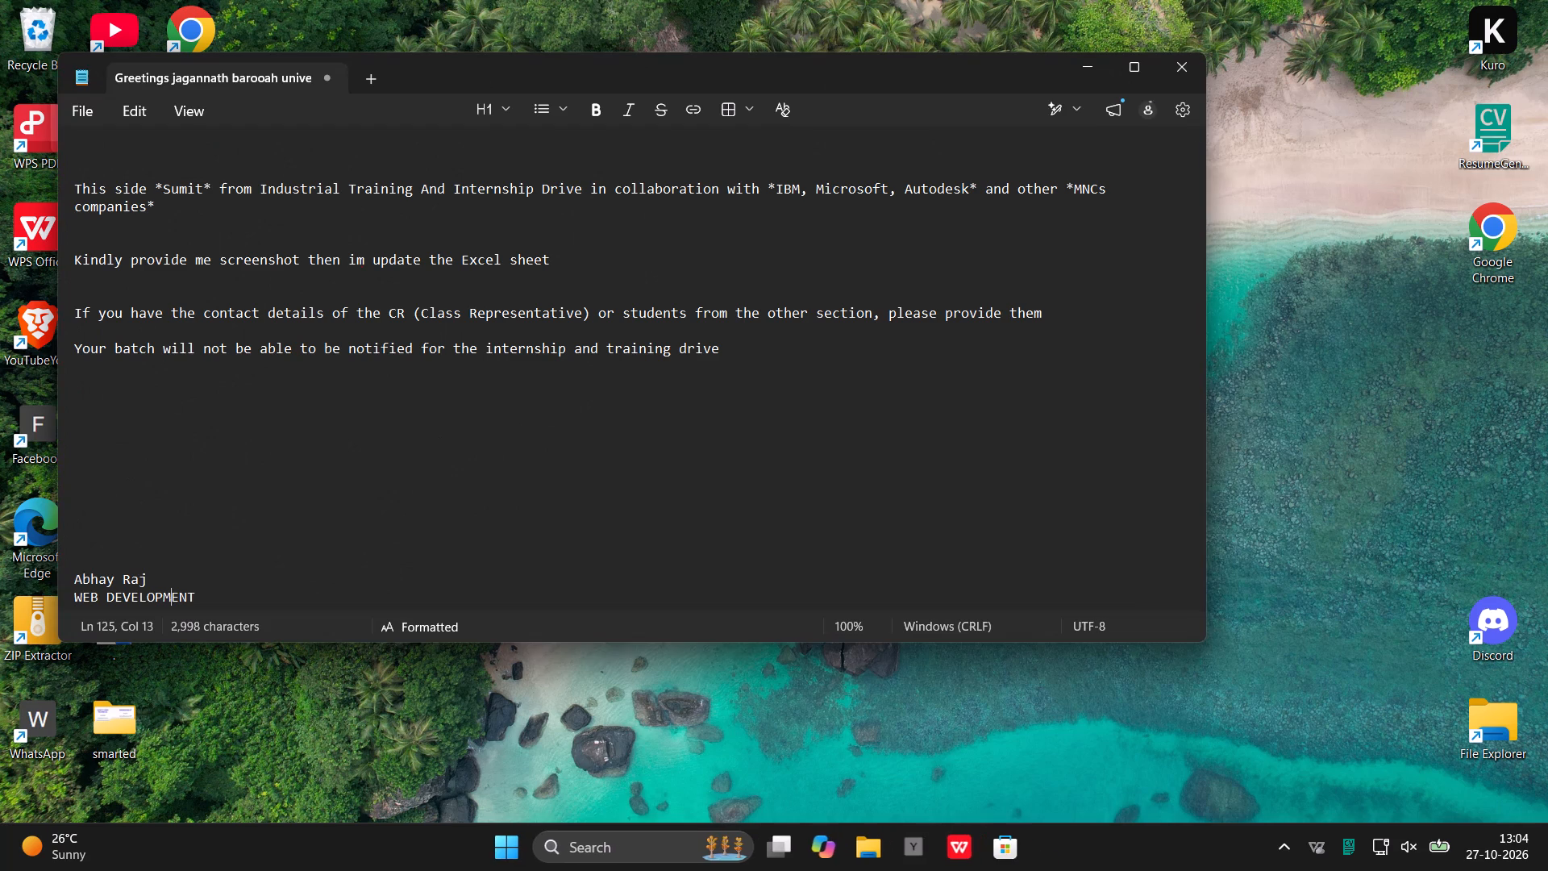
pyautogui.scroll(20, 431, 430)
pyautogui.scroll(5, 431, 430)
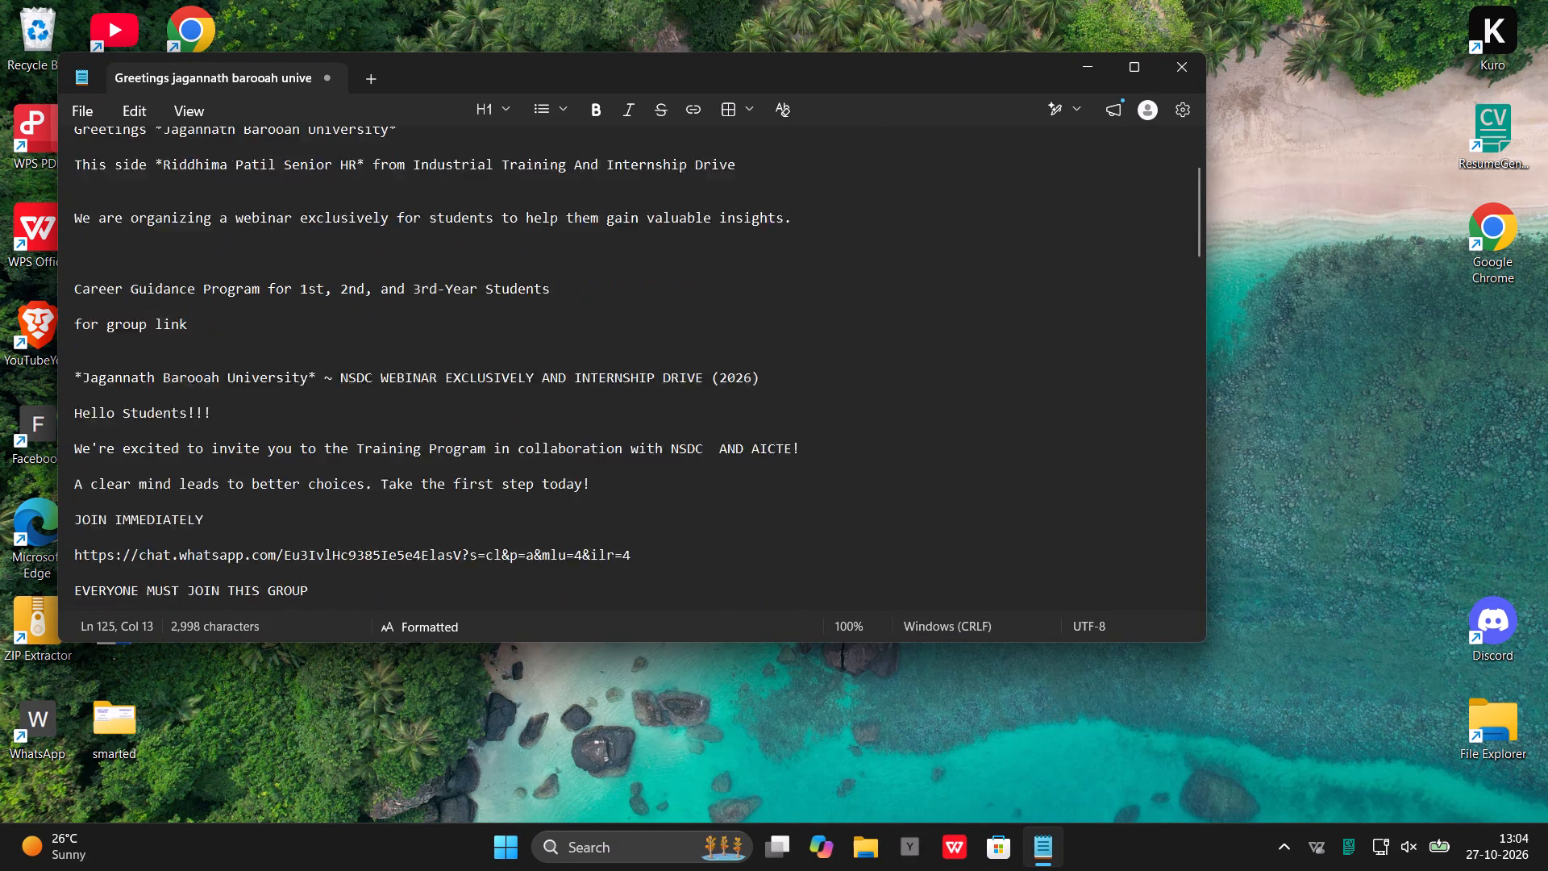
pyautogui.scroll(9, 431, 430)
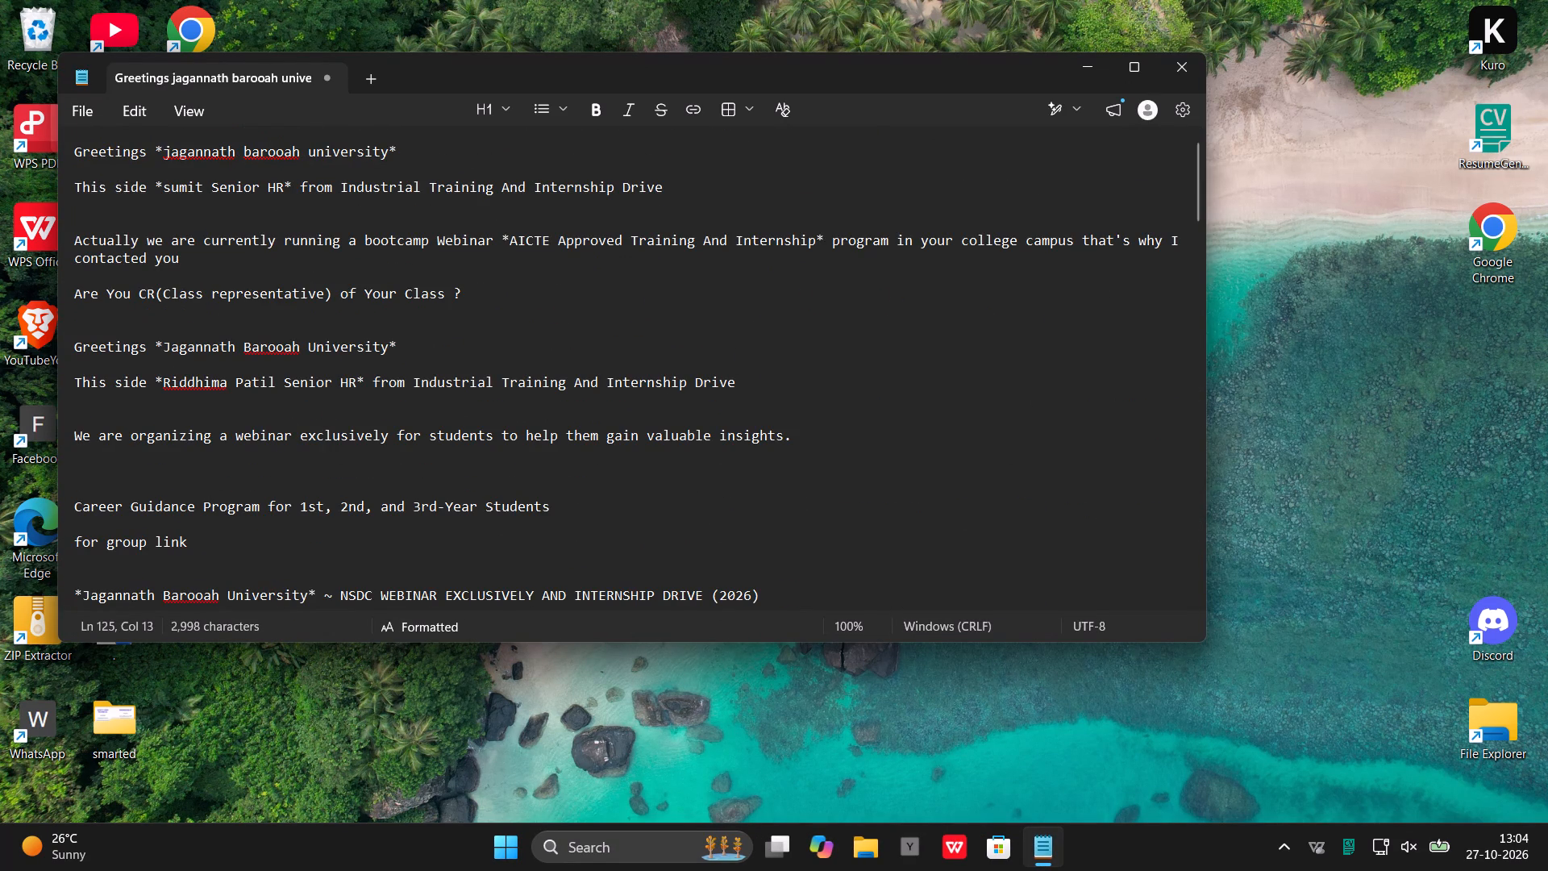
# Raise the display brightness to its maximum in the system quick settings.
pyautogui.click(1425, 851)
pyautogui.click(1417, 849)
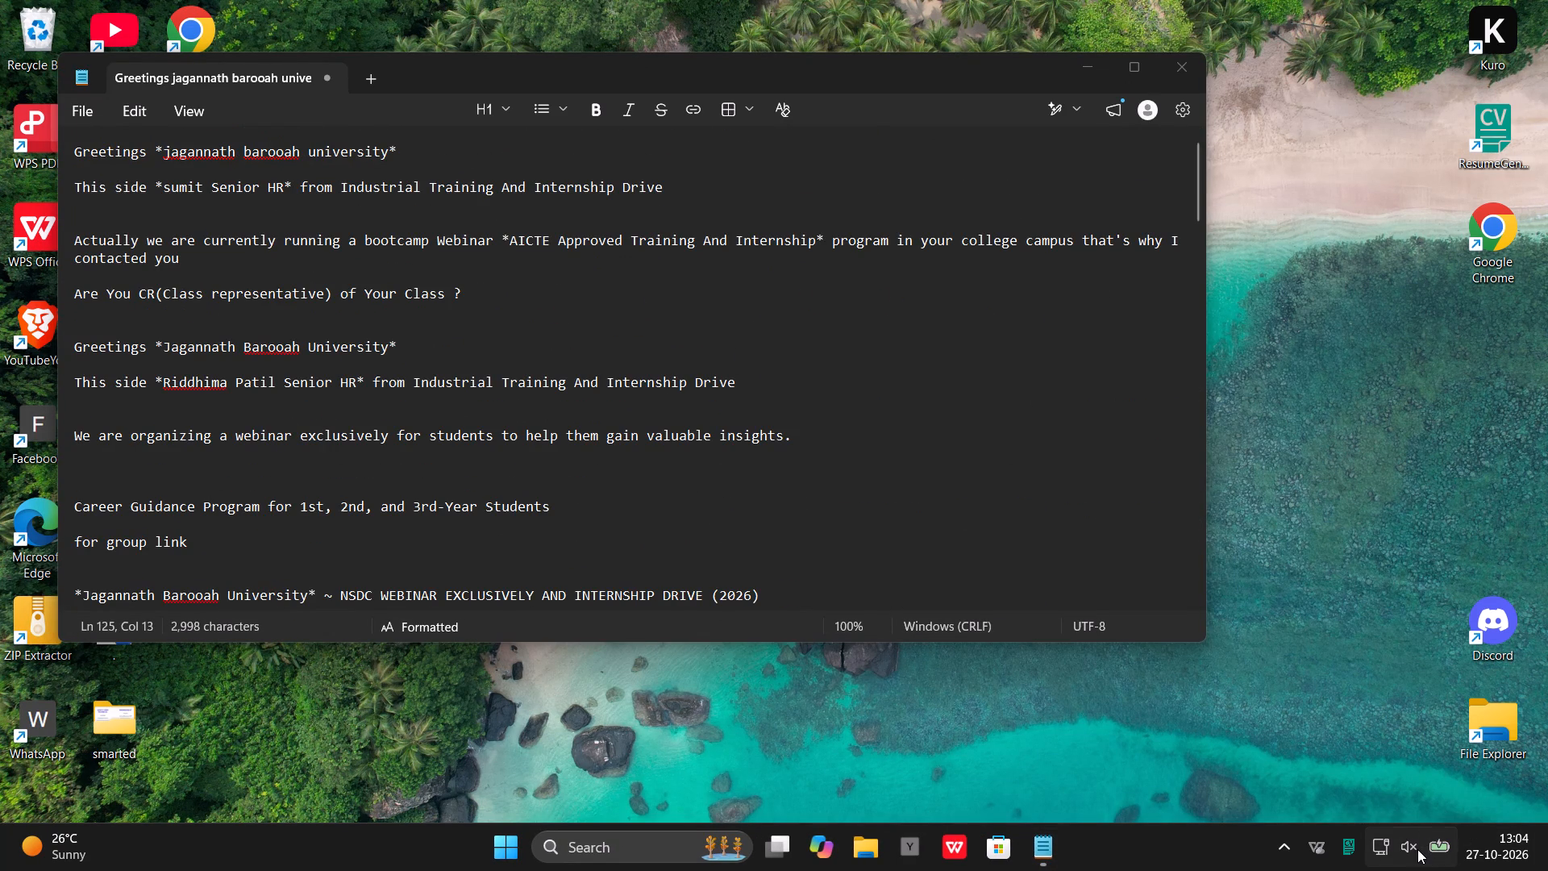
pyautogui.moveTo(1445, 673); pyautogui.dragTo(1521, 672)
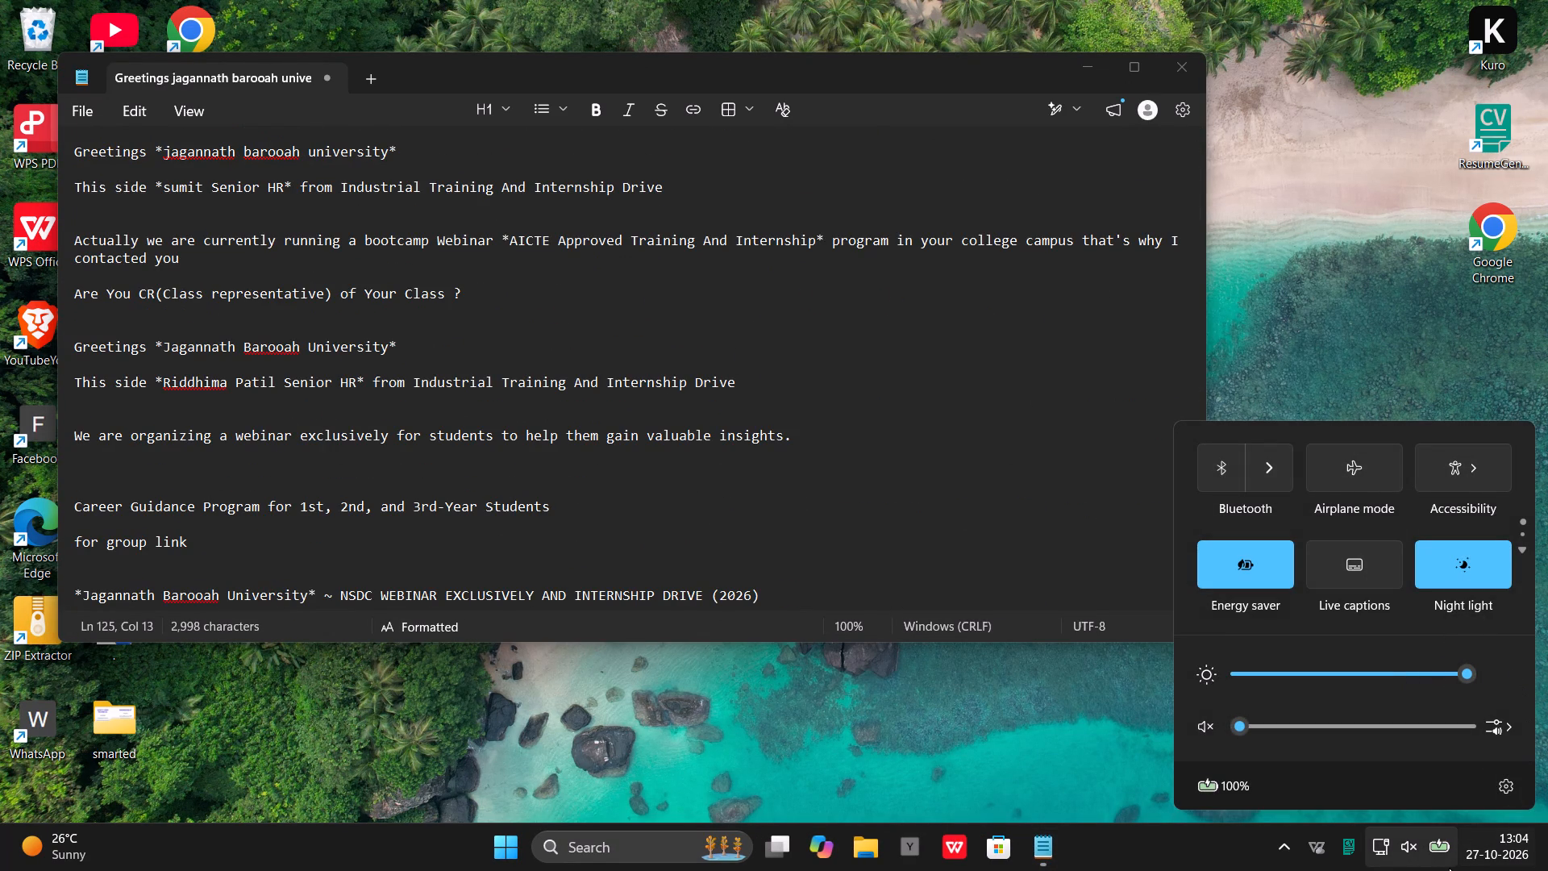
pyautogui.click(1444, 863)
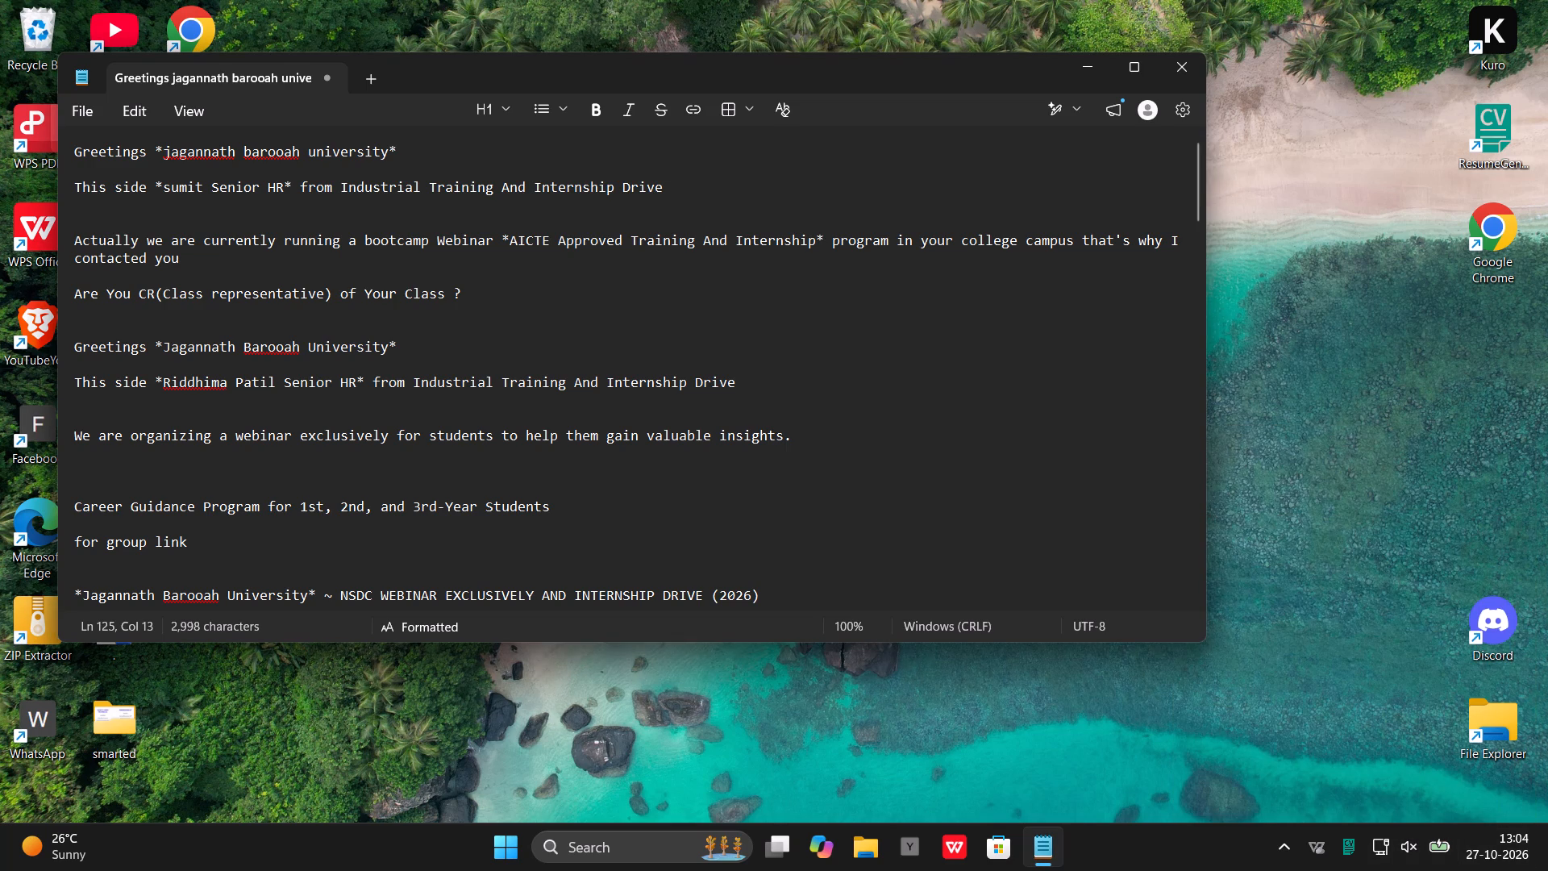
# Copy the template paragraph beginning "Actually we are currently running a bootcamp Webinar" and ending "contacted you".
pyautogui.moveTo(73, 235); pyautogui.dragTo(121, 266)
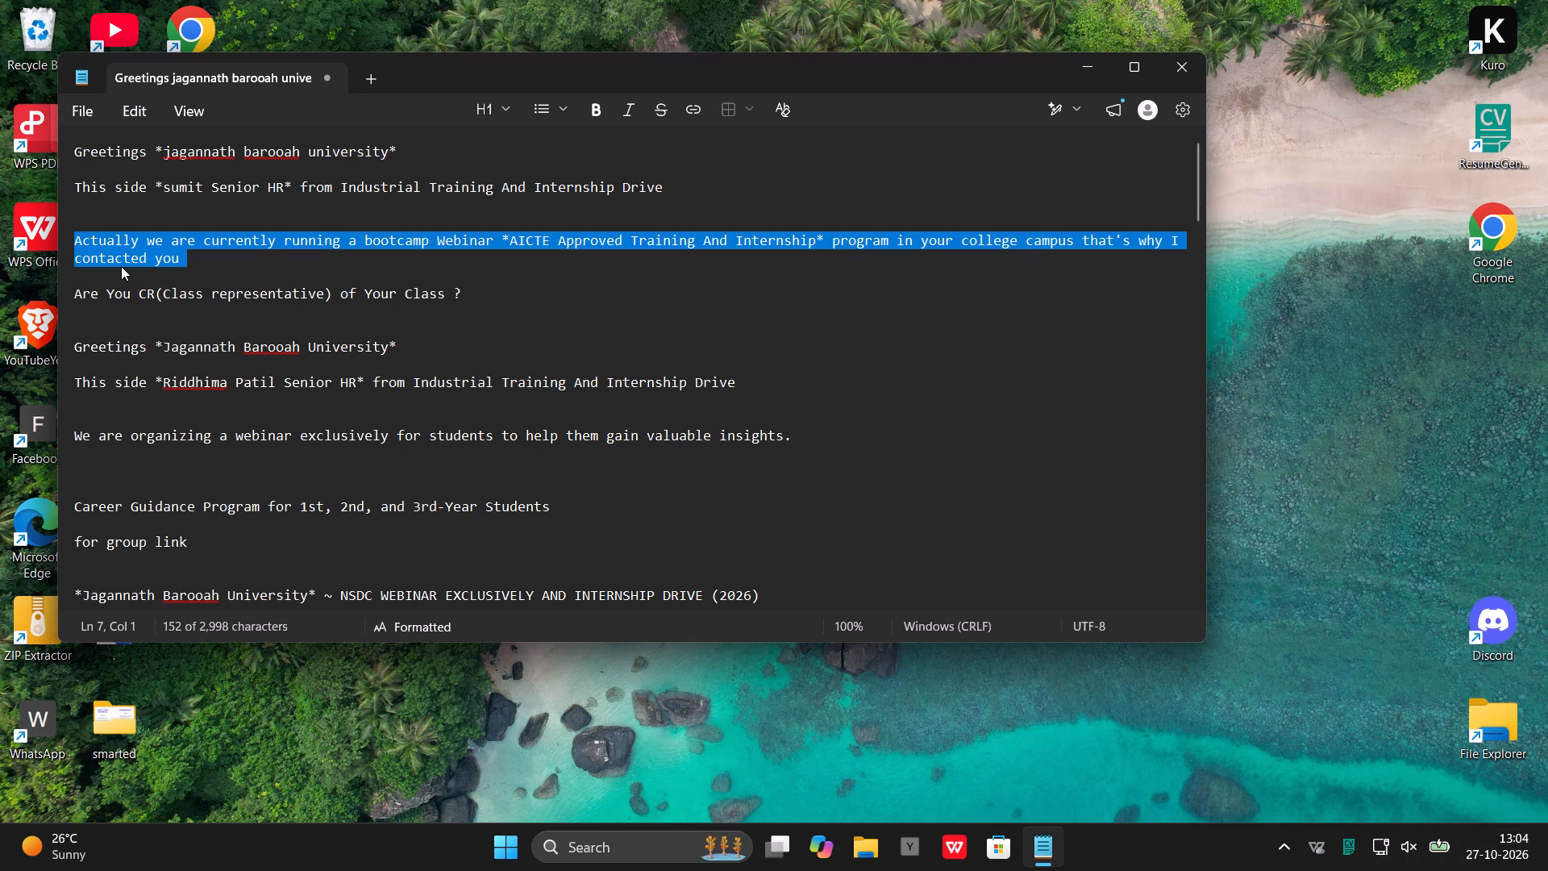
pyautogui.hotkey('ctrl', 'c')
pyautogui.click(823, 311)
# Copy the template line "We are organizing a webinar exclusively for students to help them gain valuable insights.".
pyautogui.moveTo(803, 438); pyautogui.dragTo(797, 419)
pyautogui.hotkey('ctrl', 'c')
pyautogui.click(922, 478)
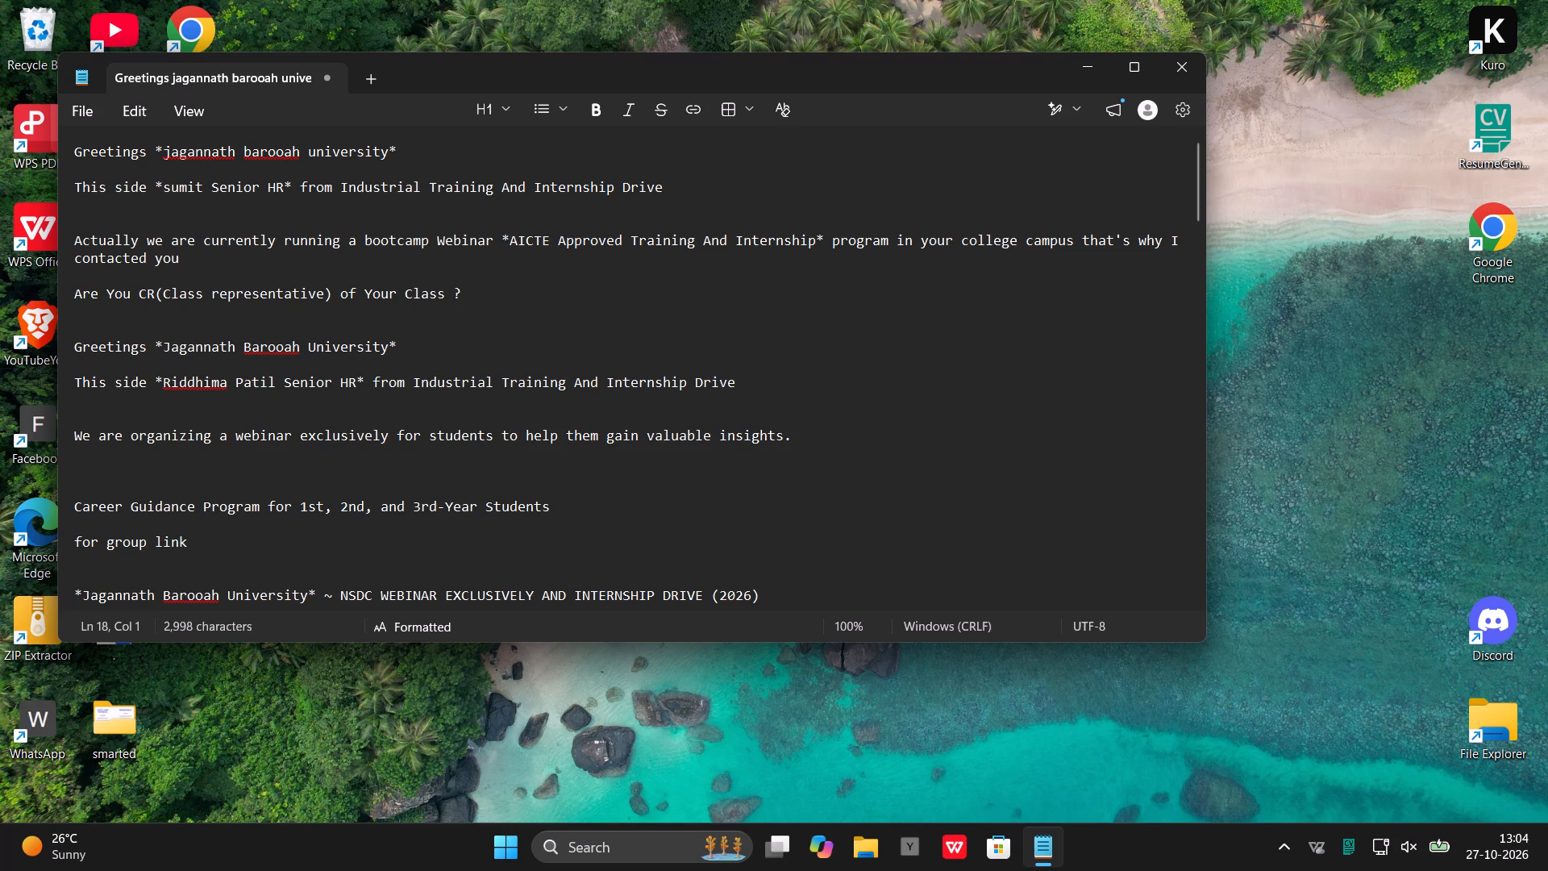
# Copy the template question "Are You CR(Class representative) of Your Class ?".
pyautogui.click(493, 282)
pyautogui.moveTo(497, 301); pyautogui.dragTo(483, 273)
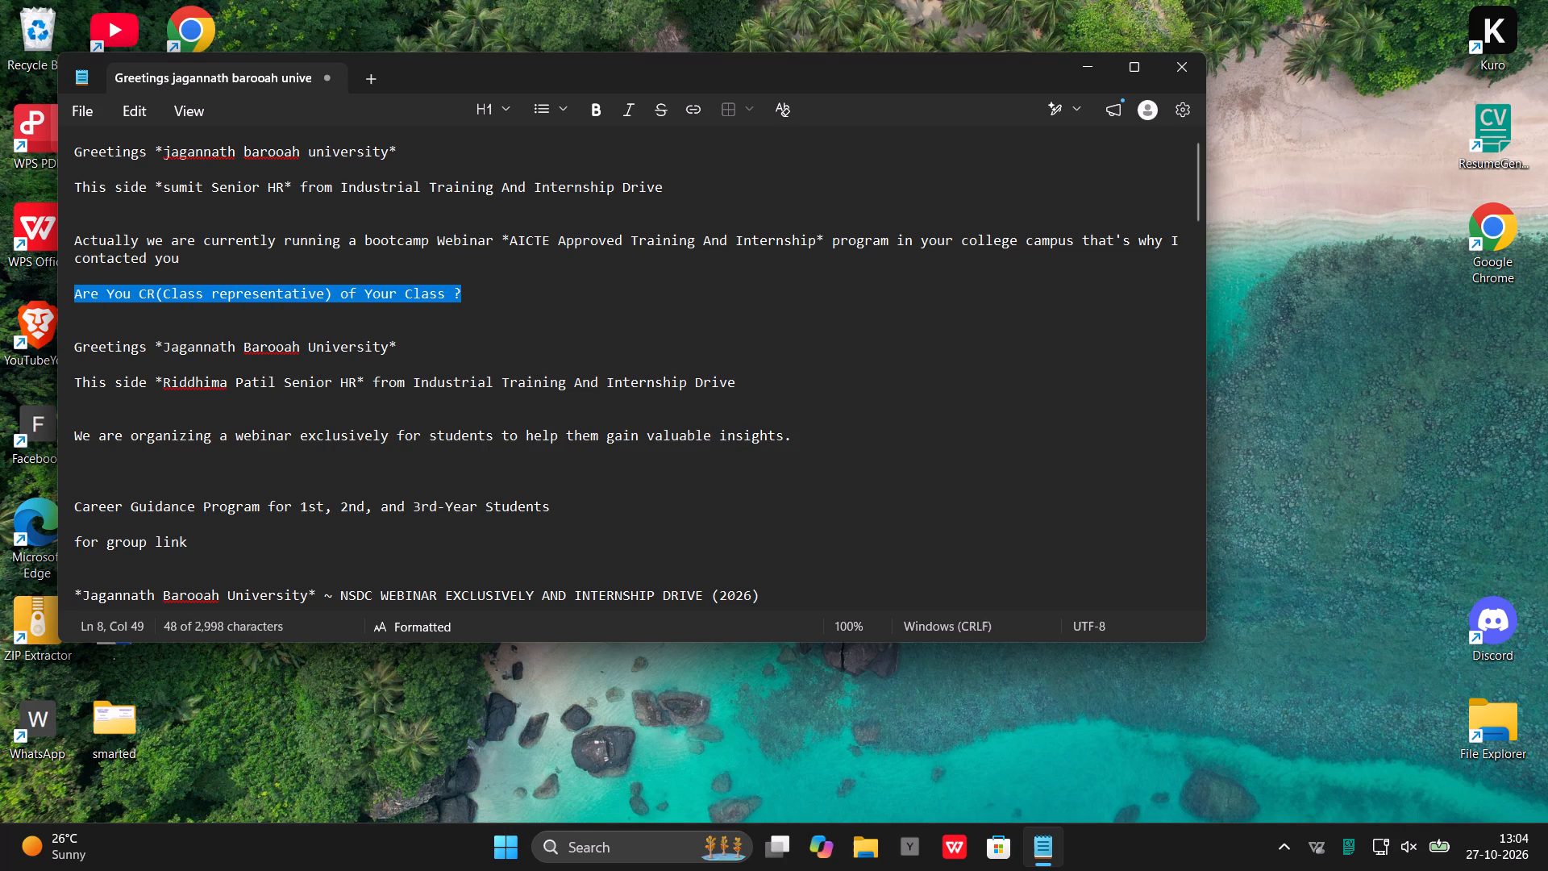
pyautogui.moveTo(483, 273); pyautogui.dragTo(482, 272)
pyautogui.hotkey('ctrl', 'c')
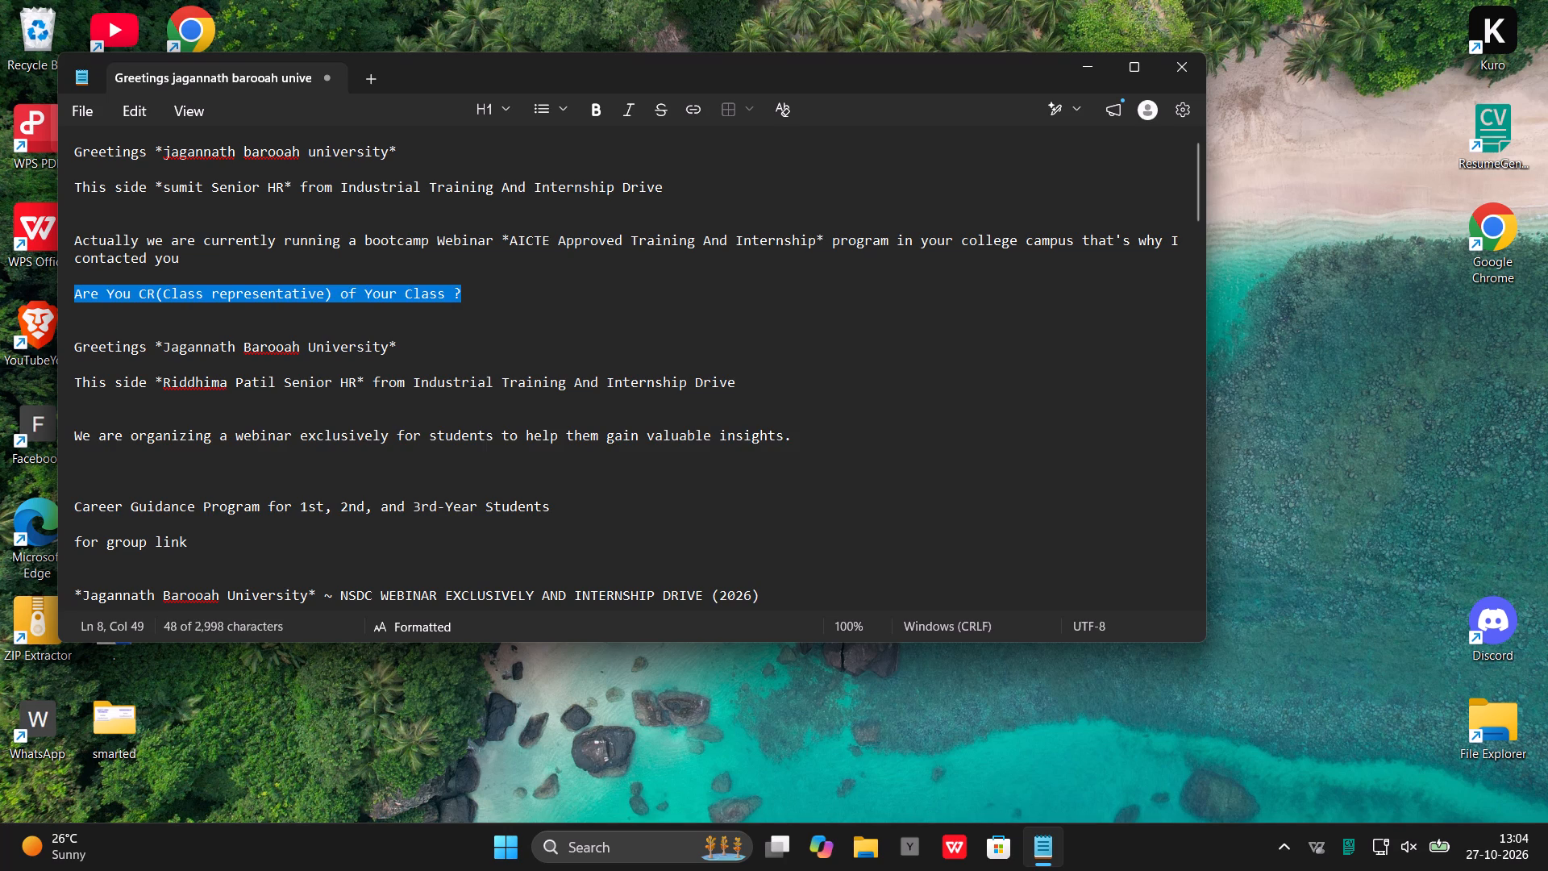
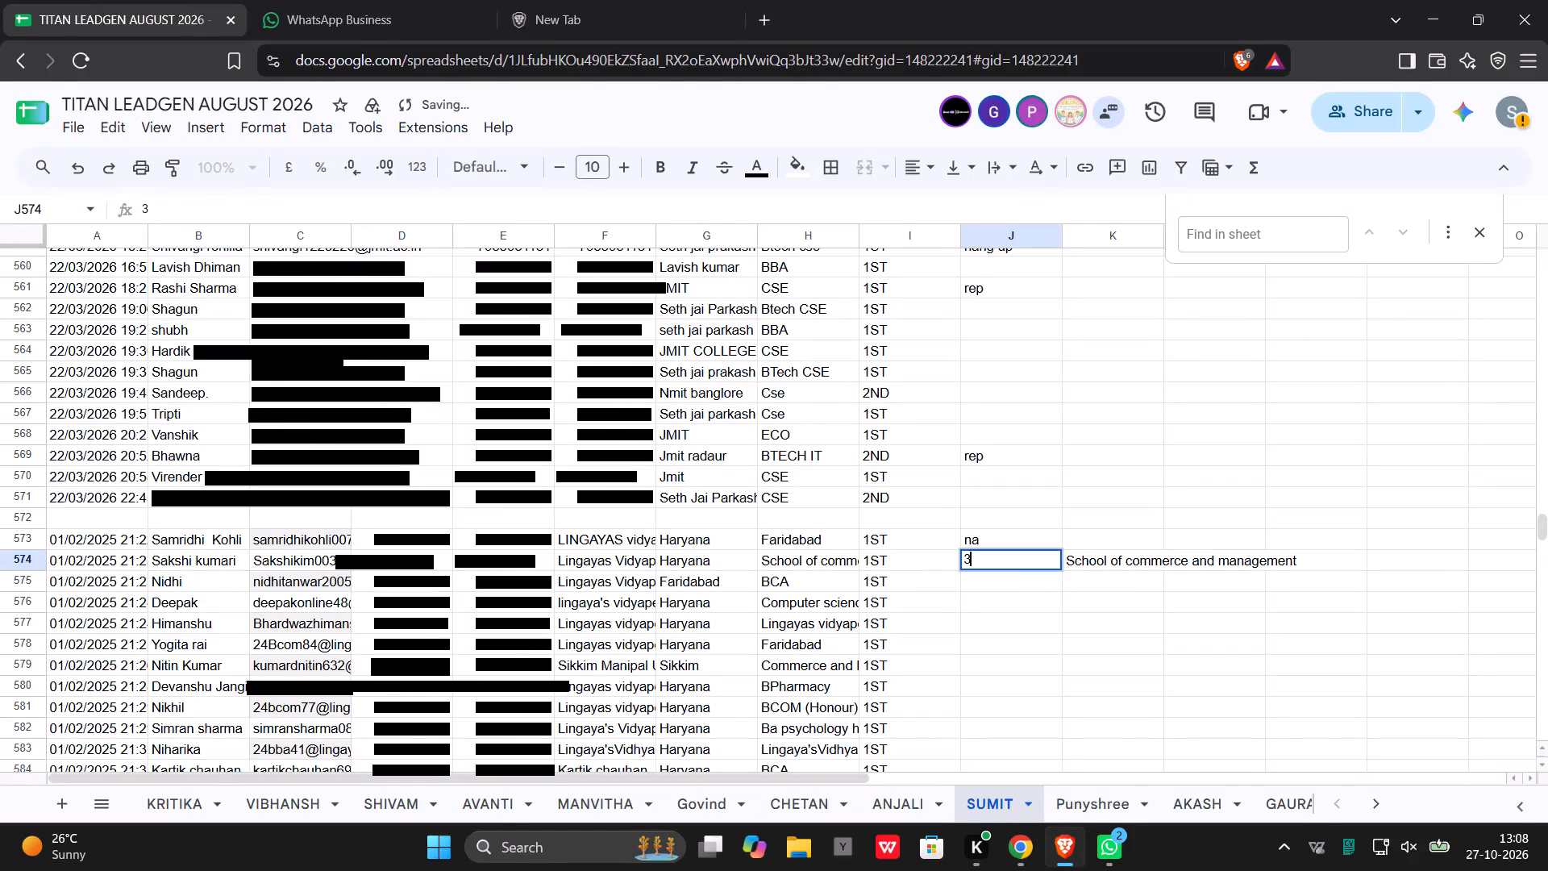
# Complete the remark in cell J574 of the SUMIT sheet as "3rd year".
pyautogui.press('r')
pyautogui.write('d')
pyautogui.press('space')
pyautogui.press('y')
pyautogui.press('e')
pyautogui.press('a')
pyautogui.press('r')
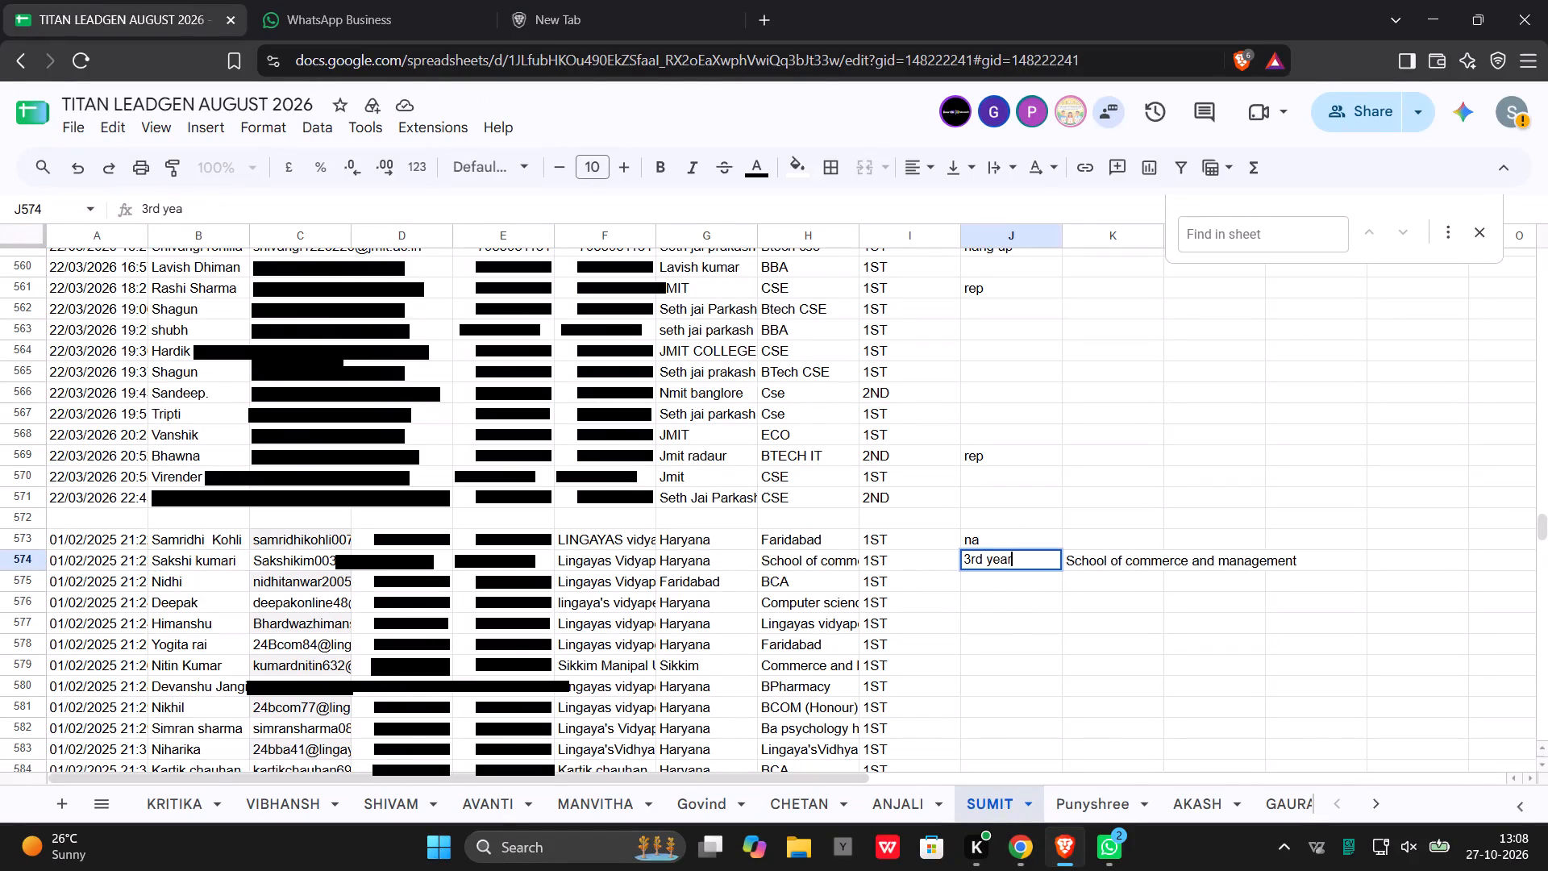
# Replace the "School of commerce and management" text in cell K574 with the remark "cn".
pyautogui.click(1222, 555)
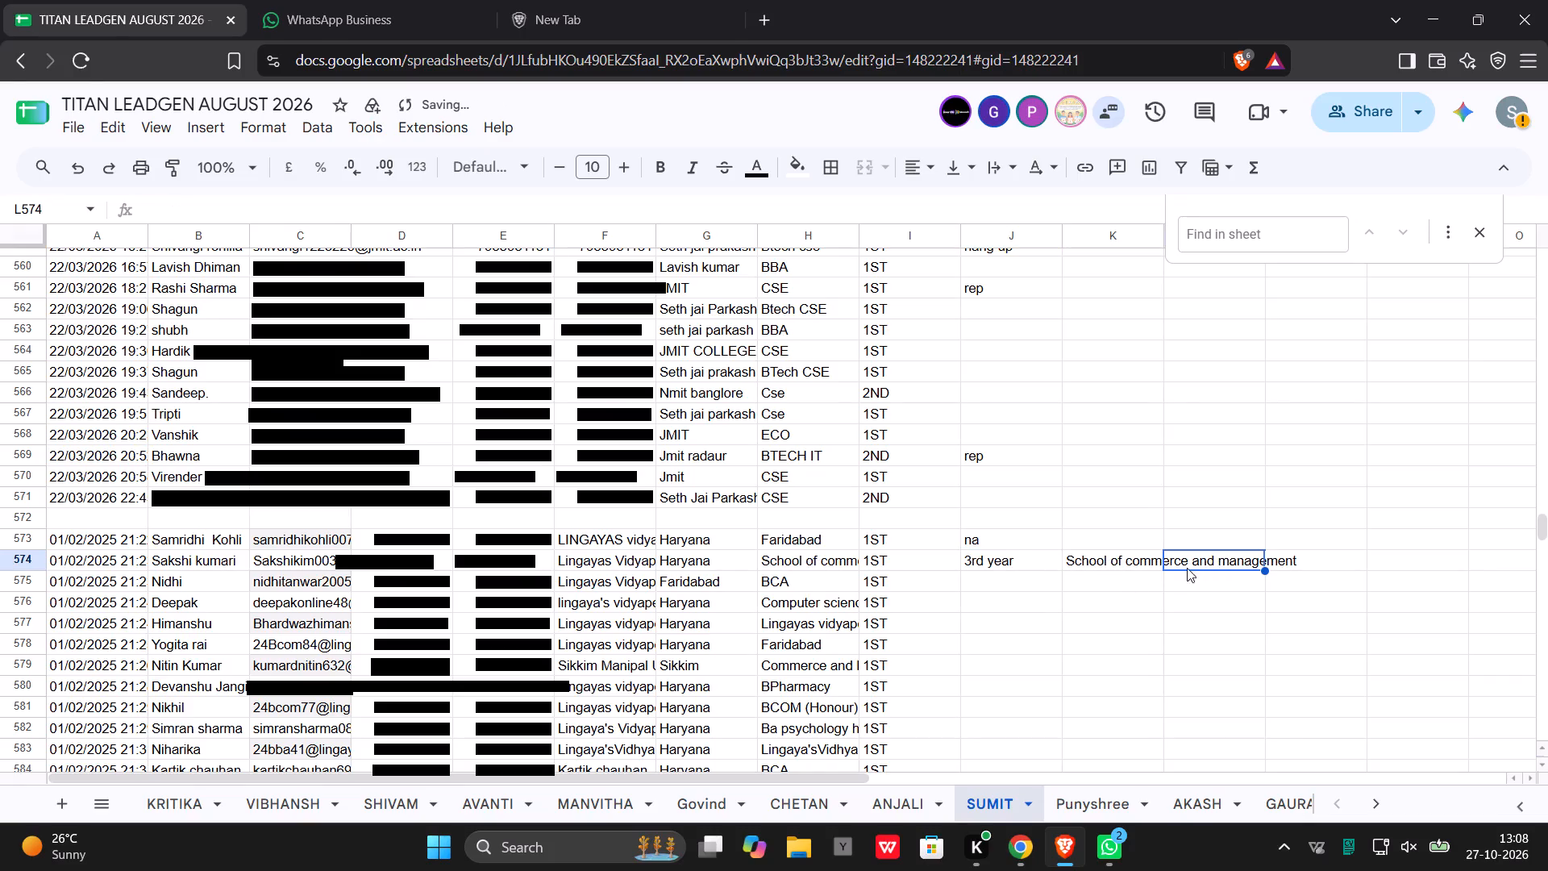
pyautogui.press('BackSpace')
pyautogui.click(1132, 561)
pyautogui.press('BackSpace')
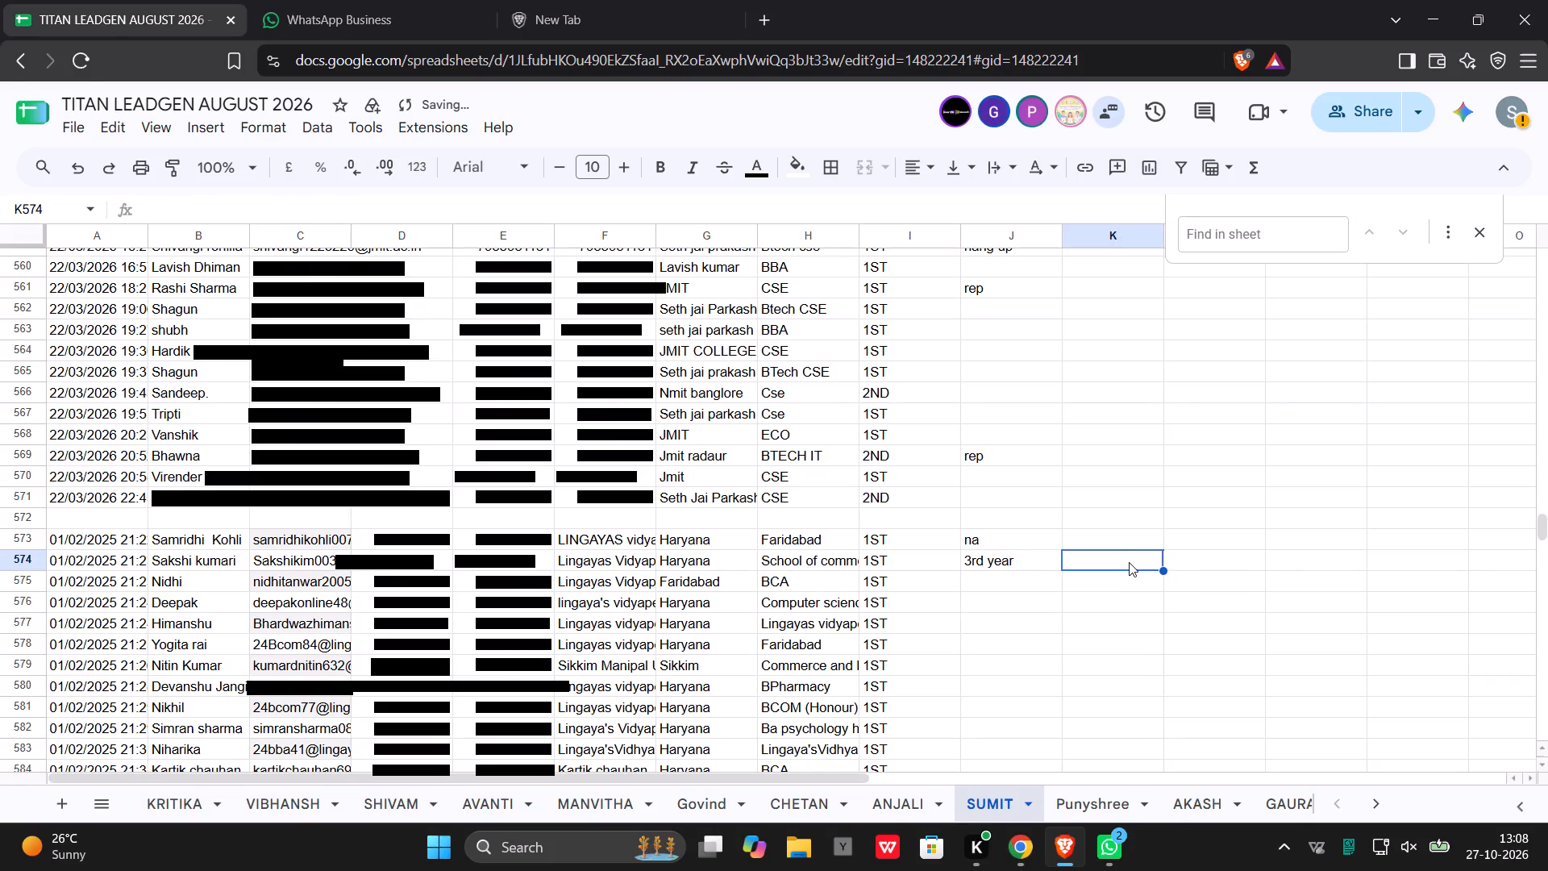
pyautogui.write('cn')
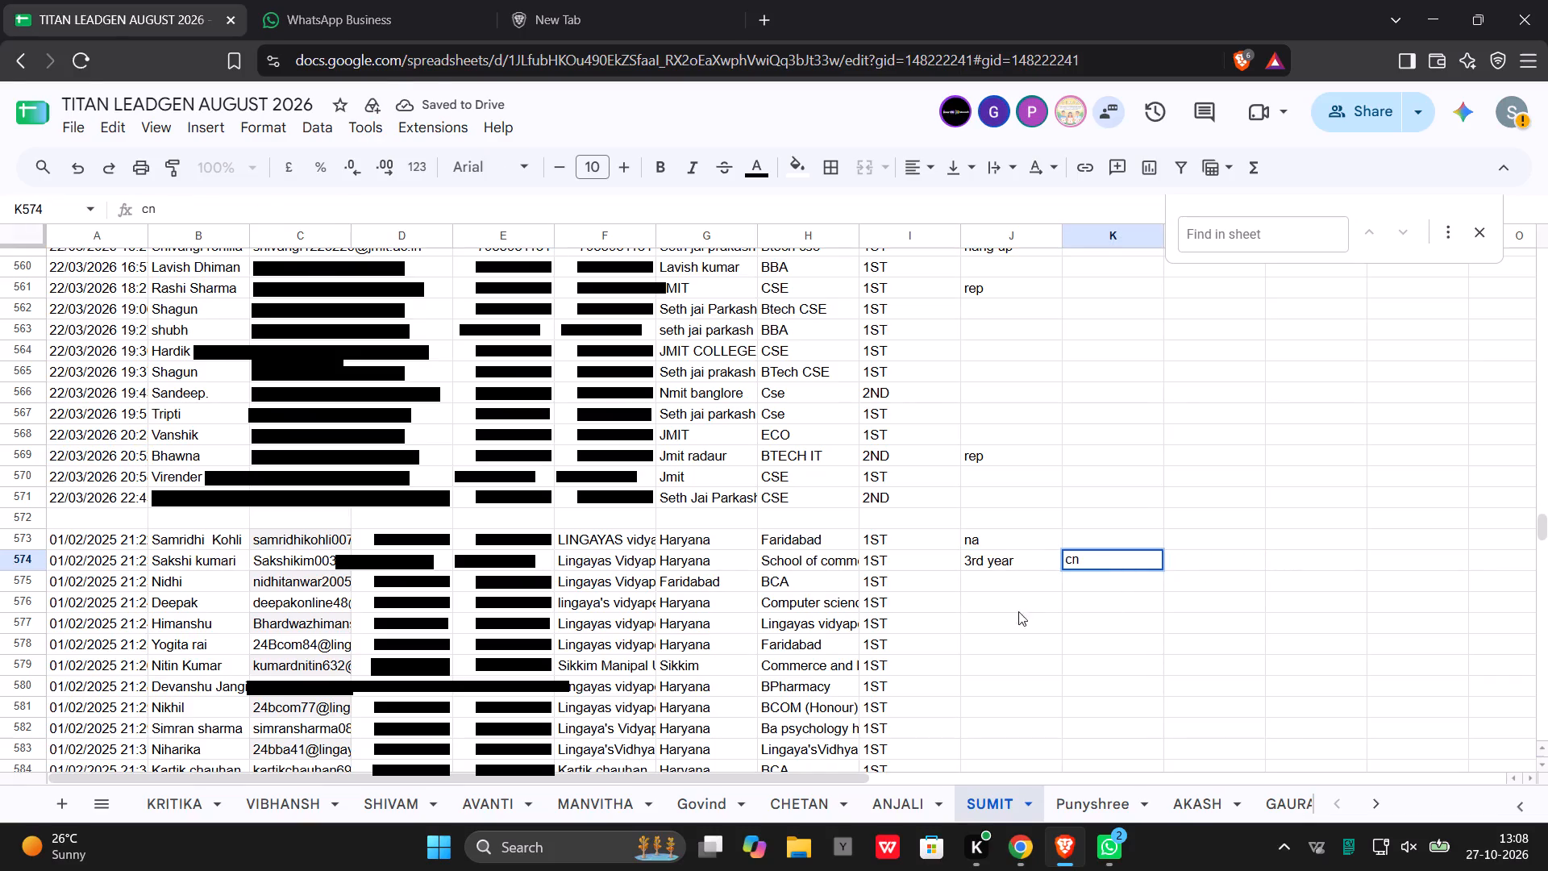
# Move on to the lead in row 575 of the SUMIT sheet and open the cell options for its column D entry.
pyautogui.click(1013, 578)
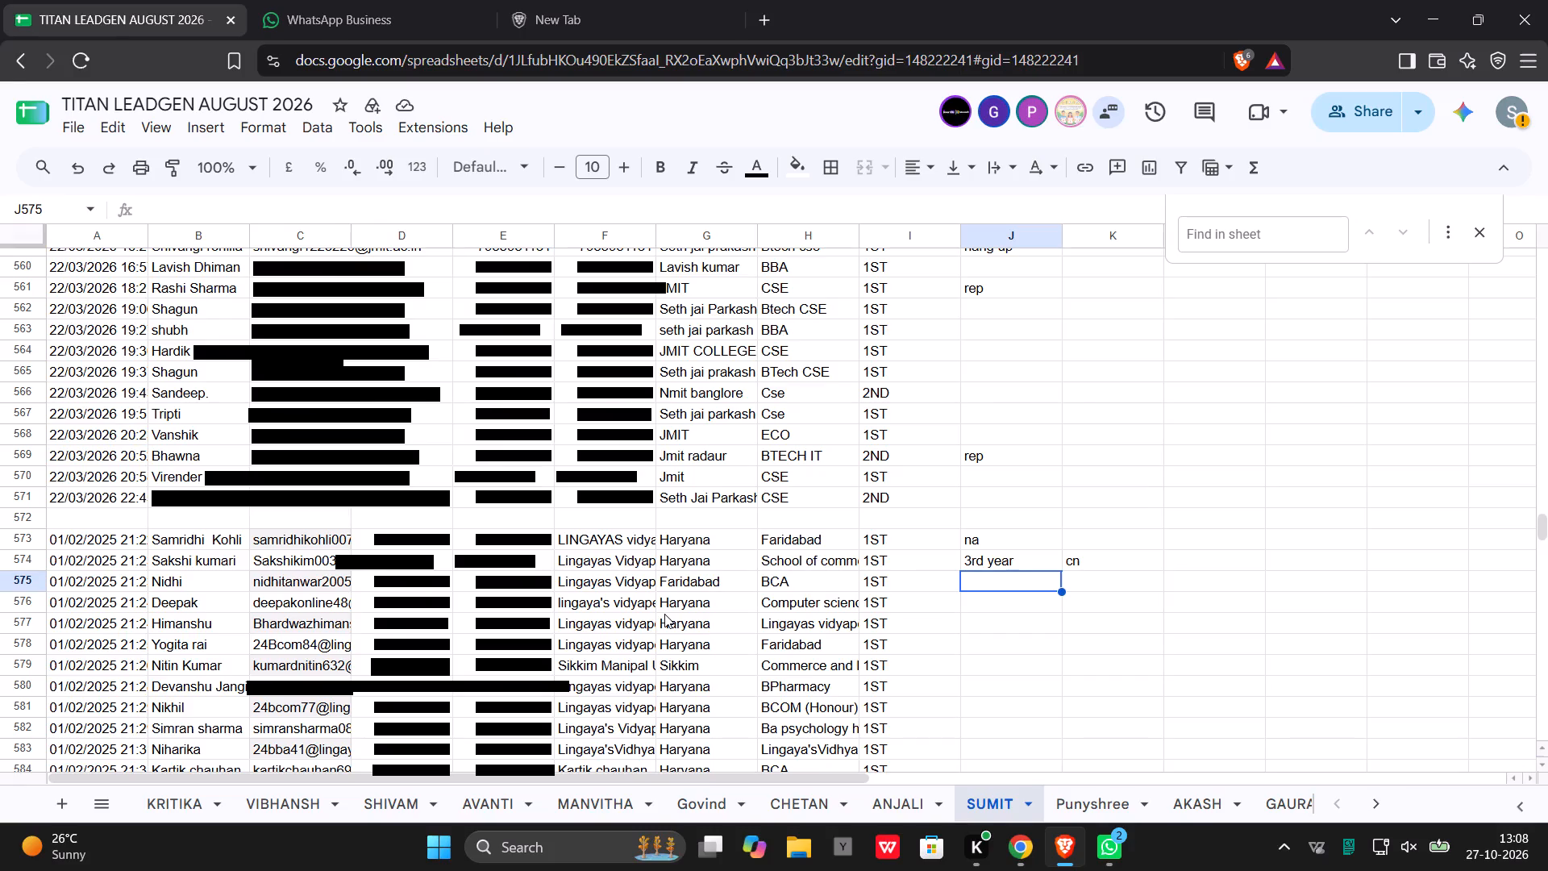
pyautogui.rightClick(432, 575)
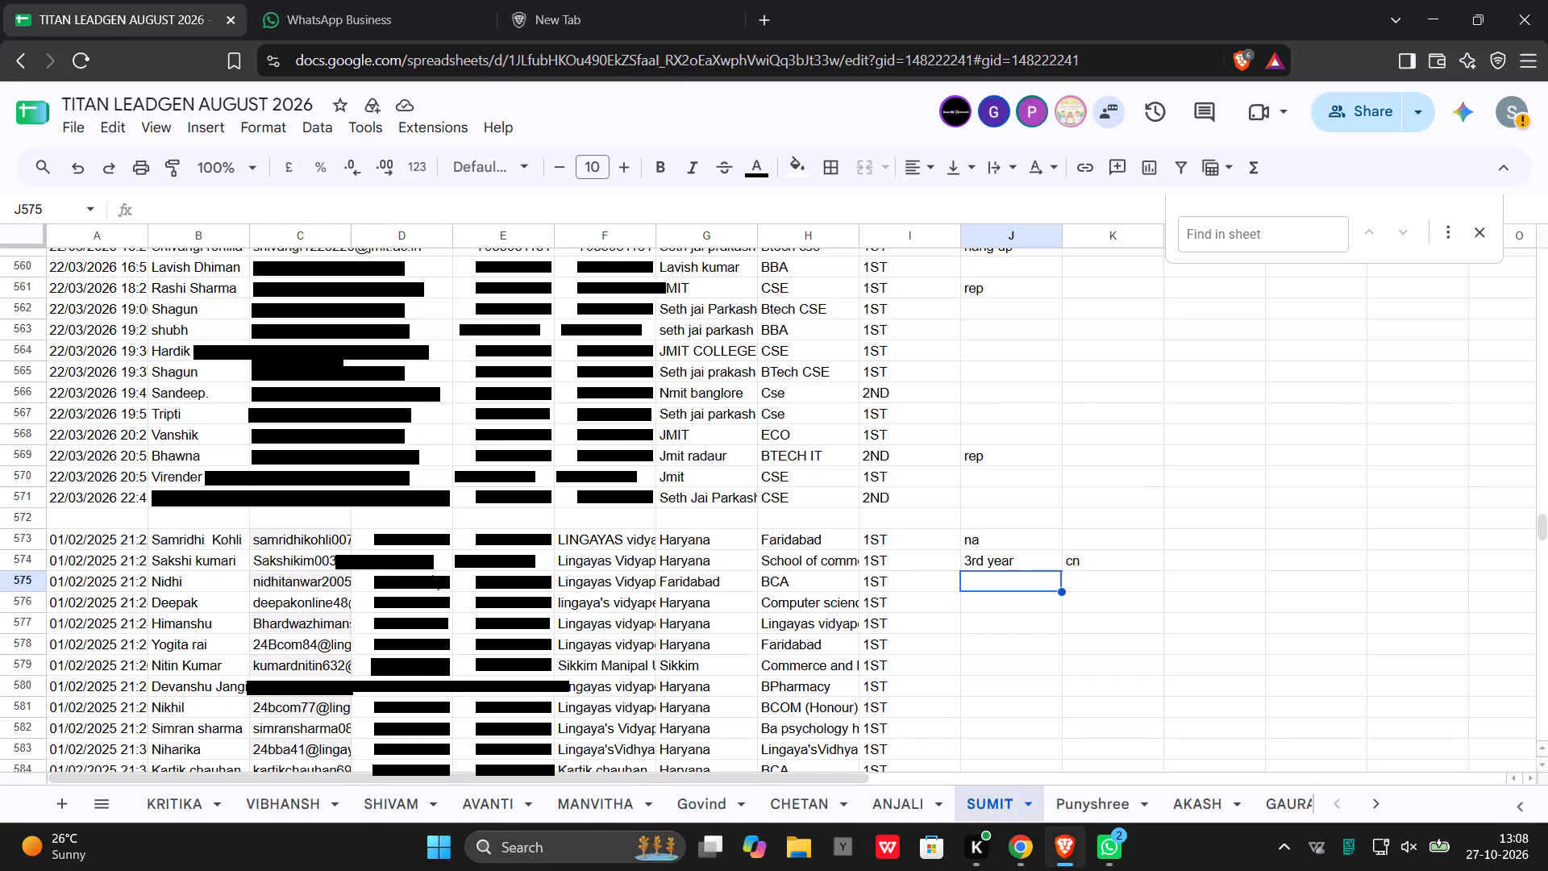
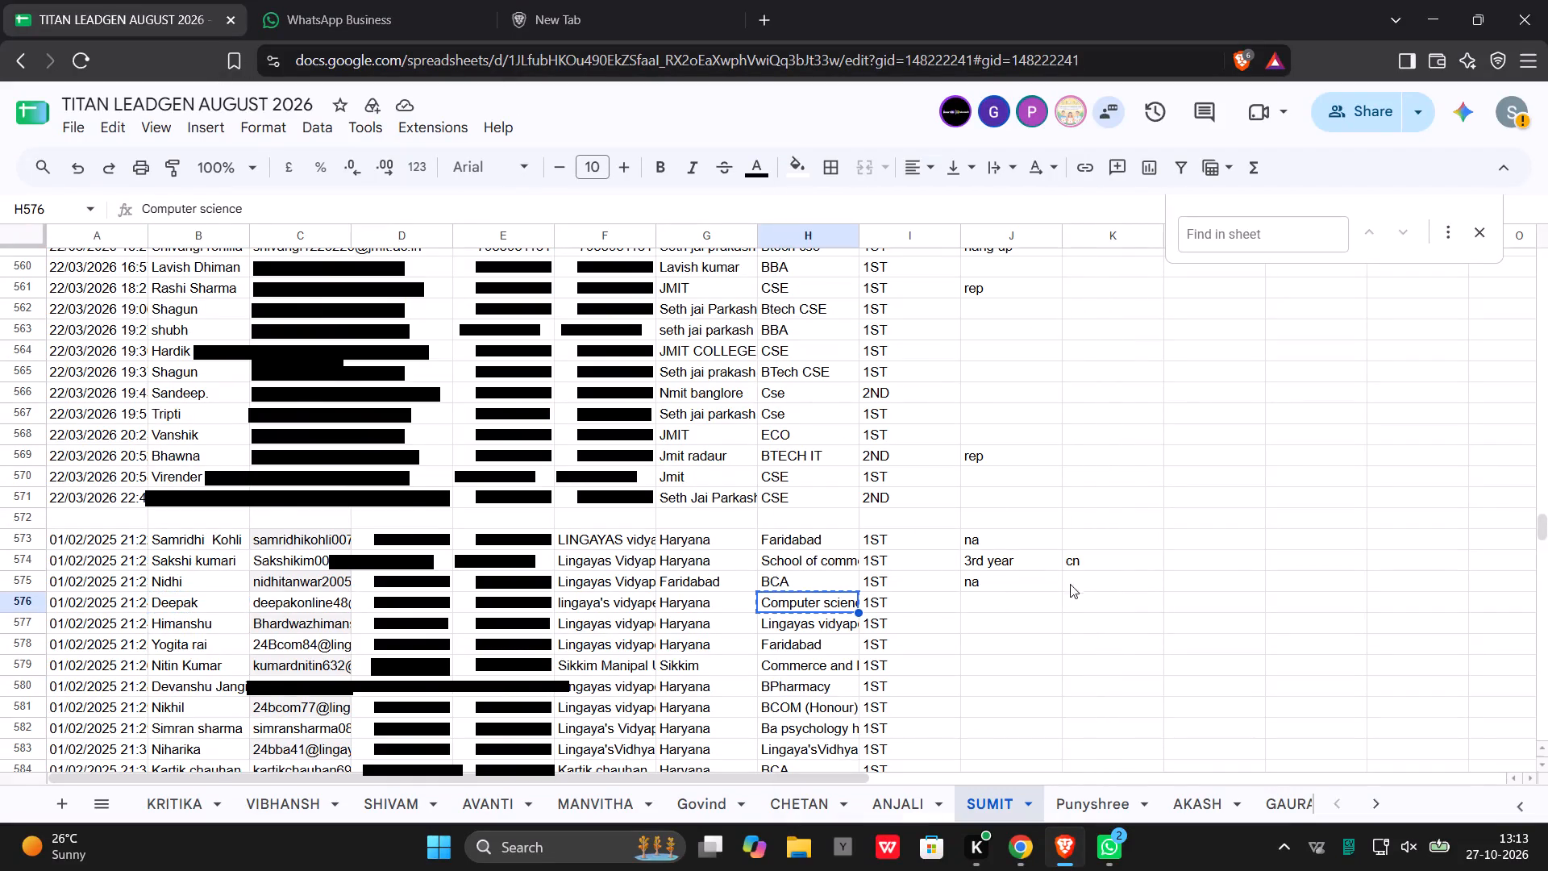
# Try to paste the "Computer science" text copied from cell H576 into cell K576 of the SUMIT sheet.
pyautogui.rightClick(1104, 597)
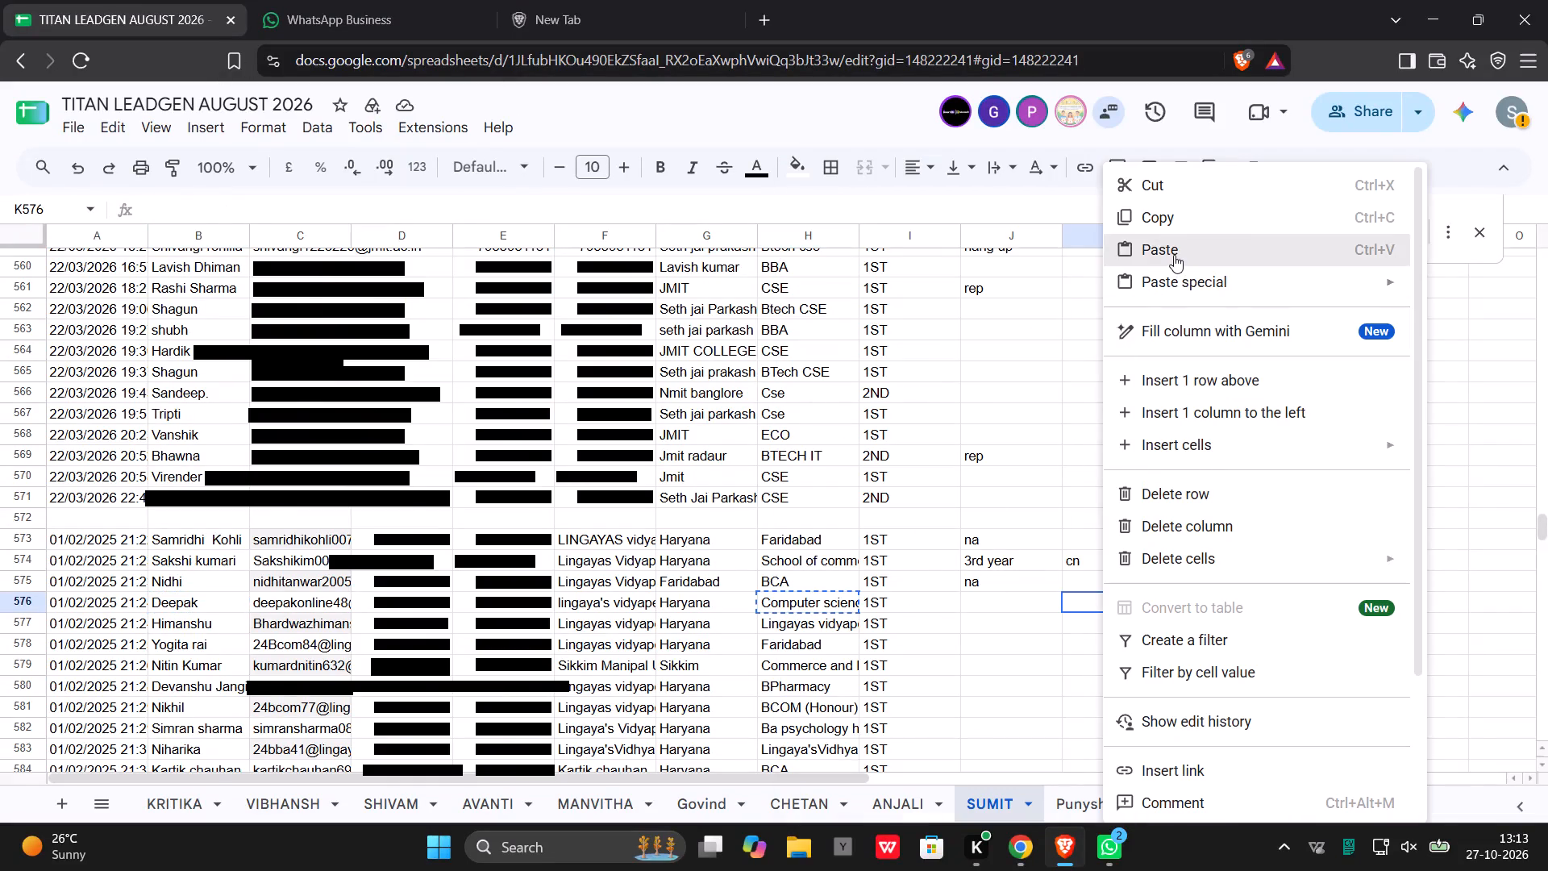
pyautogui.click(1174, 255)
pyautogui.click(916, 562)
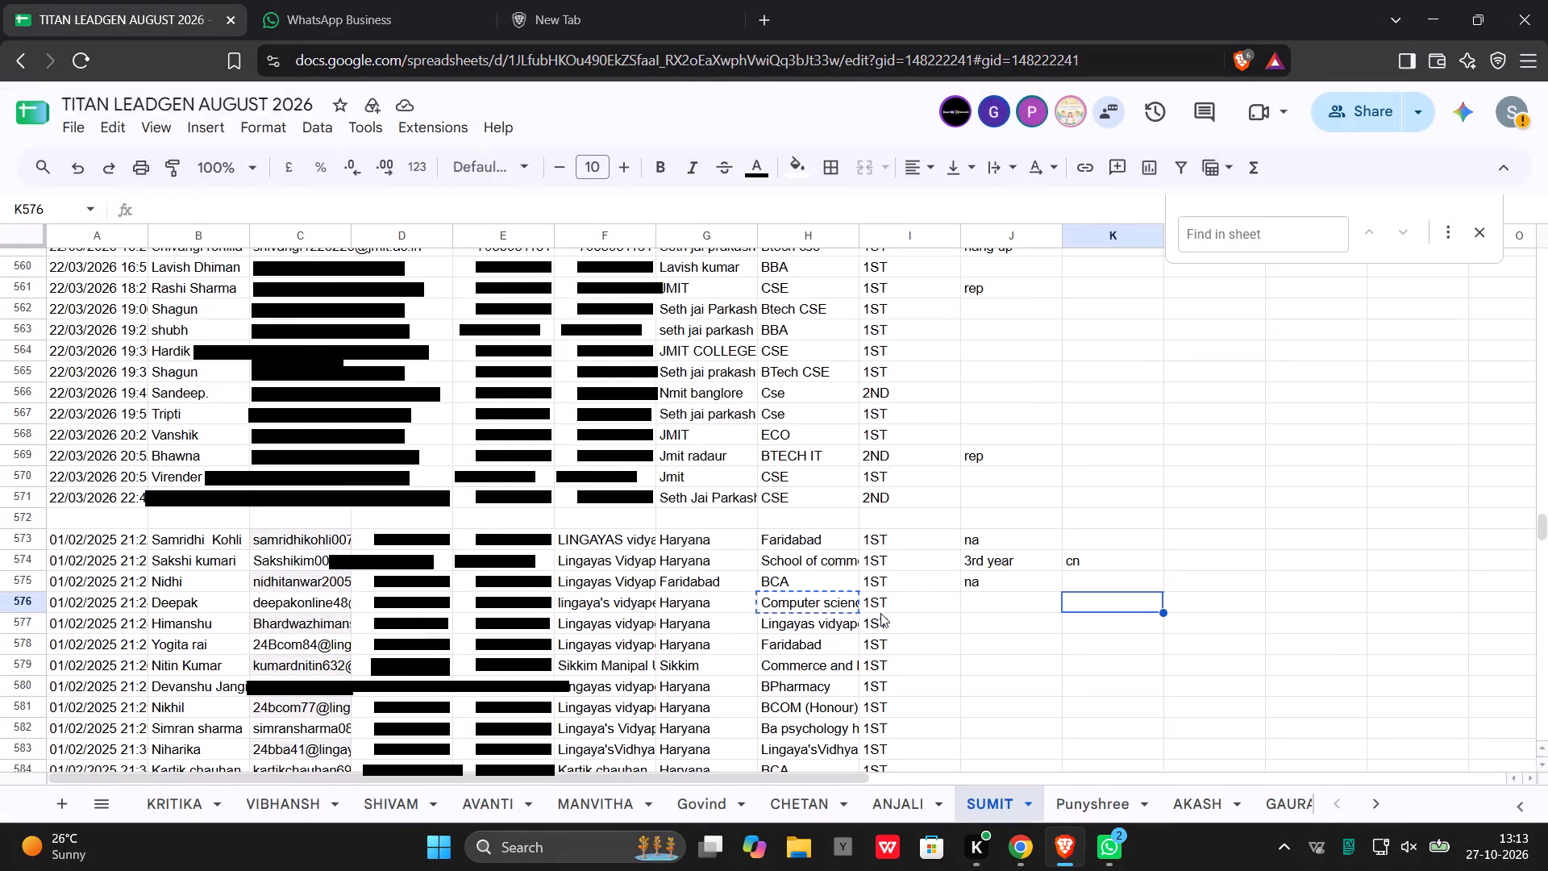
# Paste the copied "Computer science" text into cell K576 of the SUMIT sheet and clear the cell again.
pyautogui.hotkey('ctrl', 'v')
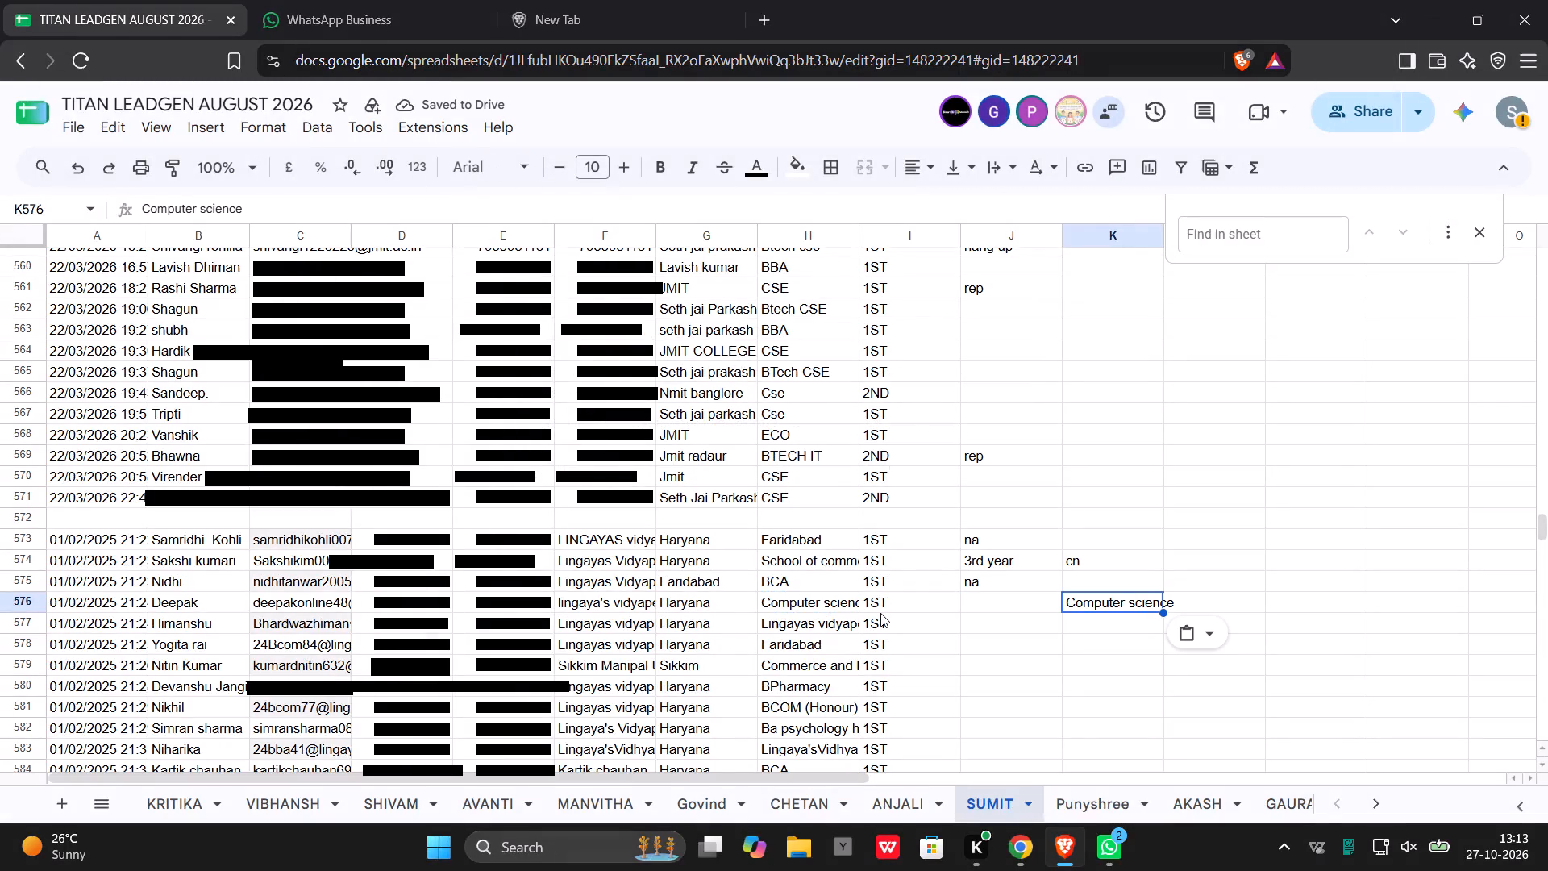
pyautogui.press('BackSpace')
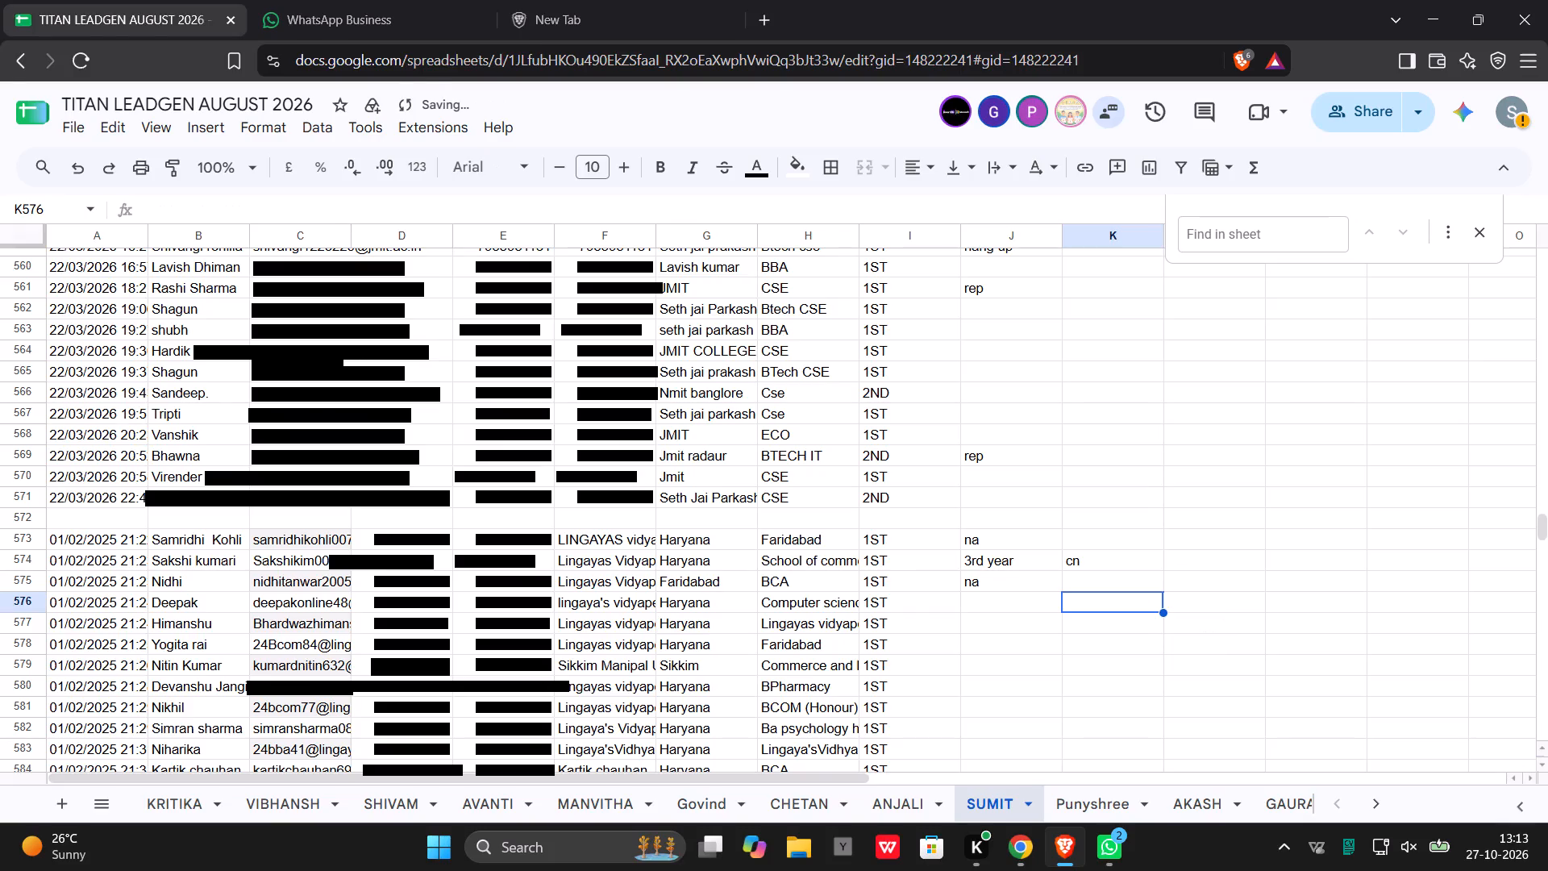
# Select the remark cell J576 in the SUMIT sheet.
pyautogui.click(998, 600)
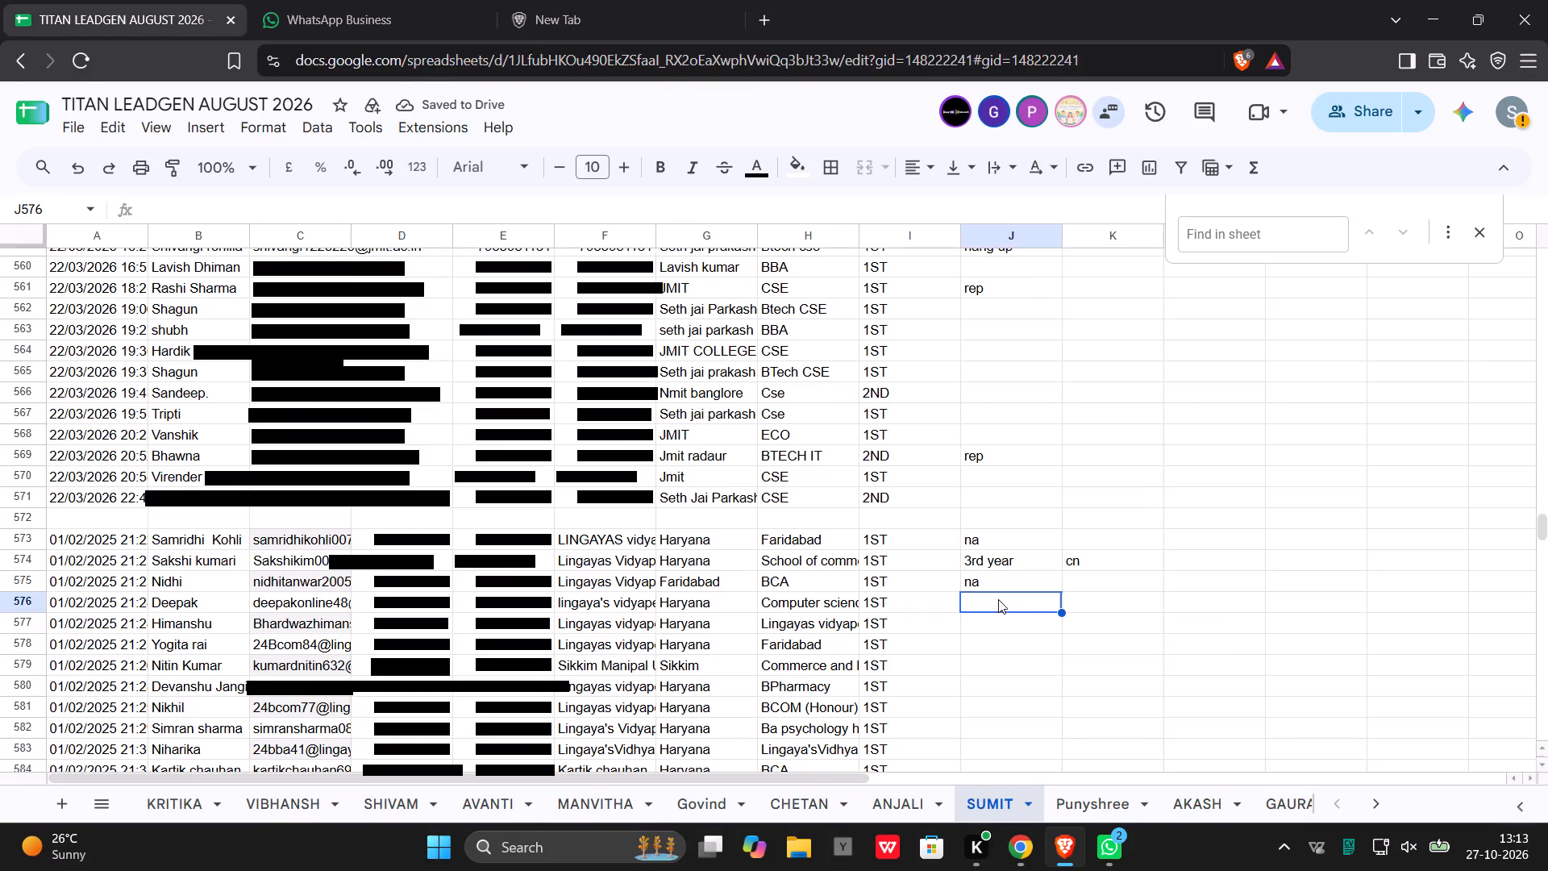
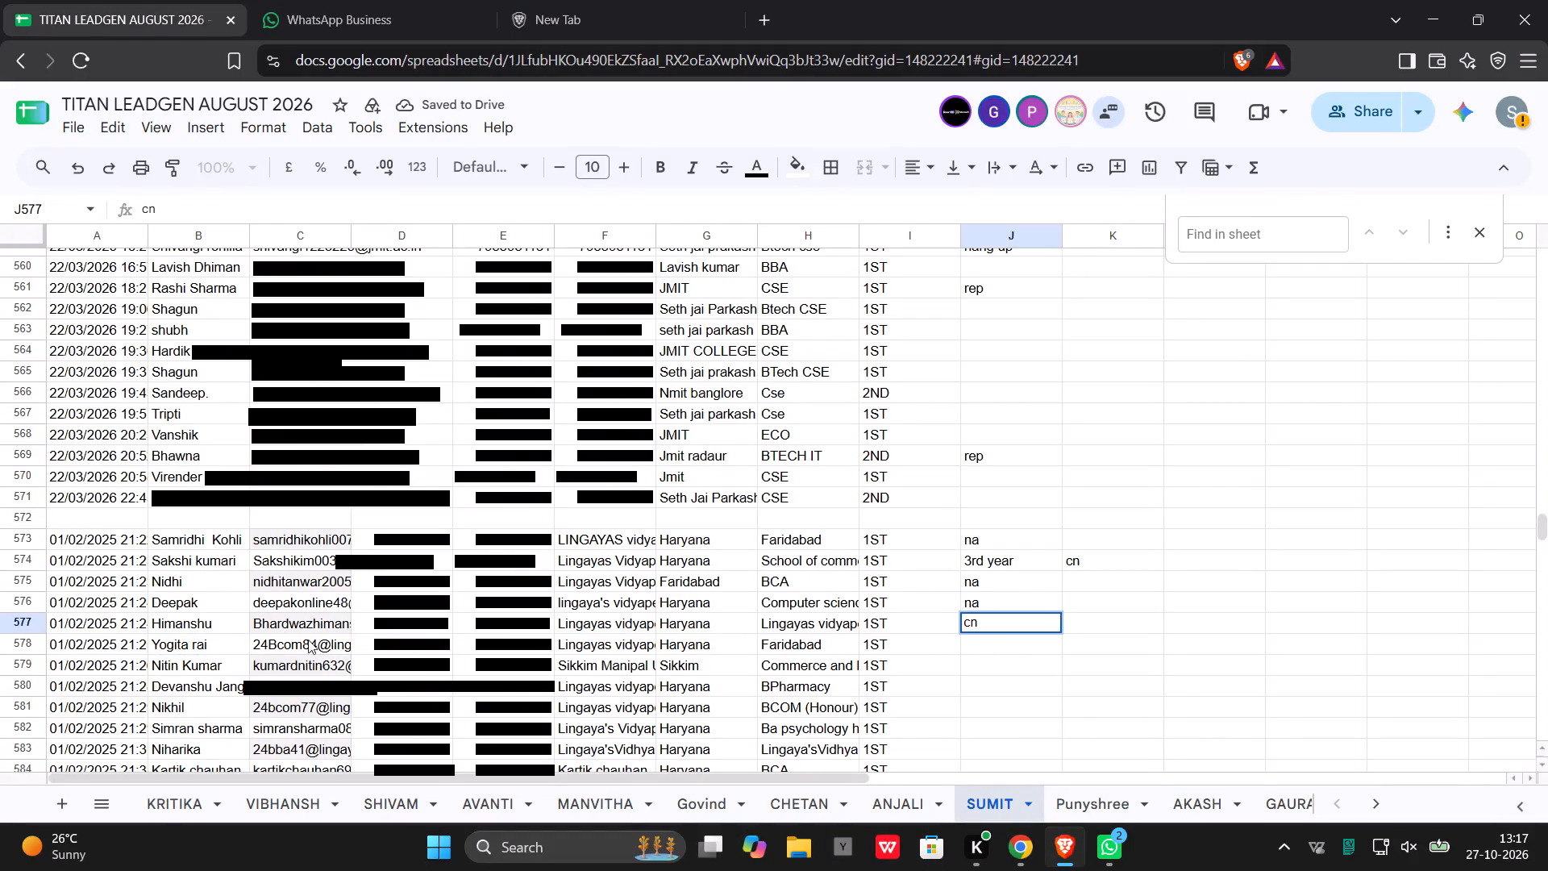
# Copy the lead's phone number from cell D578 of the SUMIT sheet.
pyautogui.rightClick(414, 640)
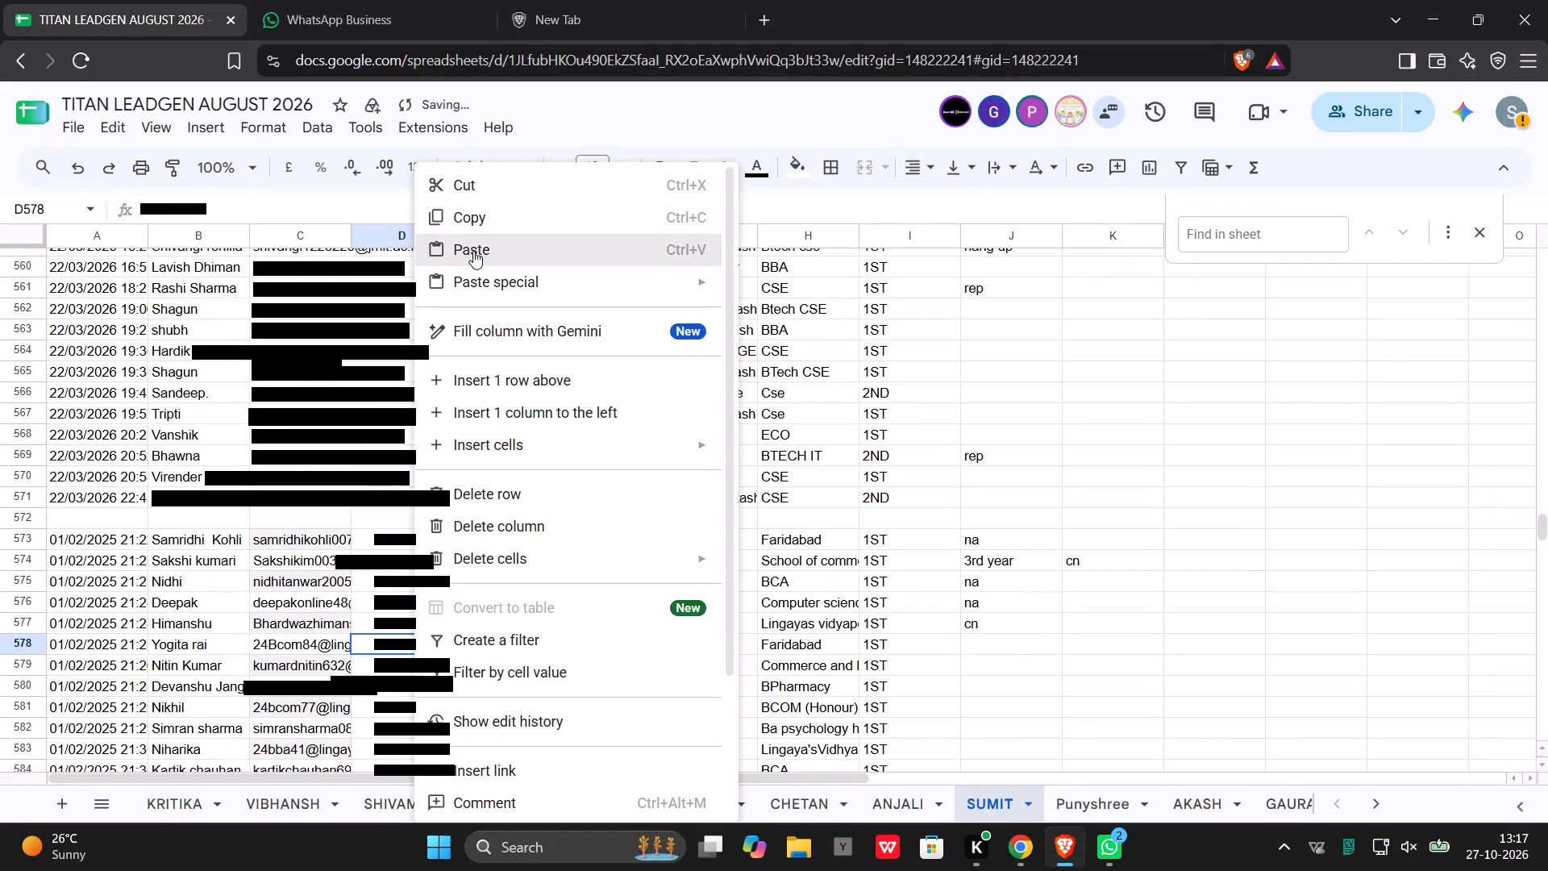
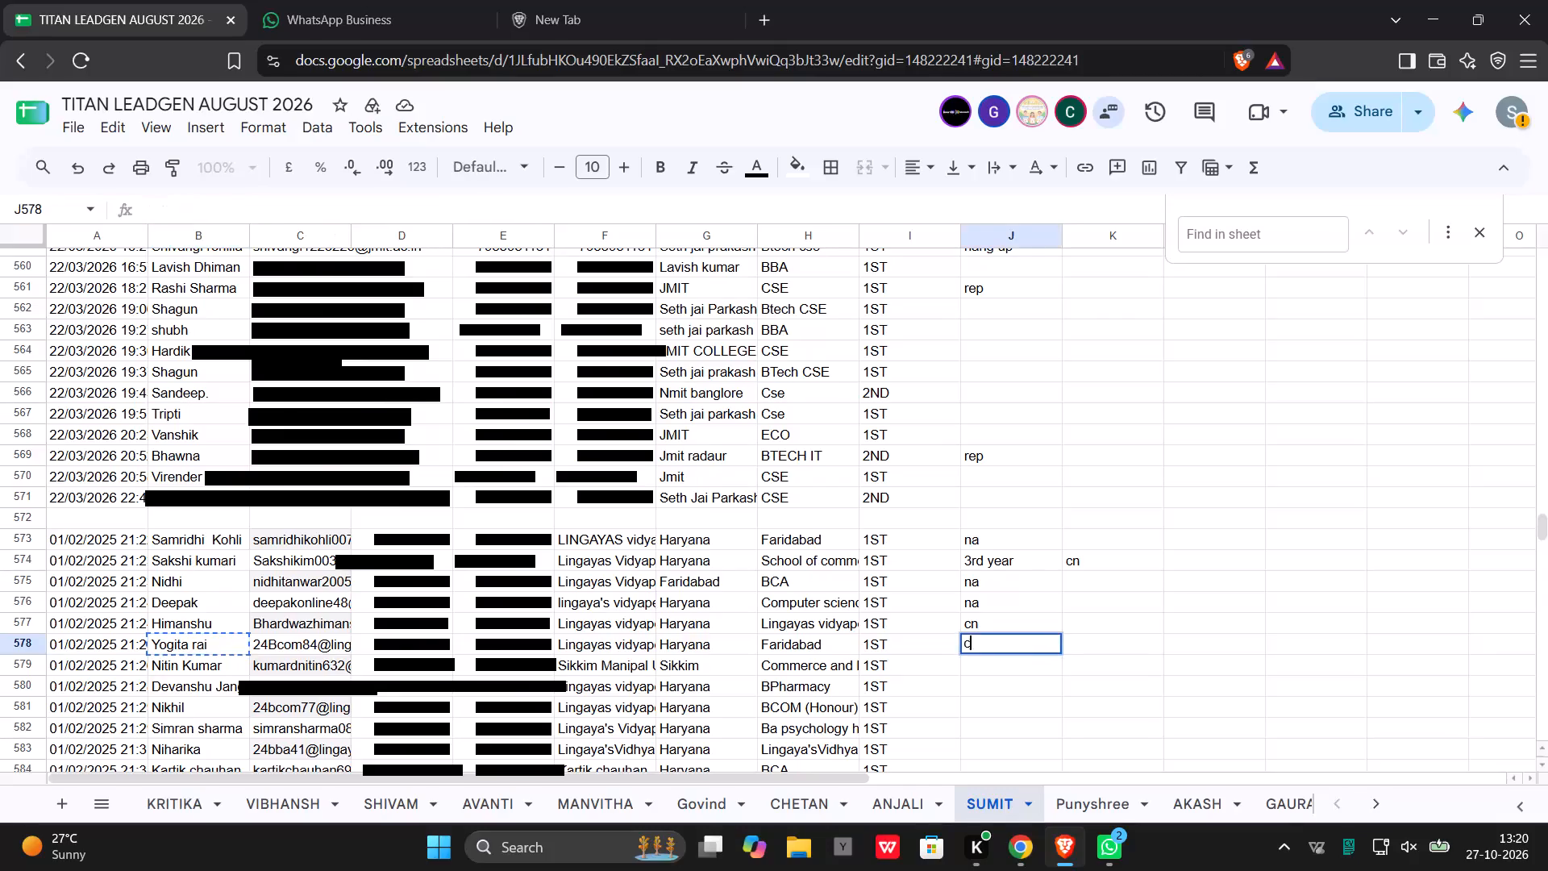
# Complete the remark in cell J578 of the SUMIT sheet as "cn".
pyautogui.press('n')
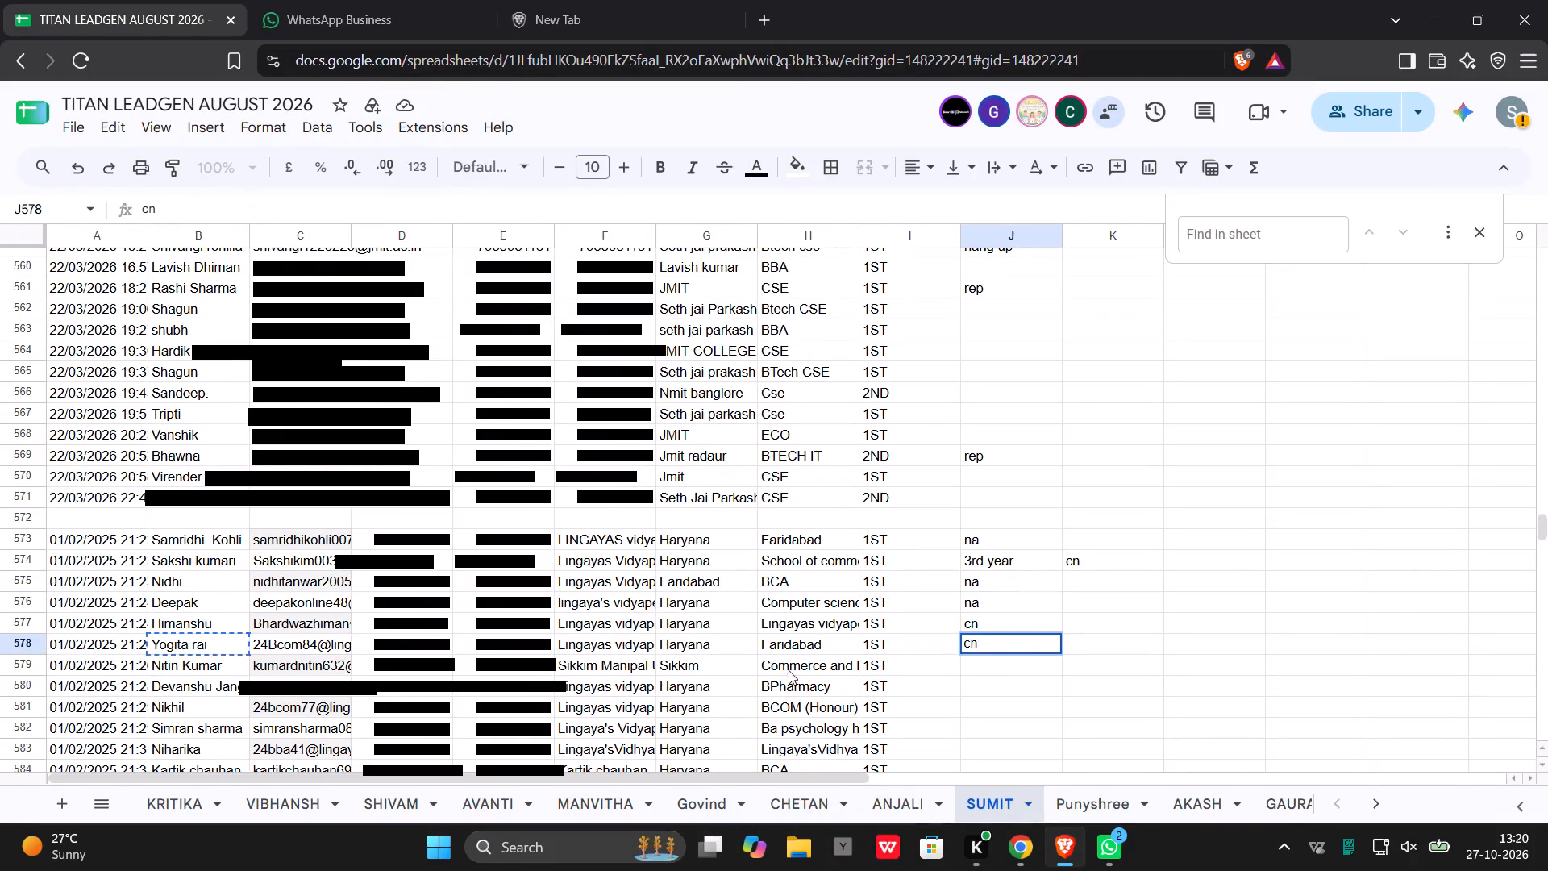
# Copy the "Commerce and Management (B.Com)" text from cell H579 into the empty cell L579.
pyautogui.rightClick(807, 670)
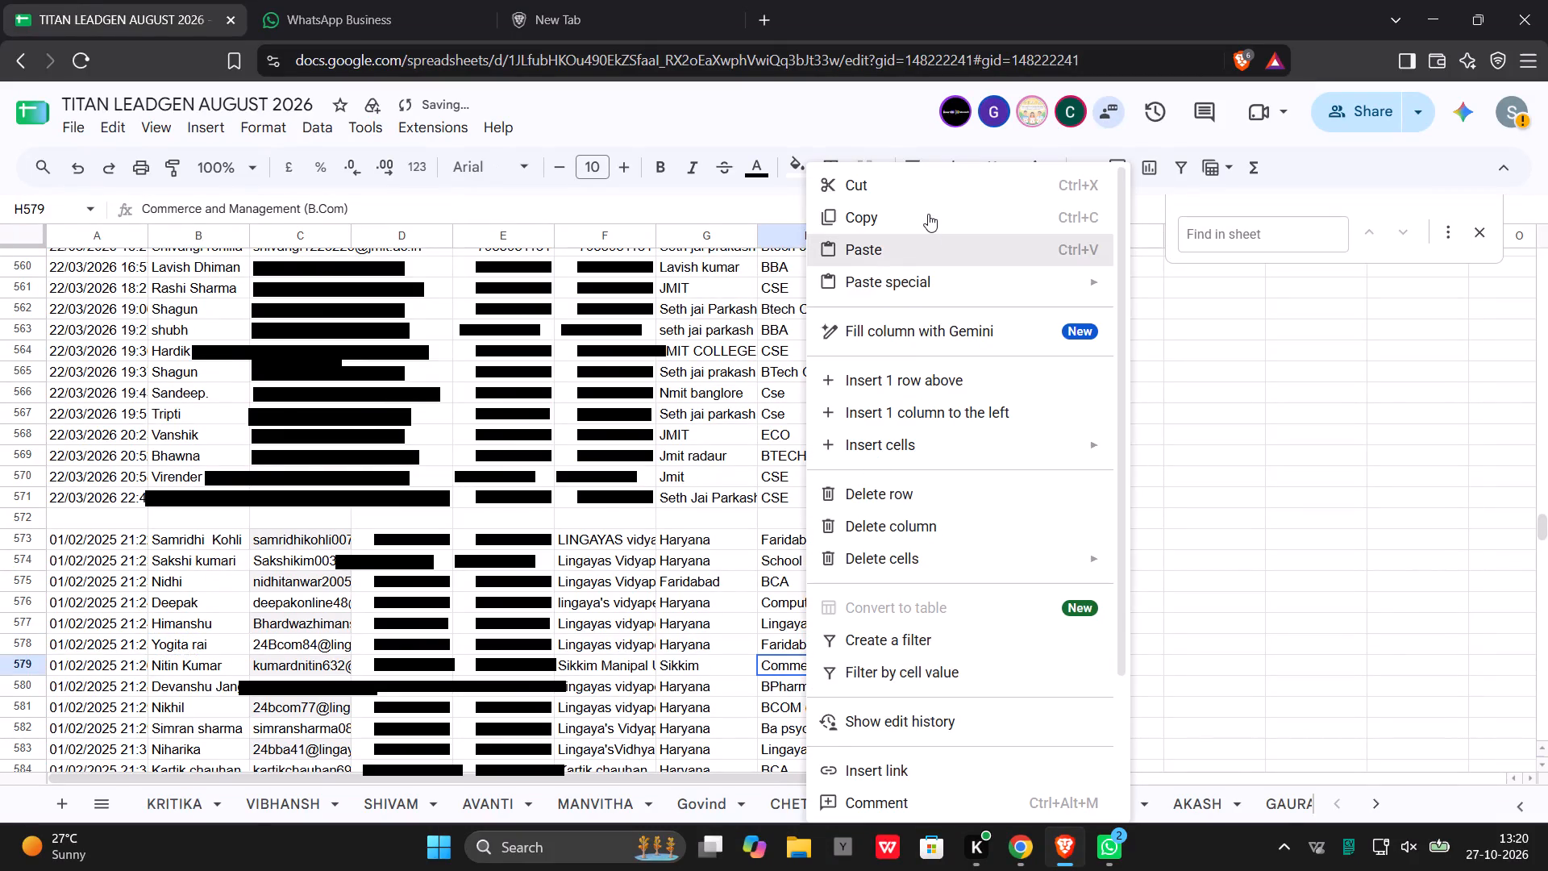
pyautogui.click(928, 214)
pyautogui.rightClick(1201, 661)
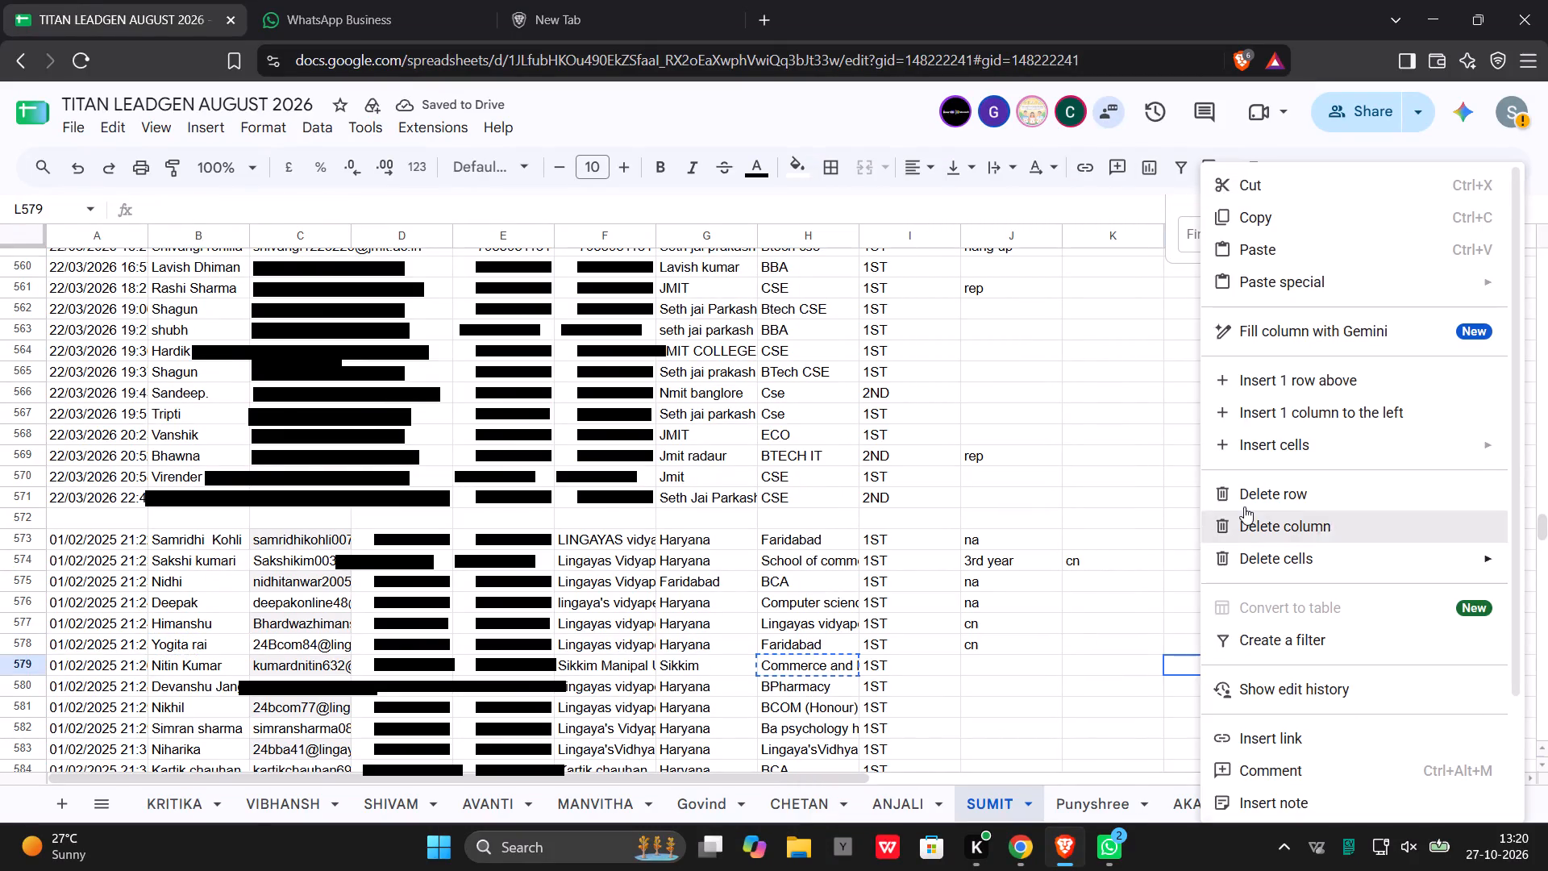
pyautogui.click(1275, 241)
pyautogui.click(905, 571)
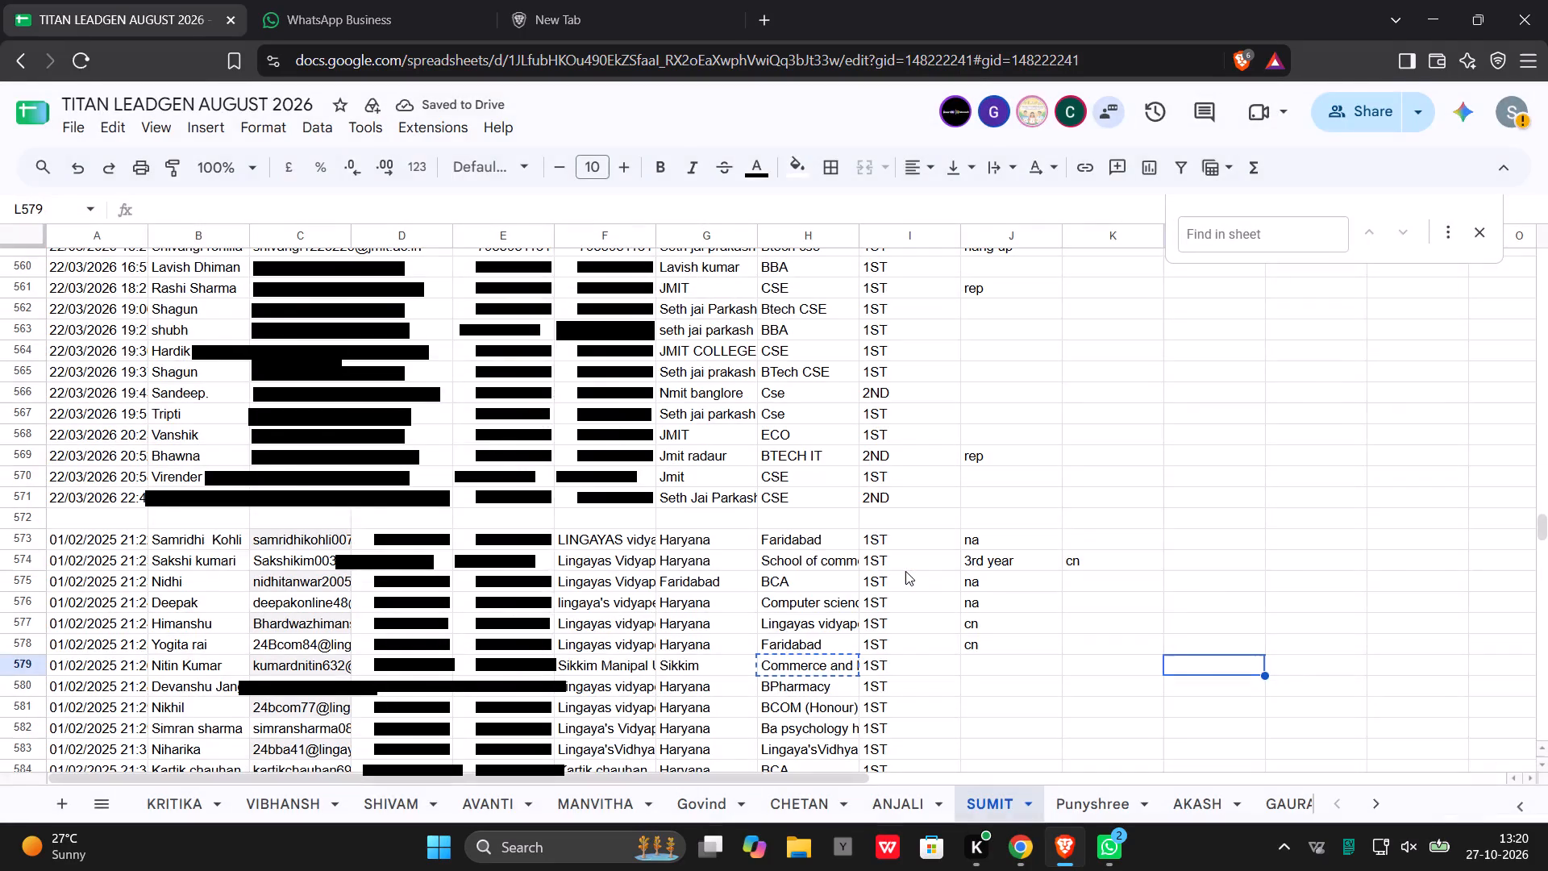
pyautogui.hotkey('ctrl', 'v')
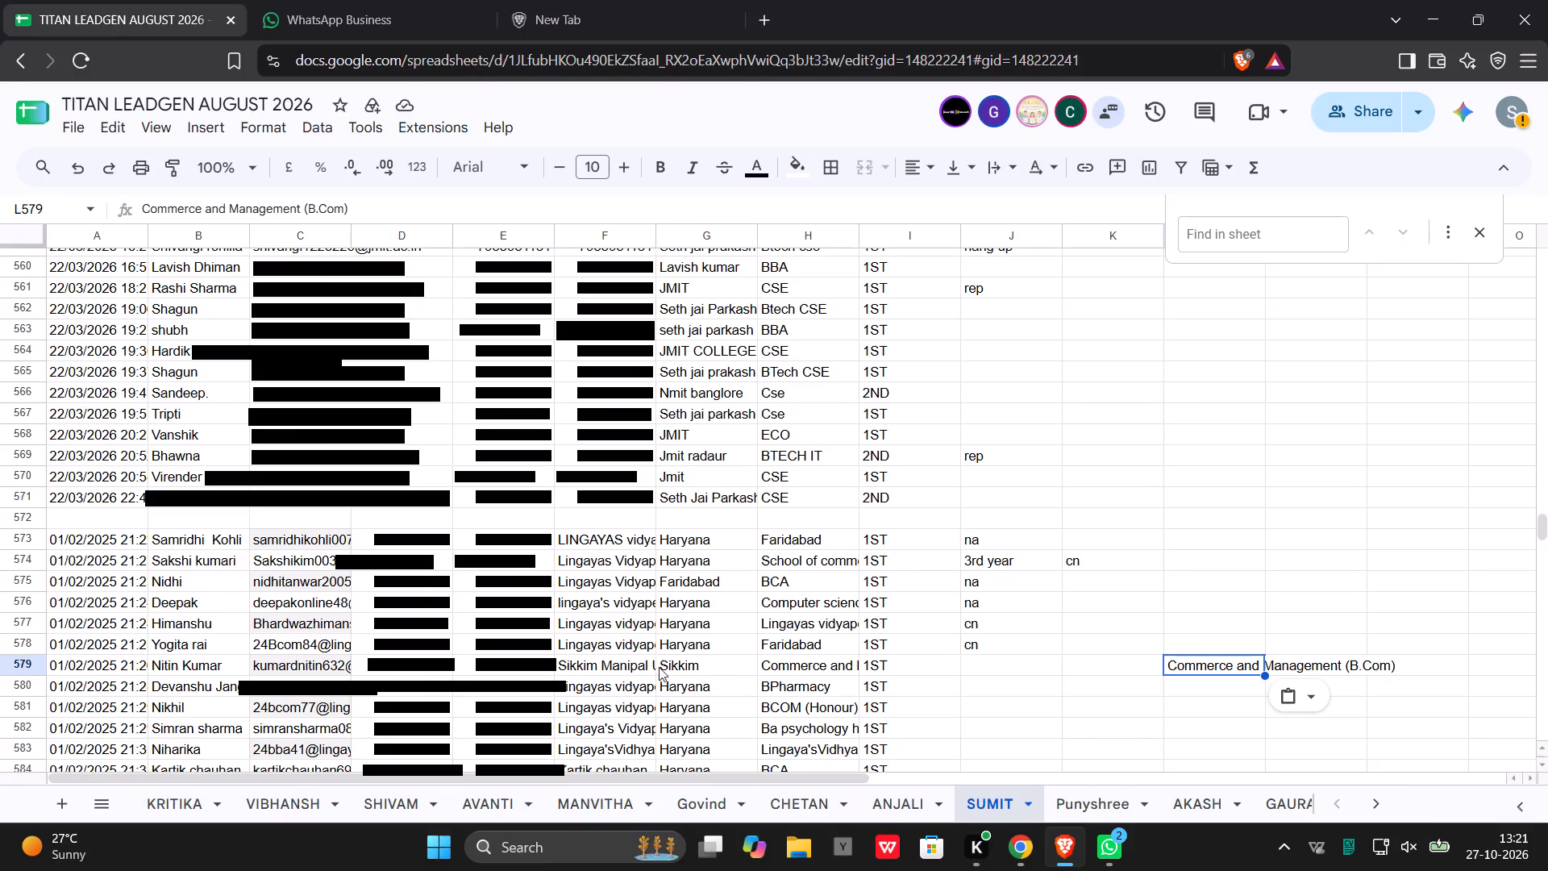
pyautogui.rightClick(619, 667)
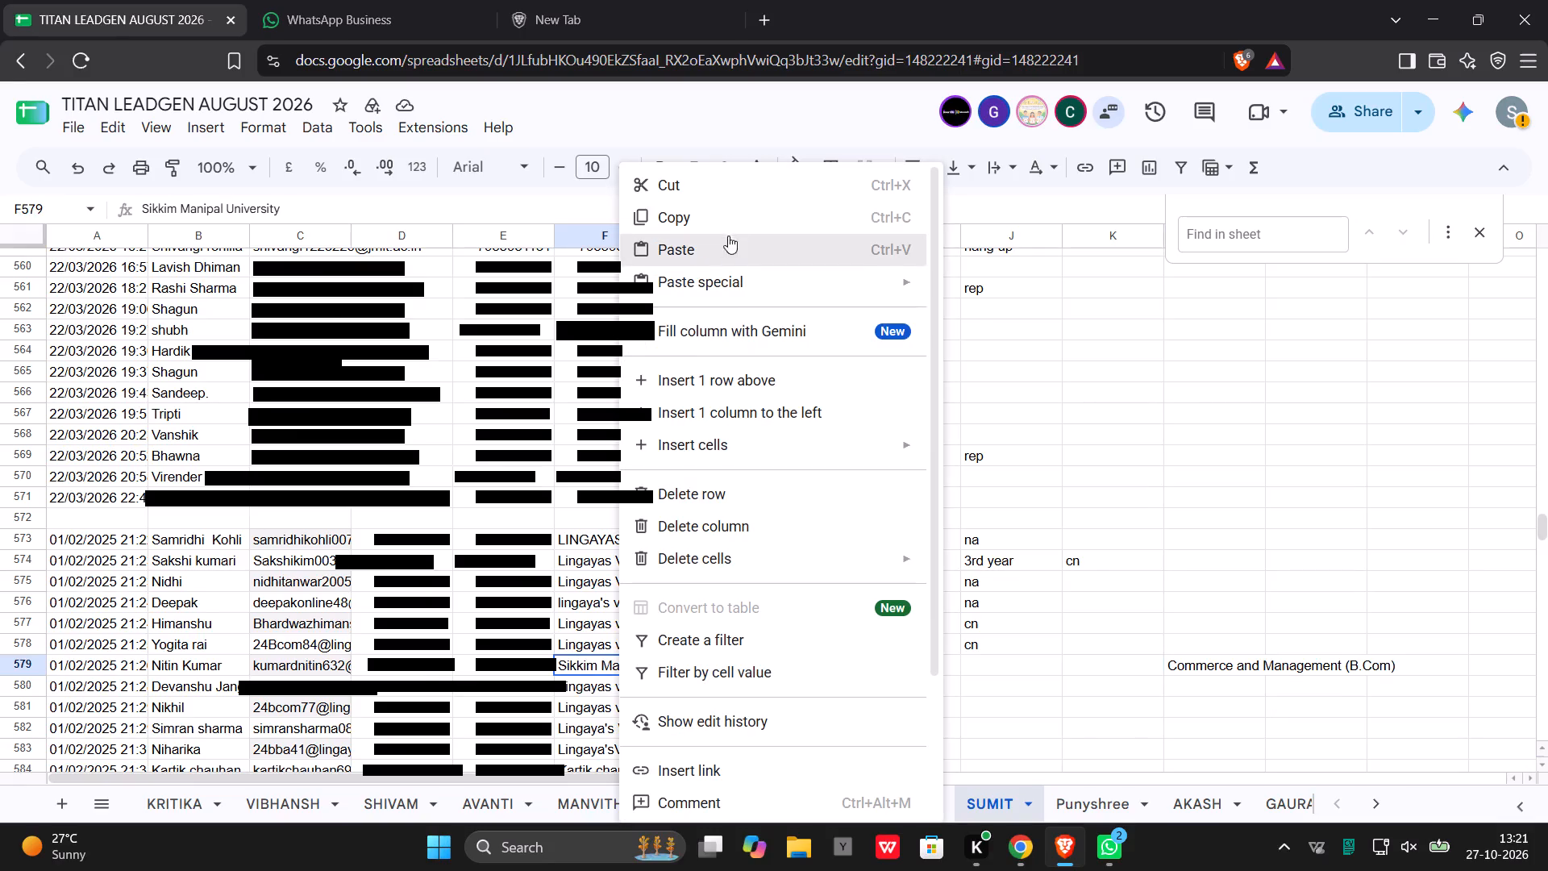
pyautogui.click(728, 212)
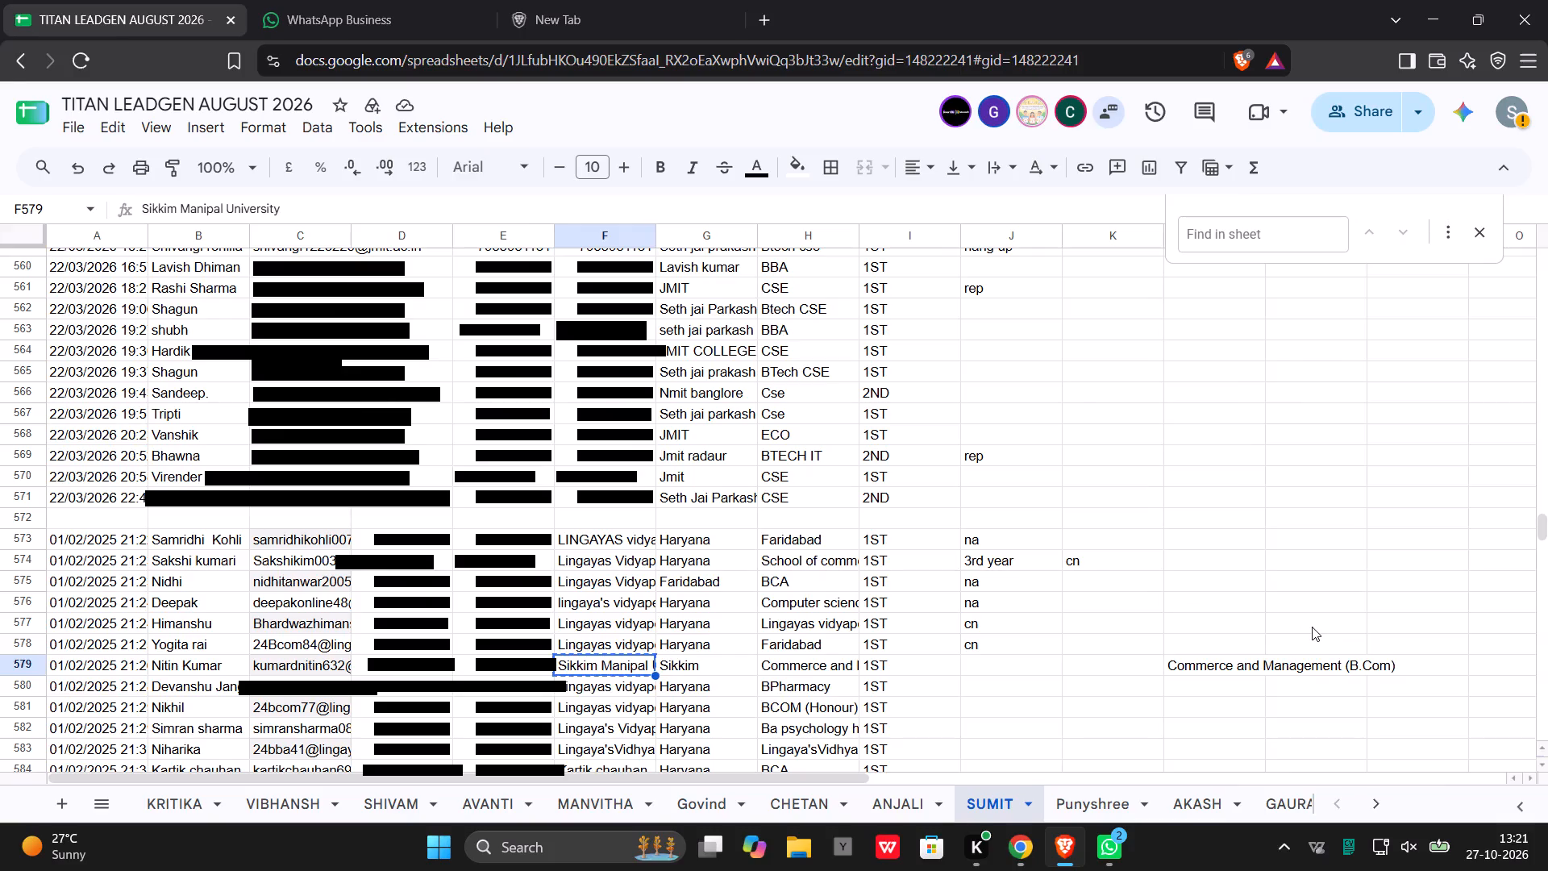
pyautogui.rightClick(1312, 627)
pyautogui.click(1090, 686)
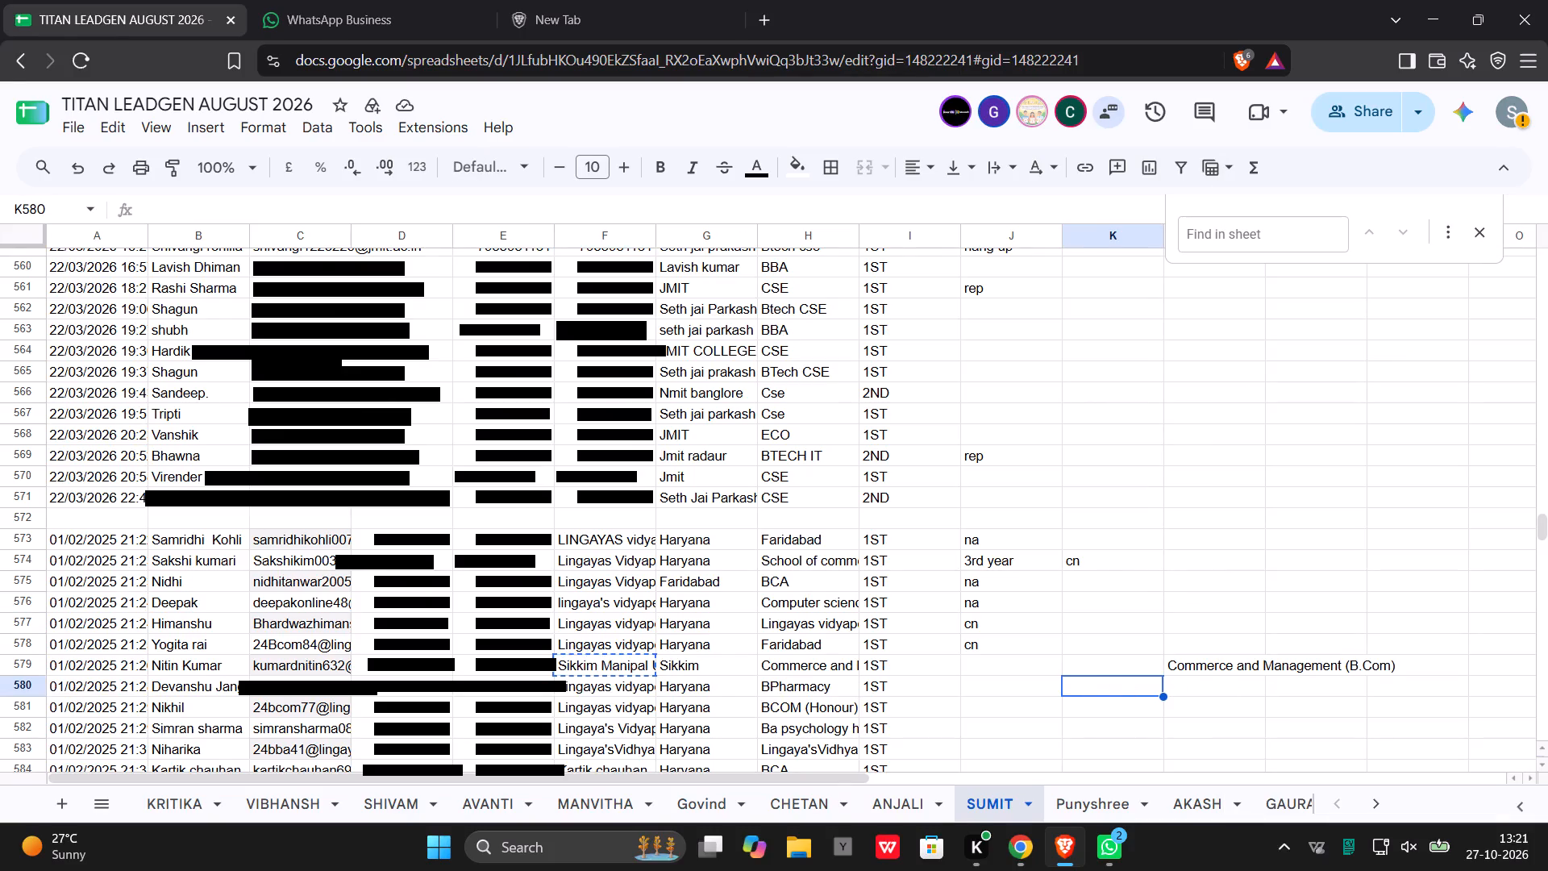
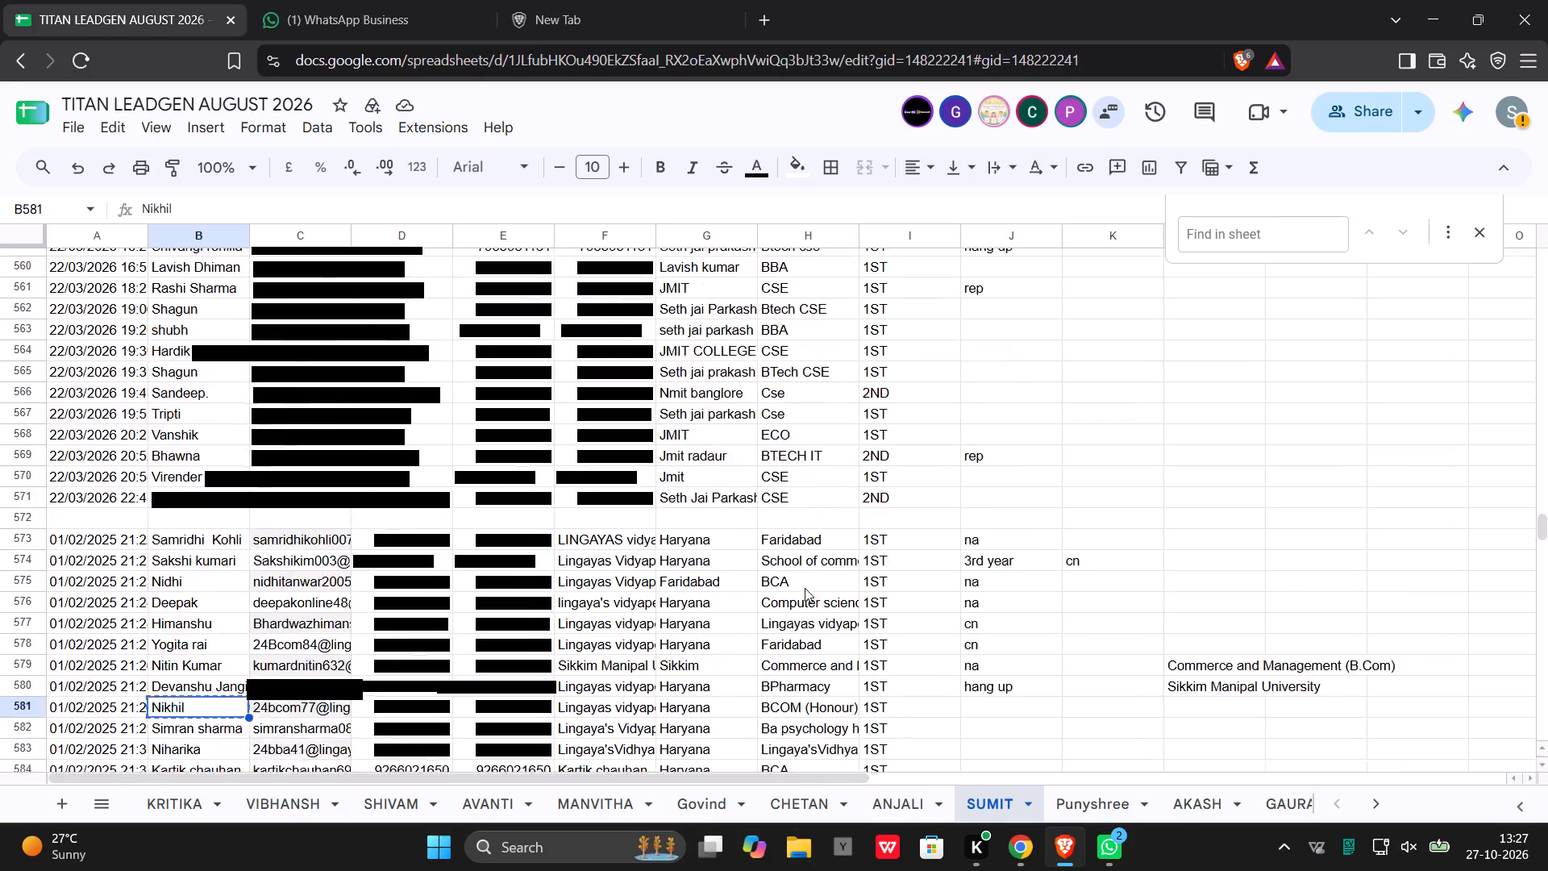
# Enter the remark "na" in cell J581 of the SUMIT sheet.
pyautogui.scroll(-1, 805, 588)
pyautogui.click(1001, 500)
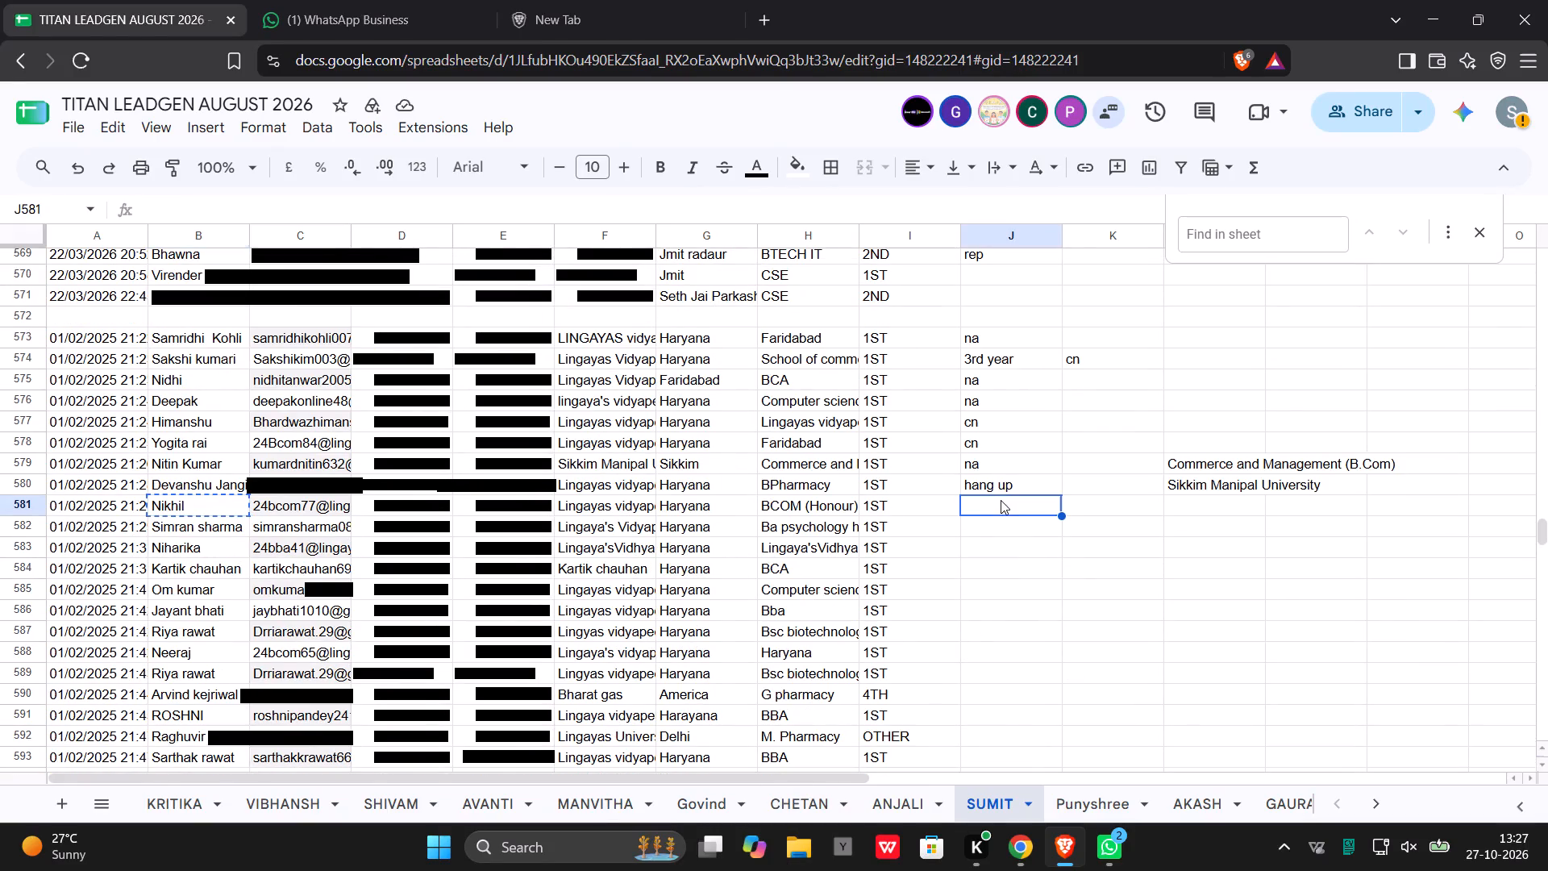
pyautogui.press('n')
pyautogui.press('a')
pyautogui.click(1001, 584)
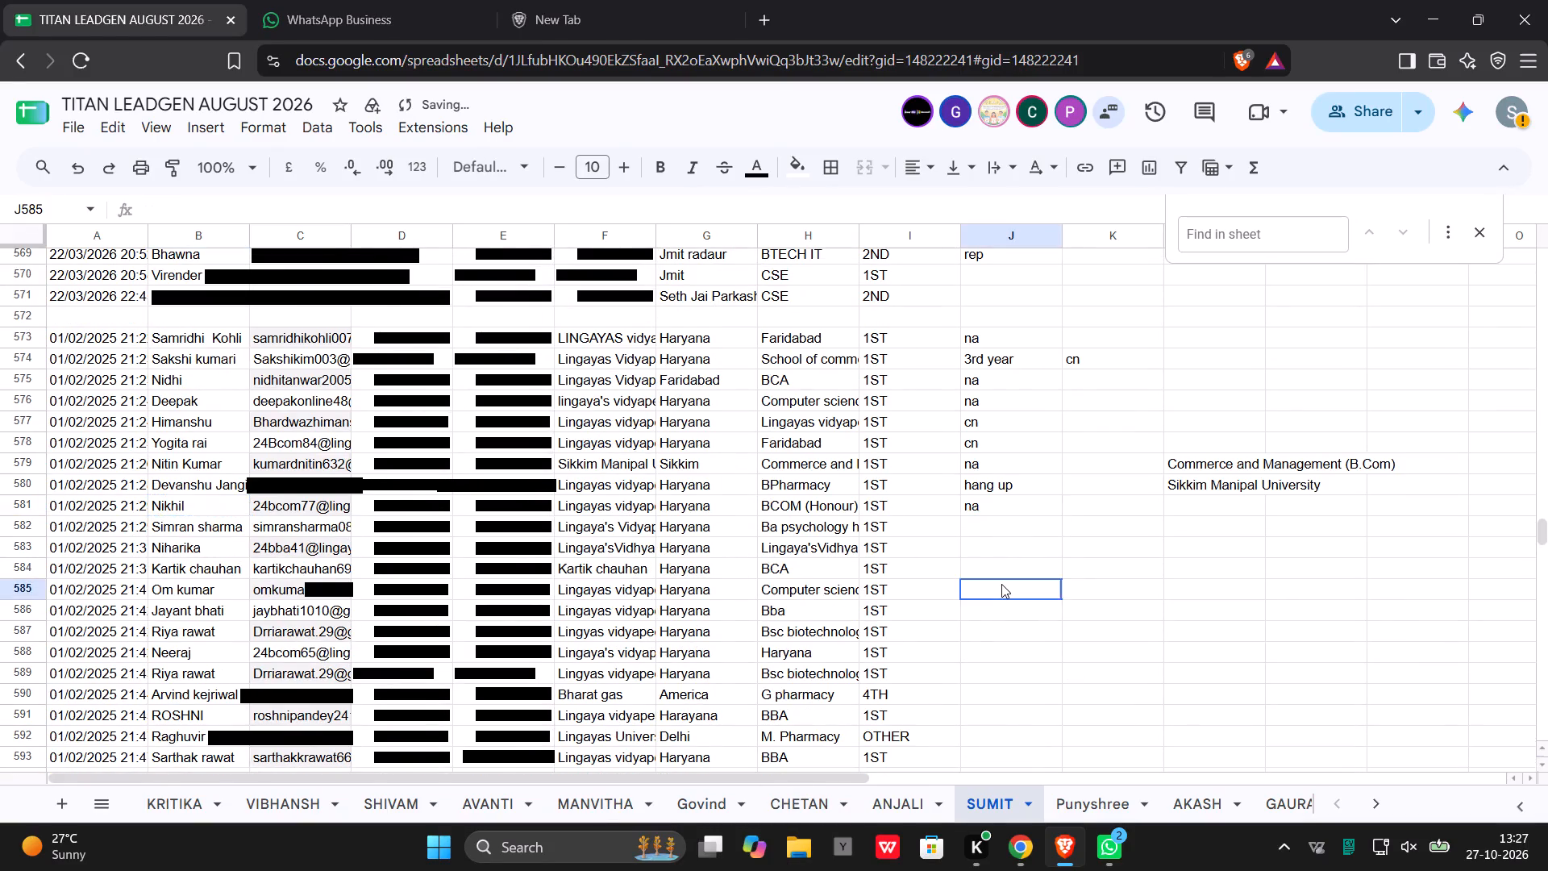
pyautogui.scroll(-8, 1001, 584)
pyautogui.scroll(8, 714, 578)
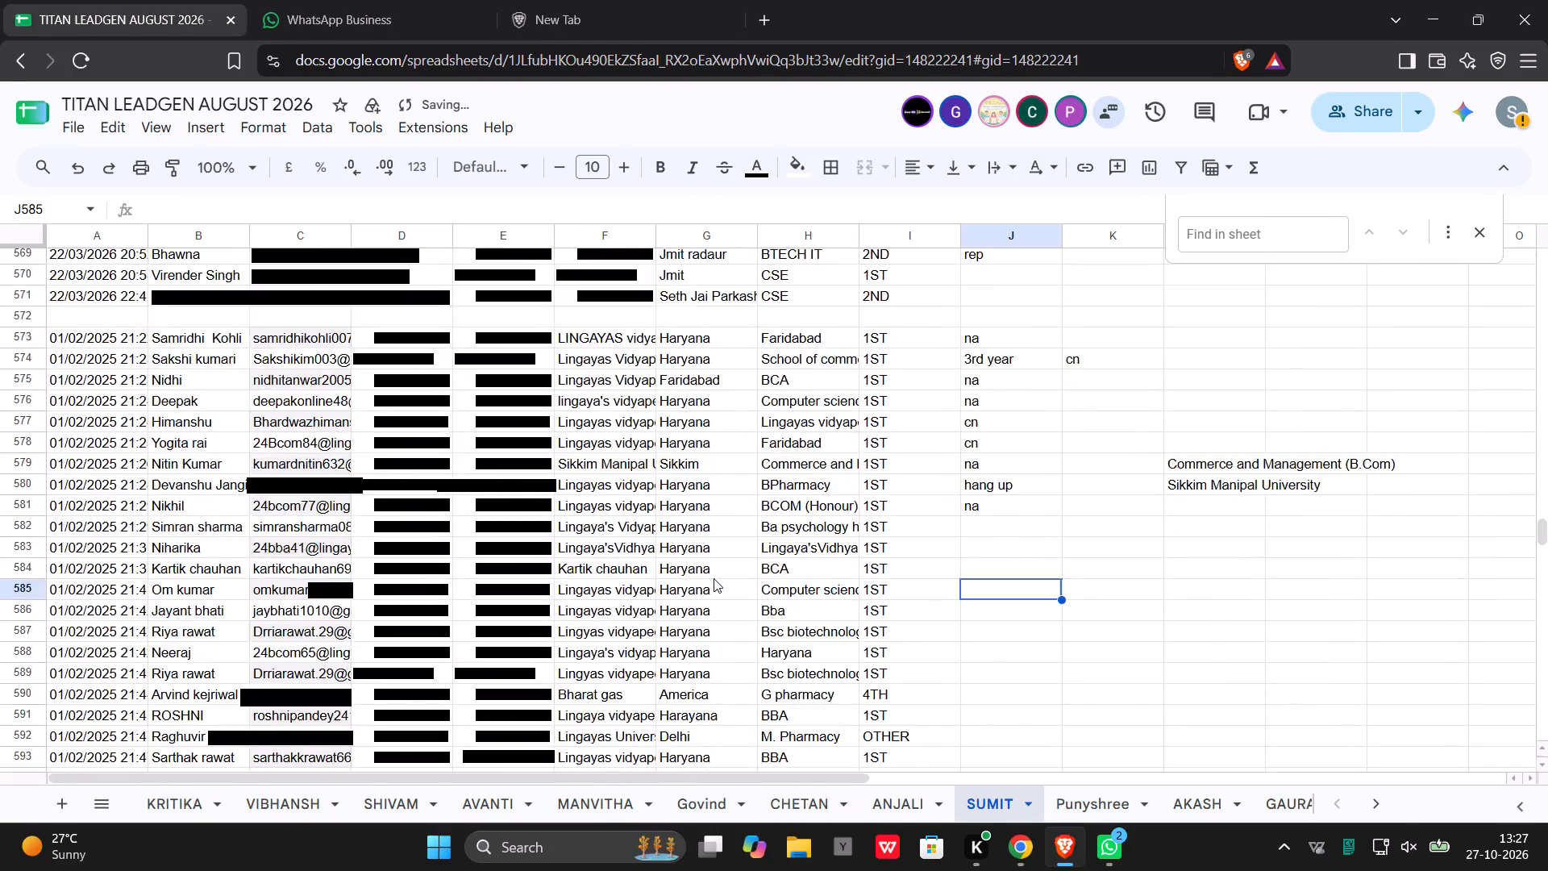
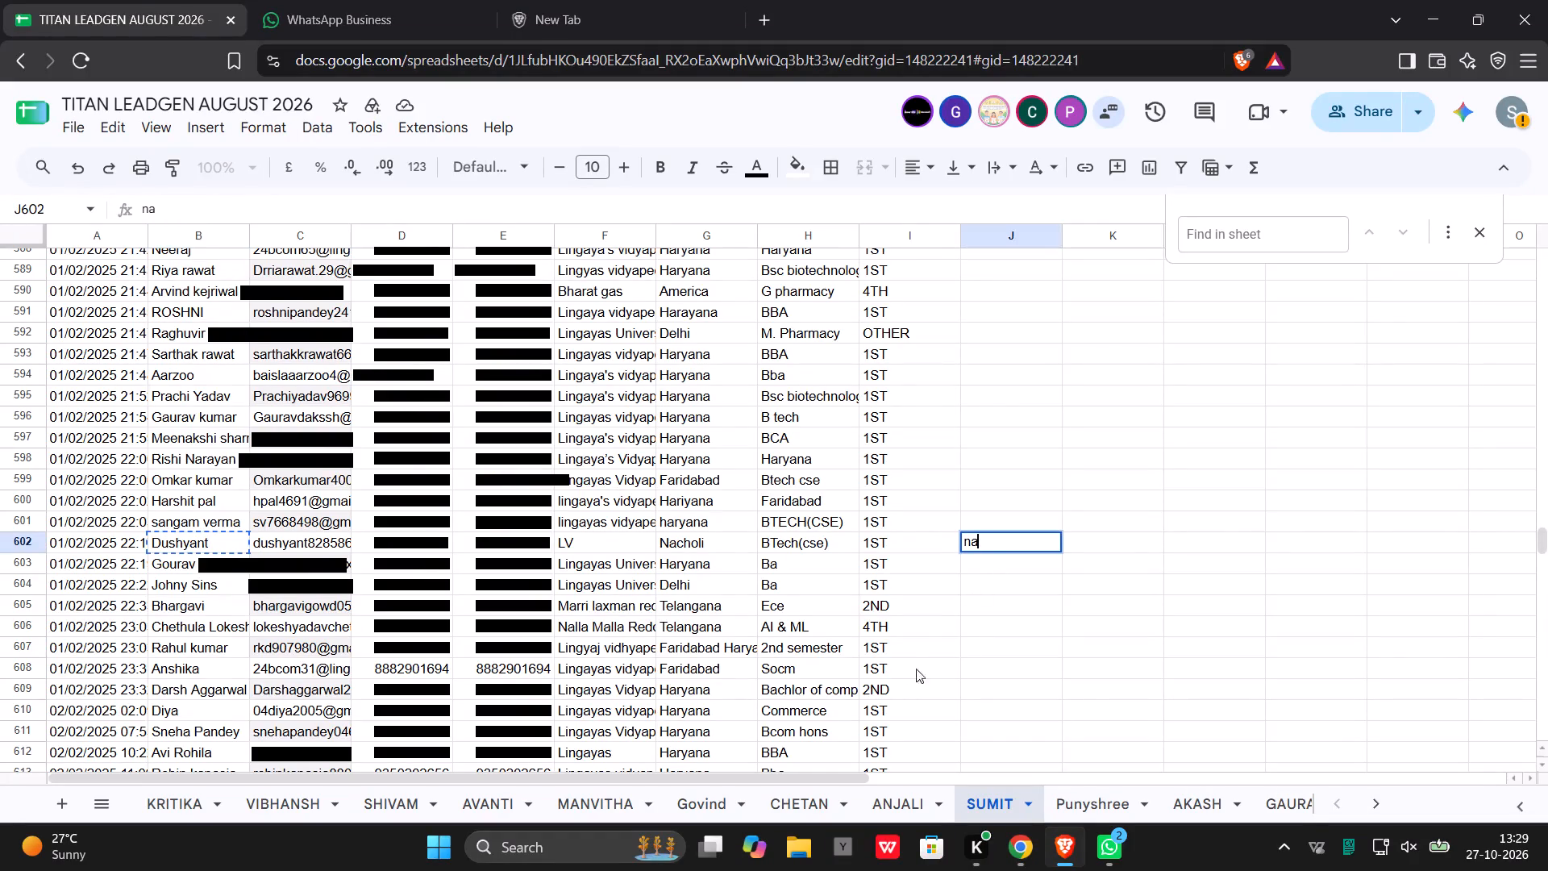
# Commit the remark "na" in cell J602 of the SUMIT sheet and move on to cell J608.
pyautogui.scroll(3, 565, 586)
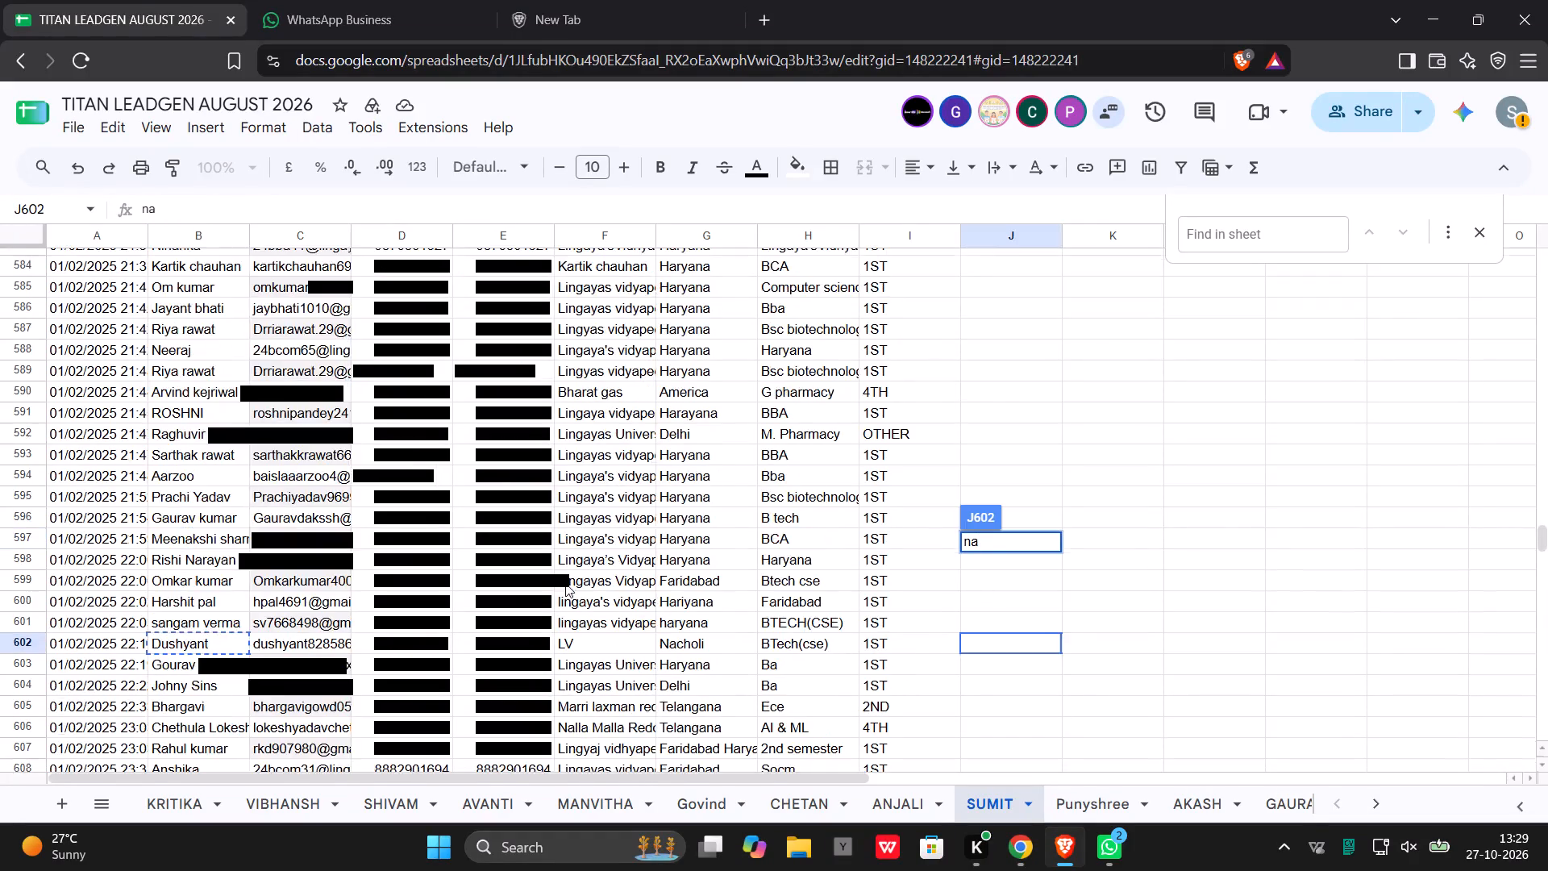
pyautogui.scroll(13, 565, 583)
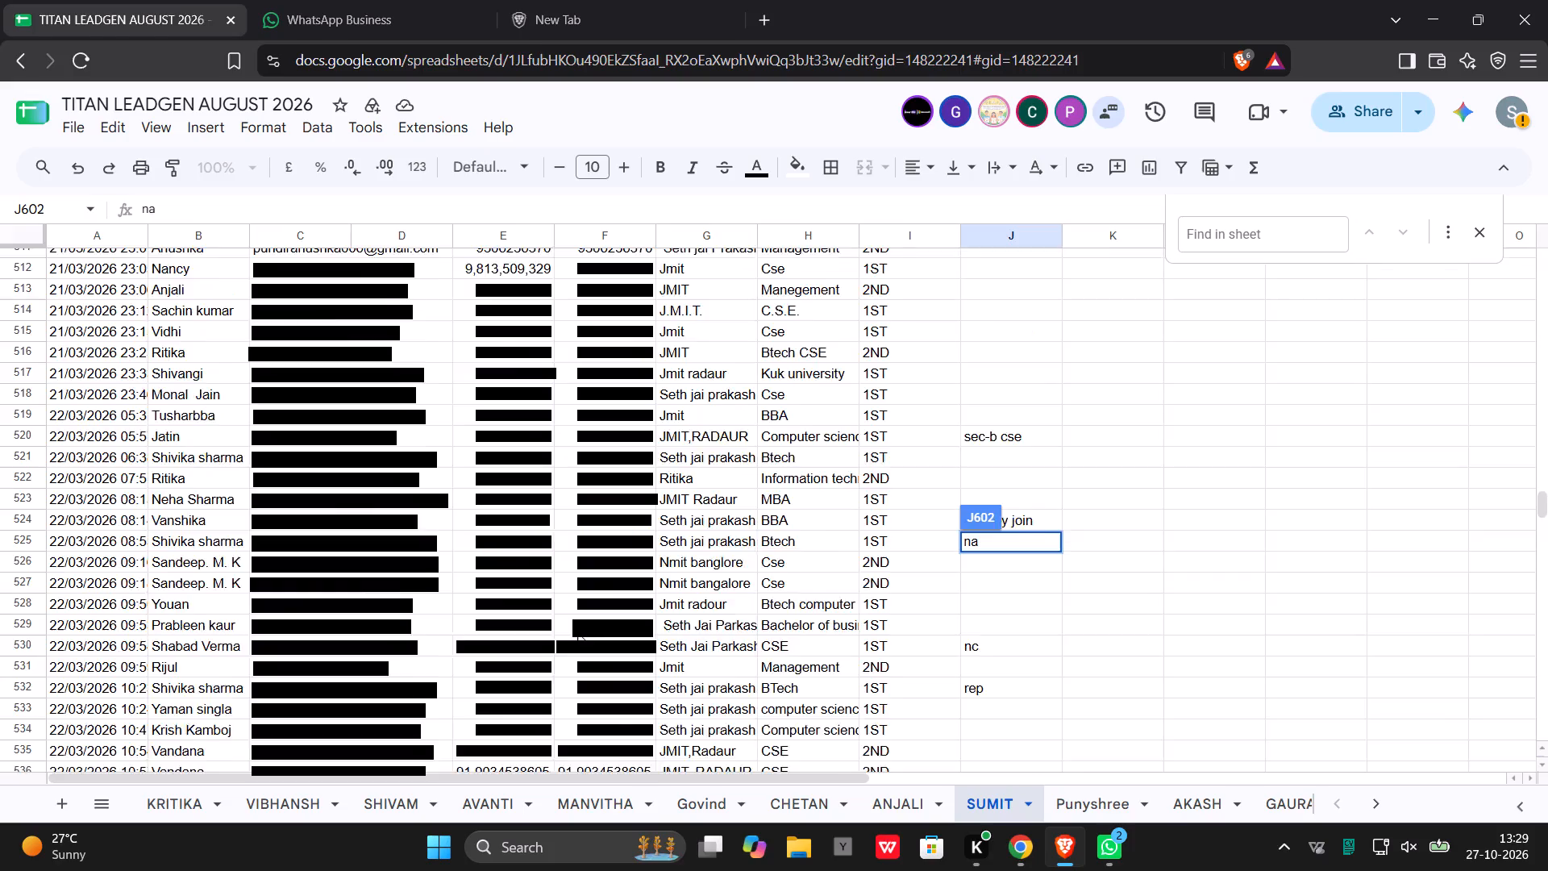
pyautogui.scroll(-16, 580, 633)
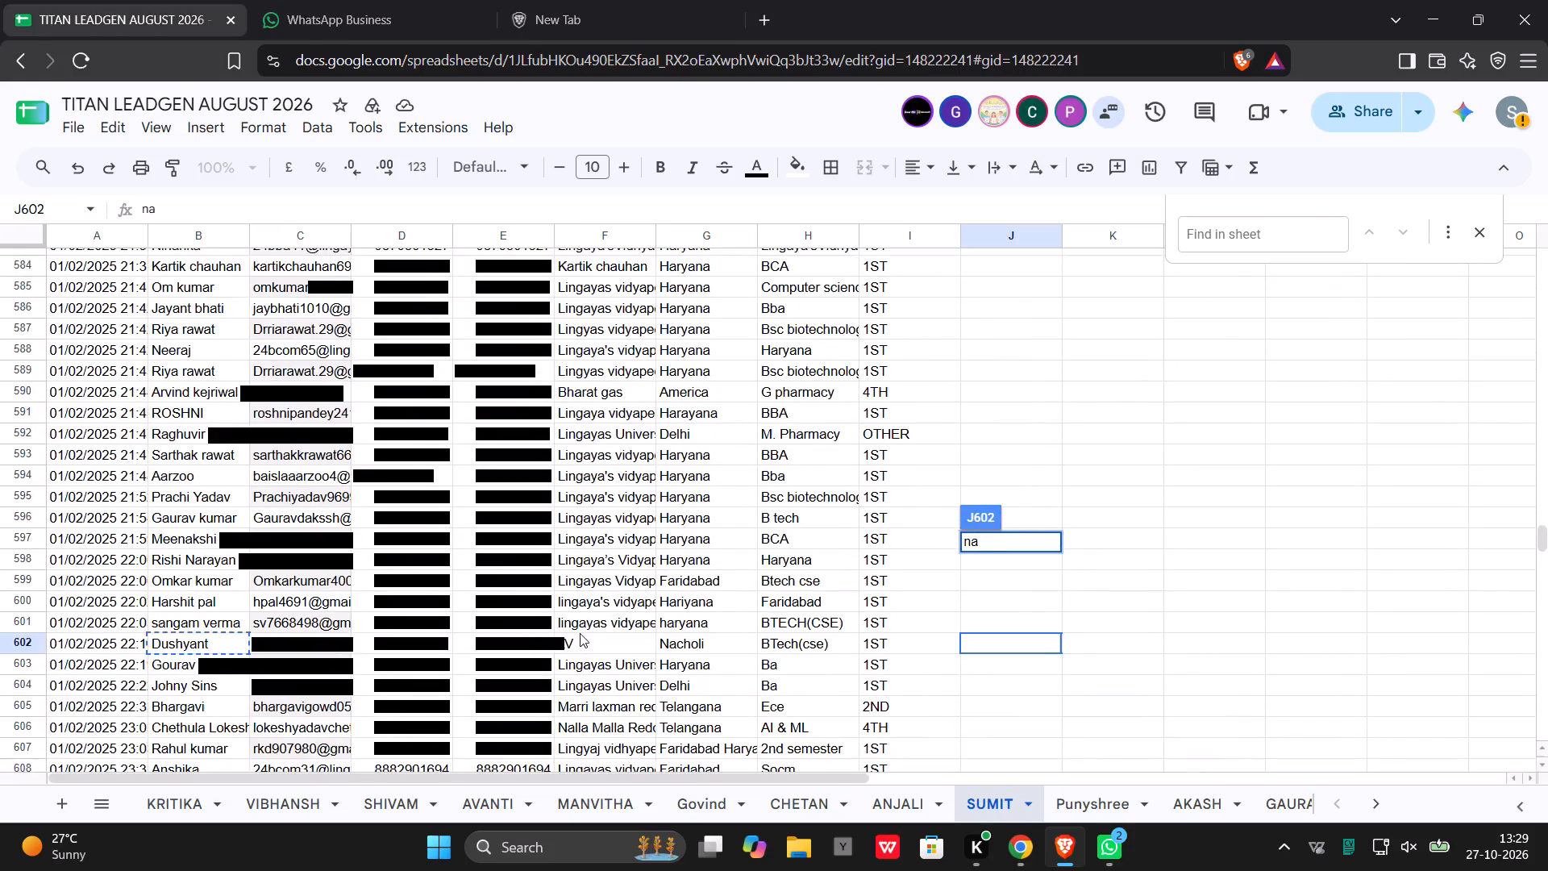
pyautogui.click(1037, 664)
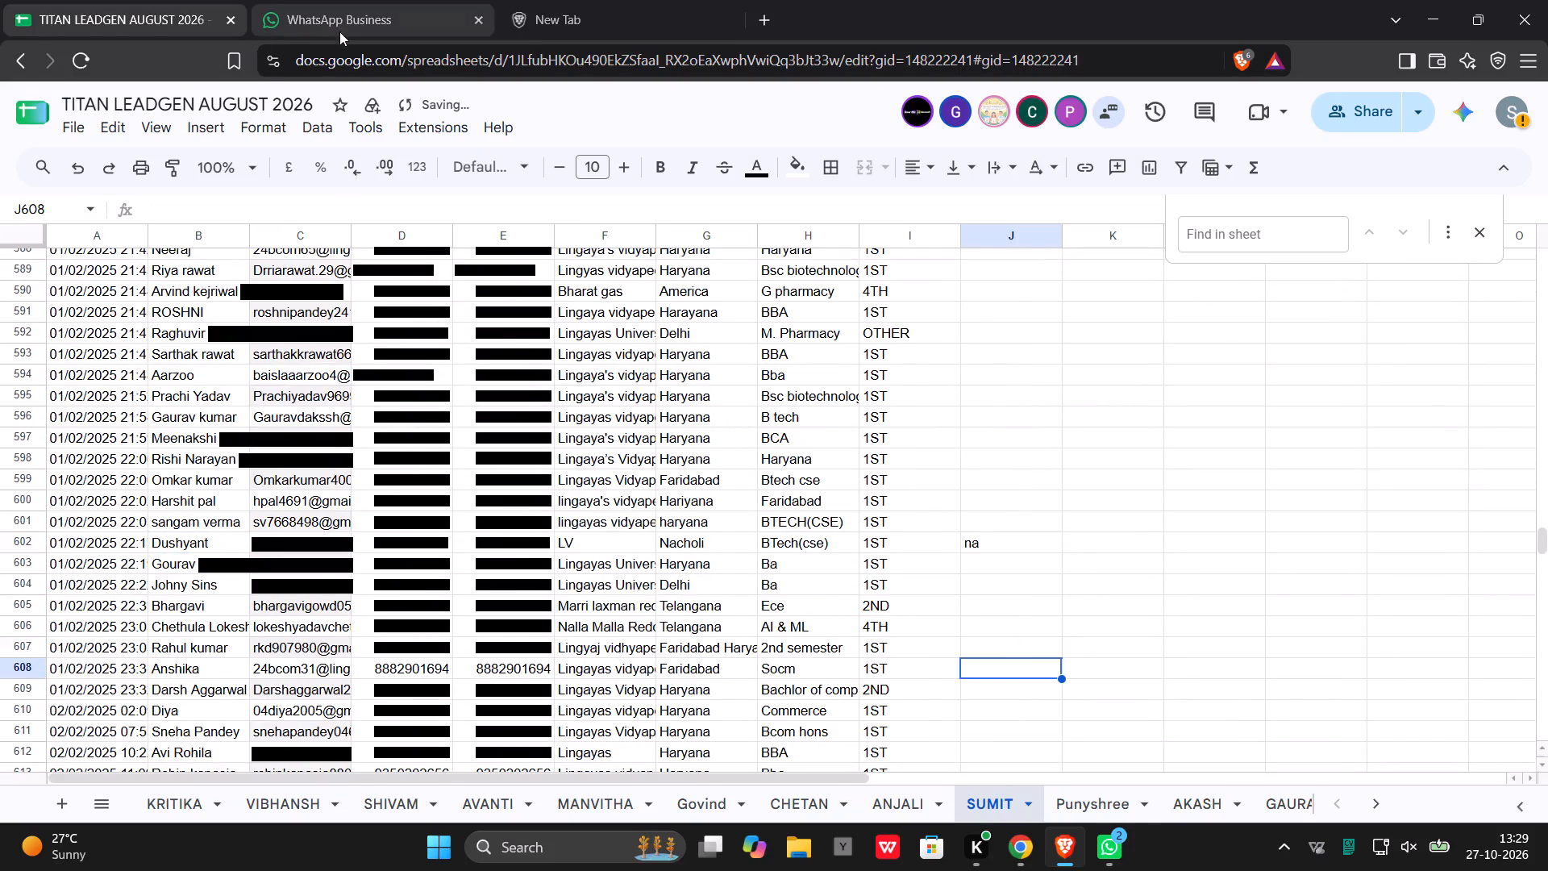
# Open the TITANS POTENTIAL SHEET spreadsheet from Google Sheets in the spare browser tab and go to its SUMIT sheet.
pyautogui.click(597, 13)
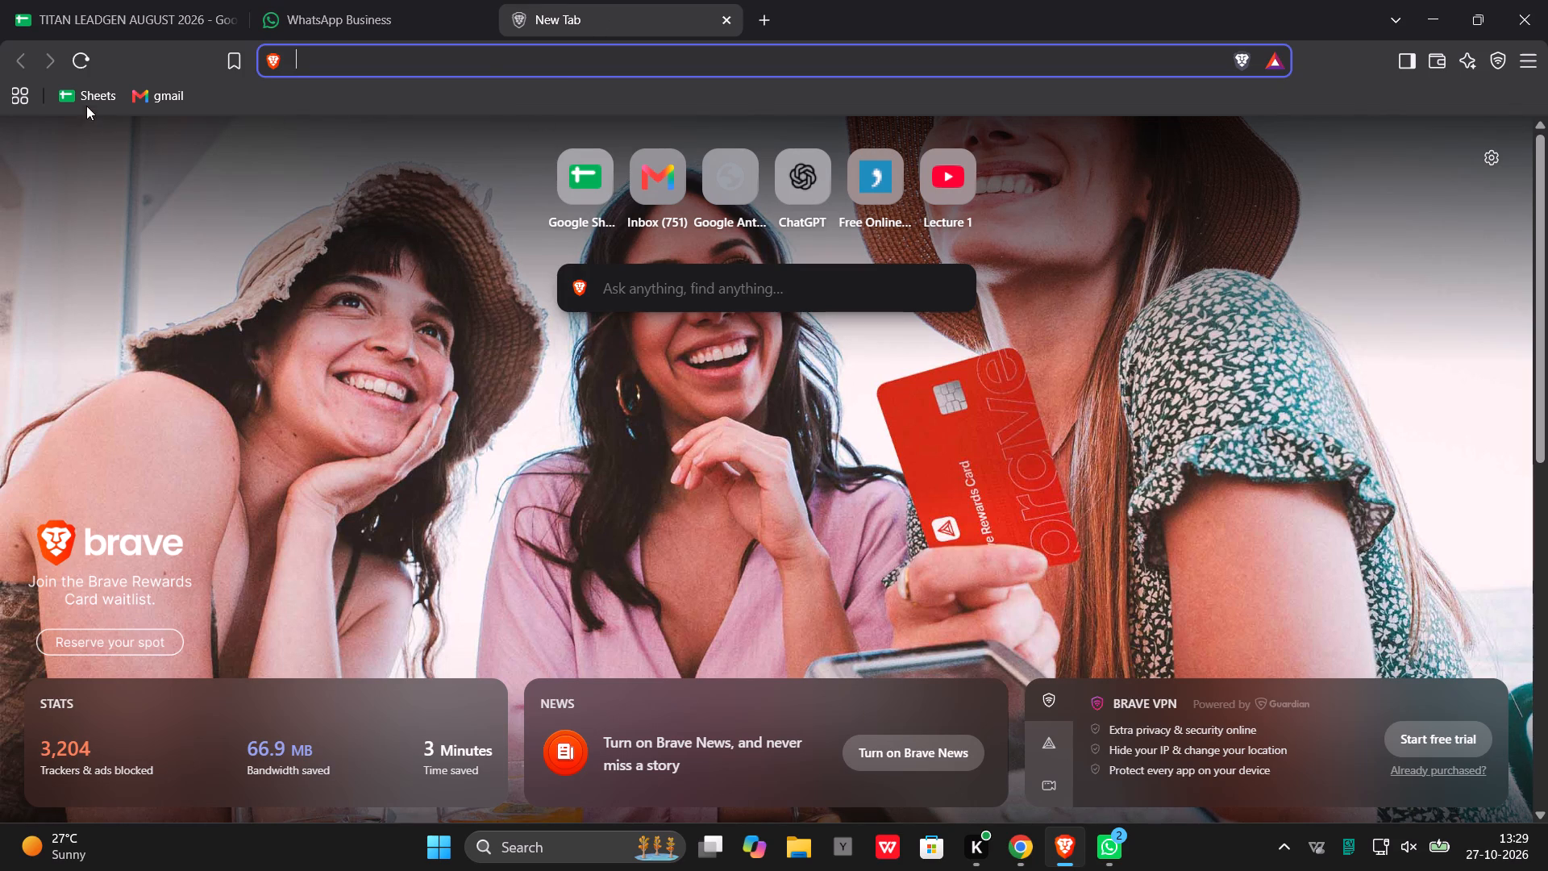
pyautogui.click(85, 98)
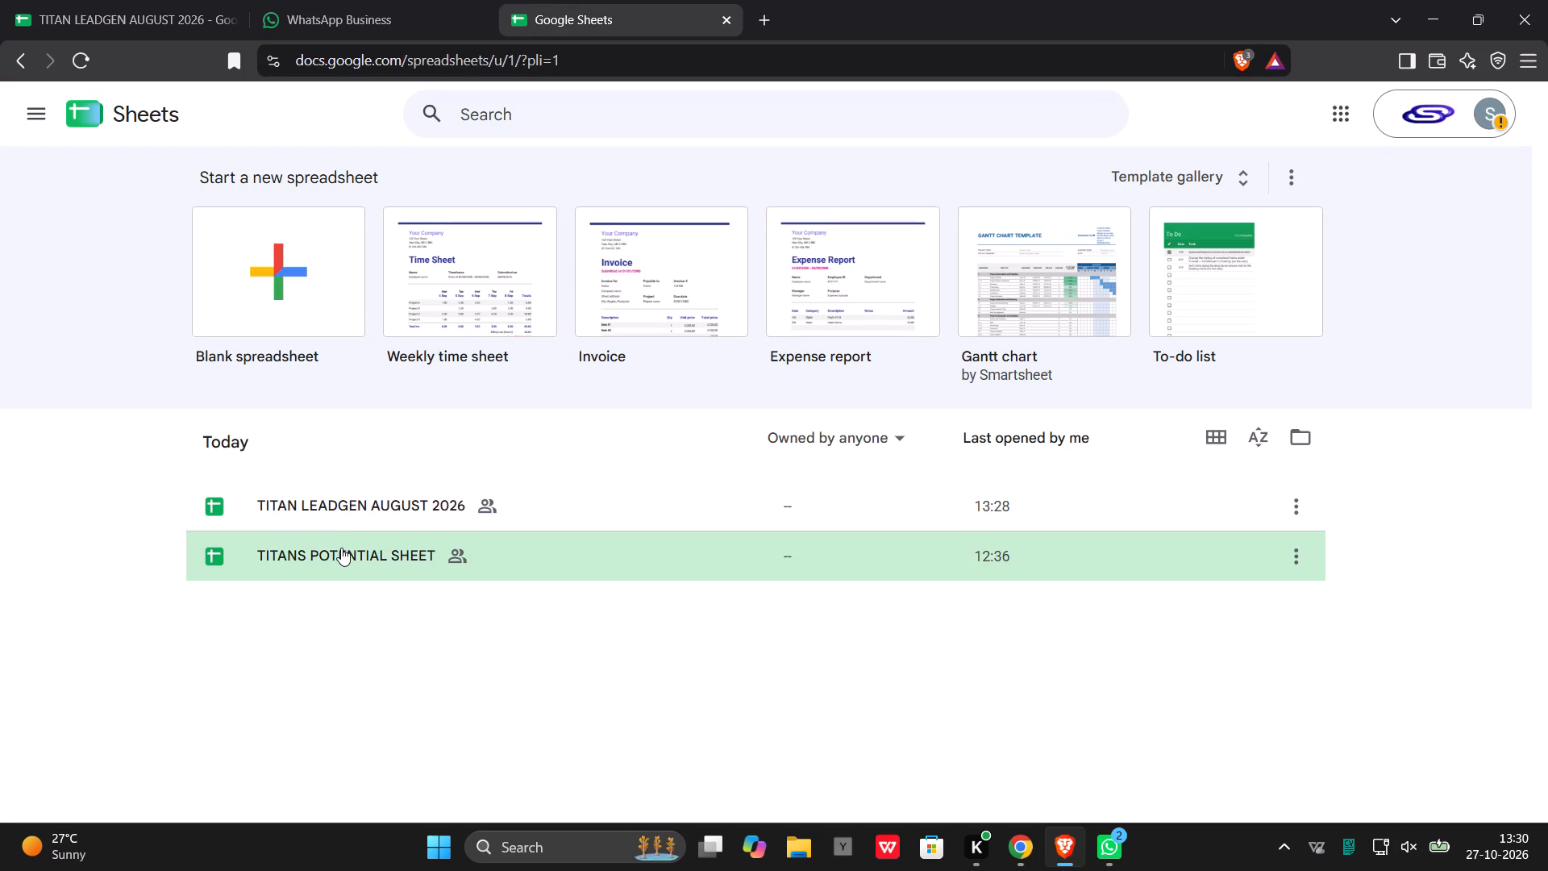
pyautogui.click(341, 548)
pyautogui.scroll(-1, 502, 493)
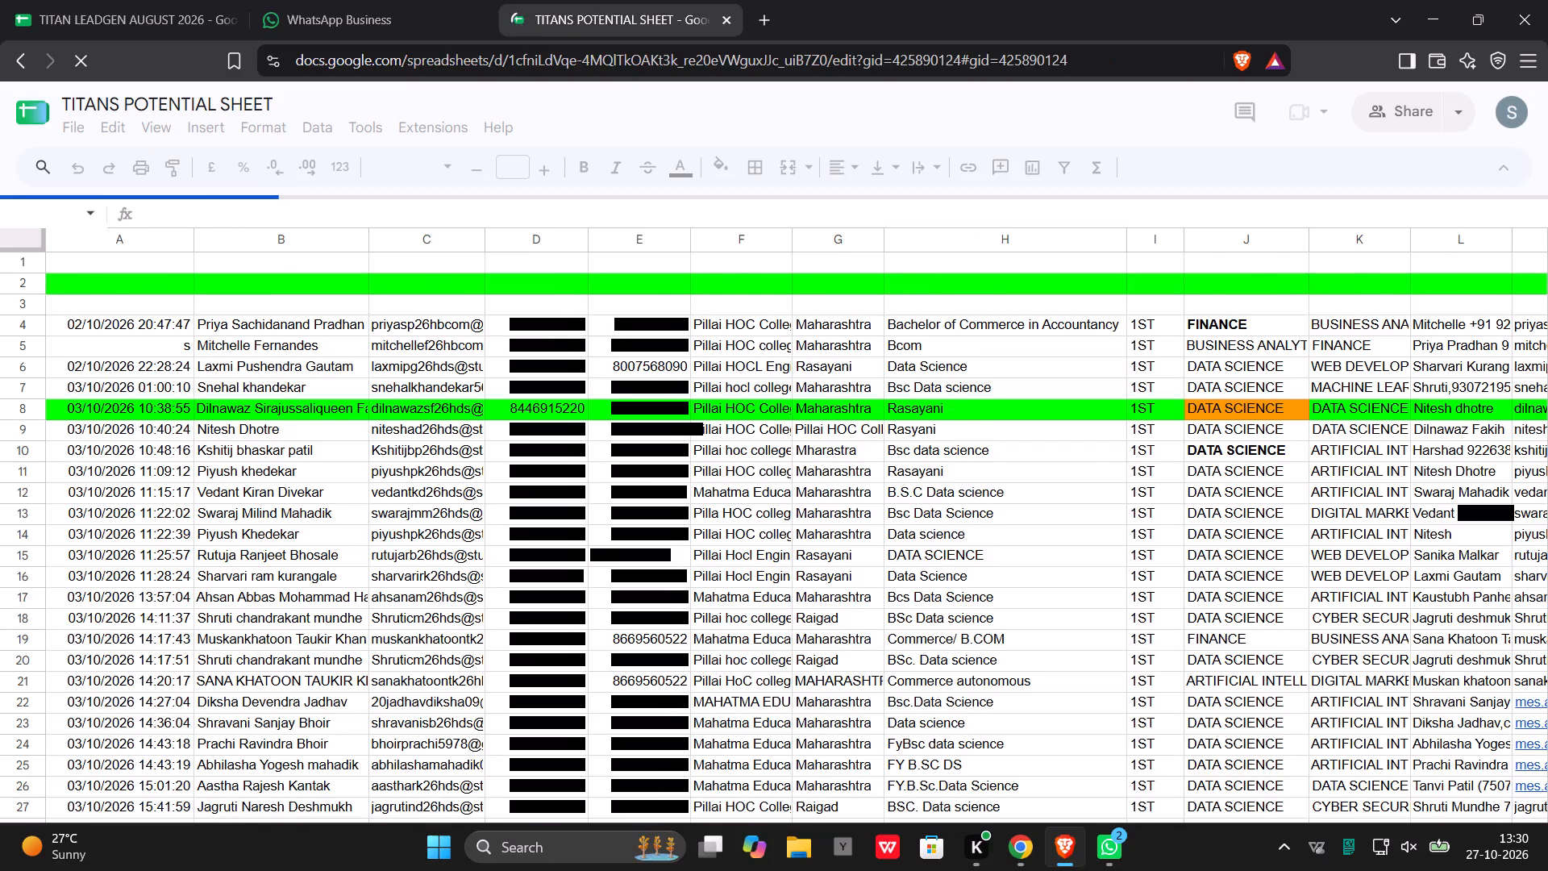
pyautogui.scroll(-1, 504, 494)
pyautogui.click(567, 802)
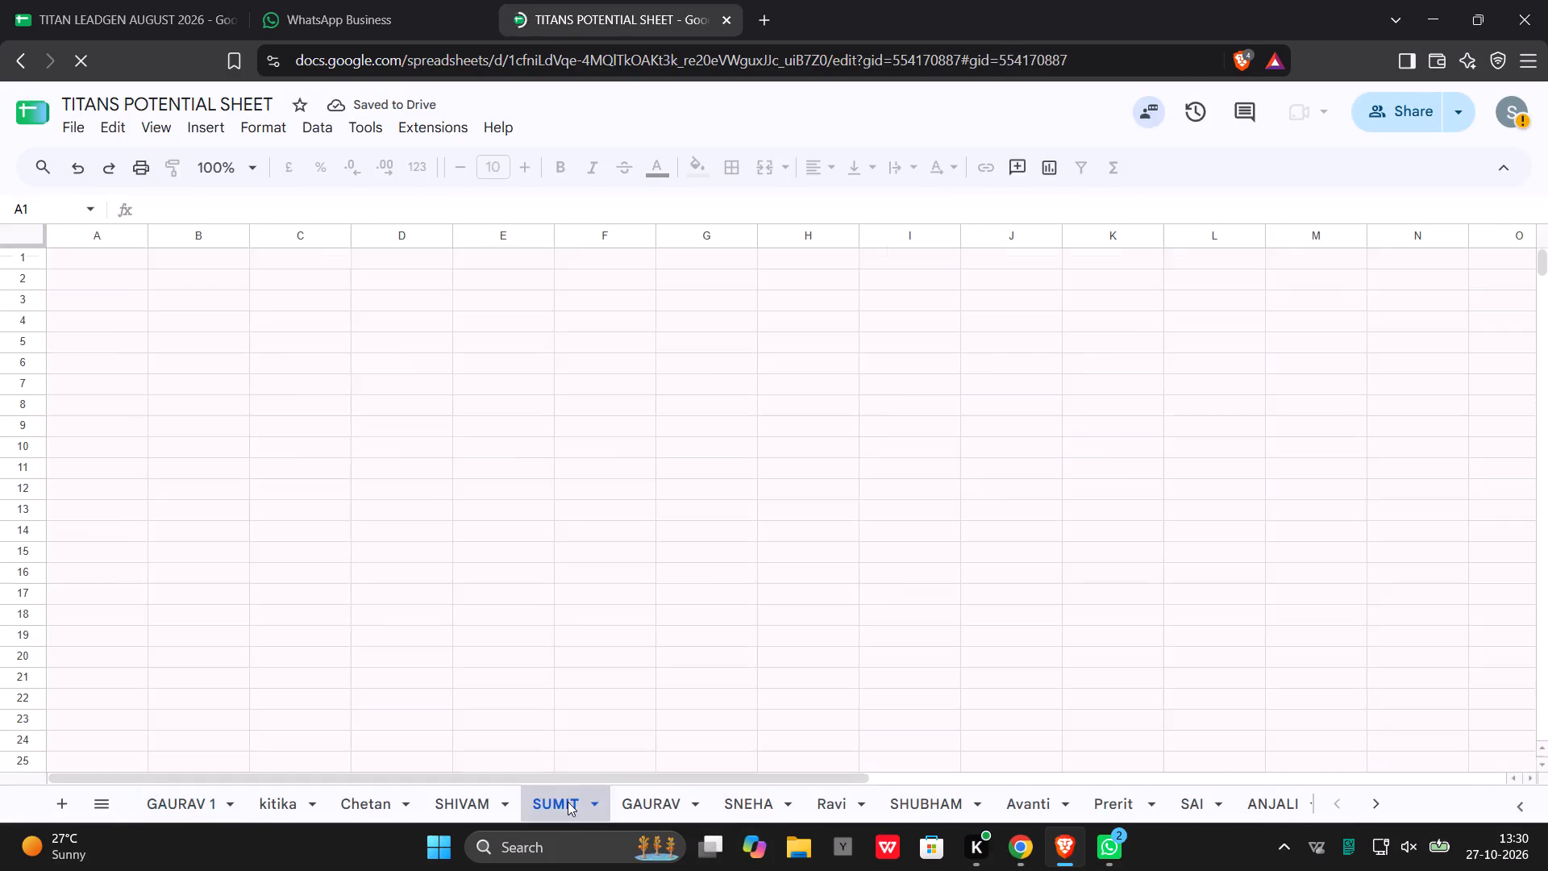
# Look through the lead rows, phone list and call remarks in the SUMIT sheet of TITANS POTENTIAL SHEET.
pyautogui.scroll(-9, 710, 654)
pyautogui.scroll(-12, 711, 652)
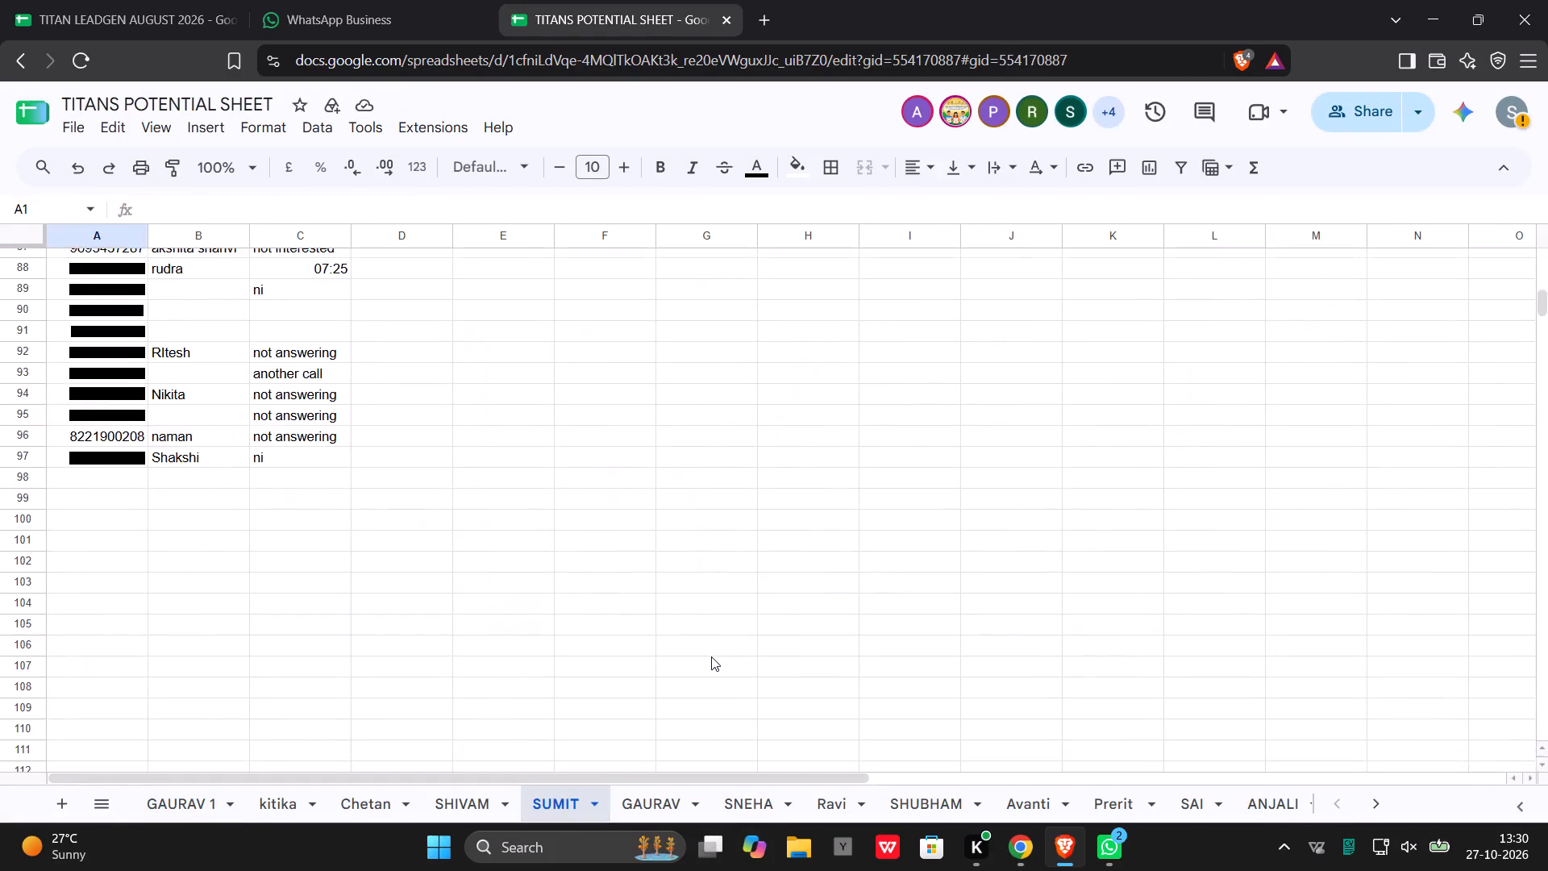
pyautogui.scroll(-15, 711, 656)
pyautogui.scroll(20, 720, 665)
pyautogui.scroll(12, 720, 665)
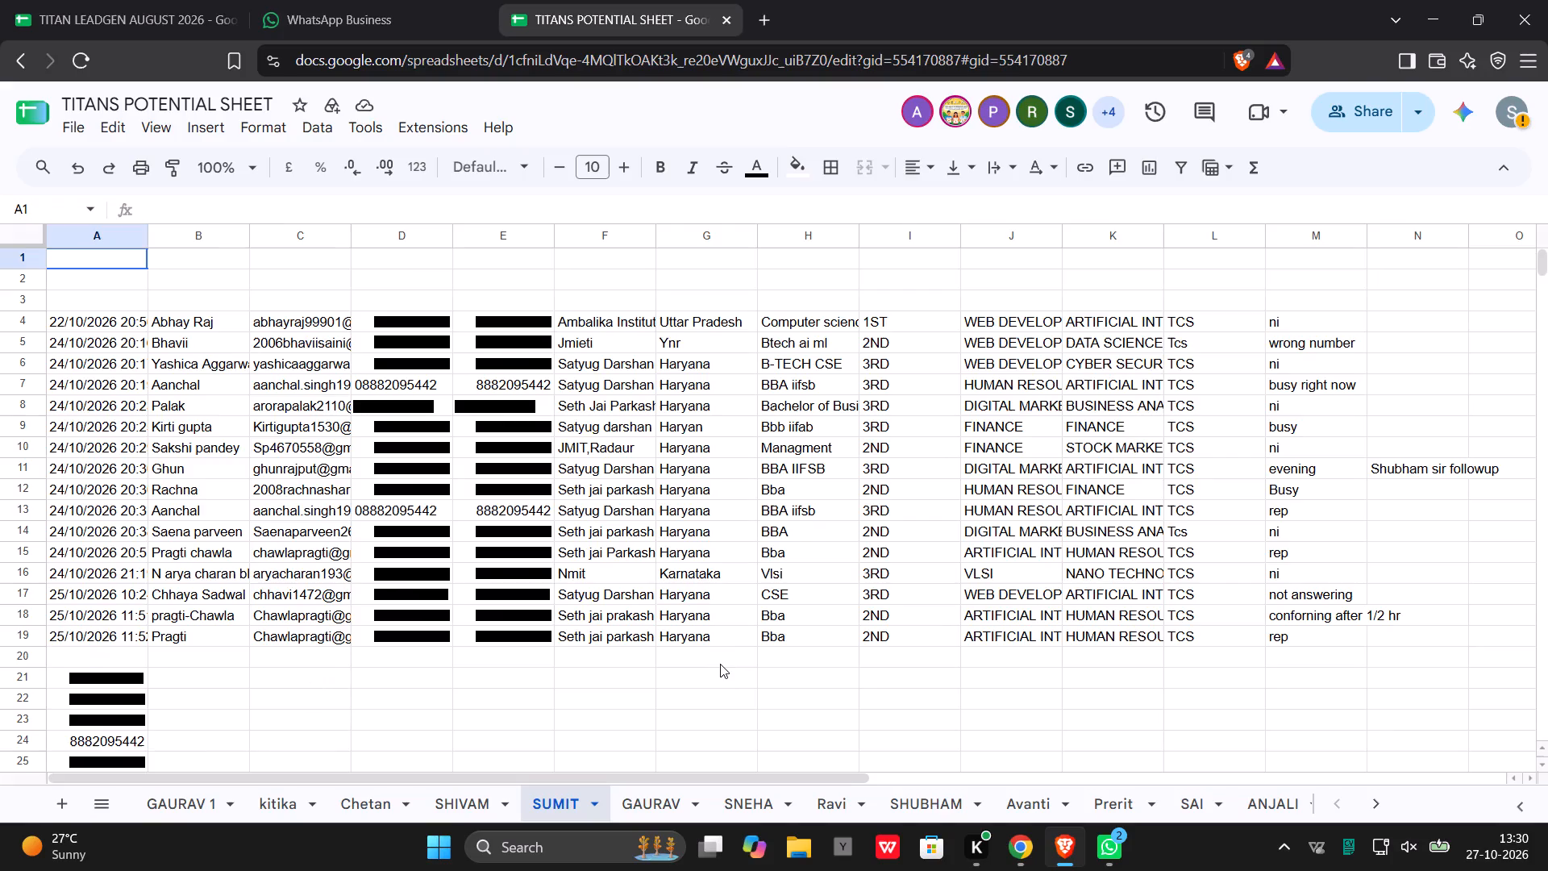
pyautogui.scroll(7, 720, 664)
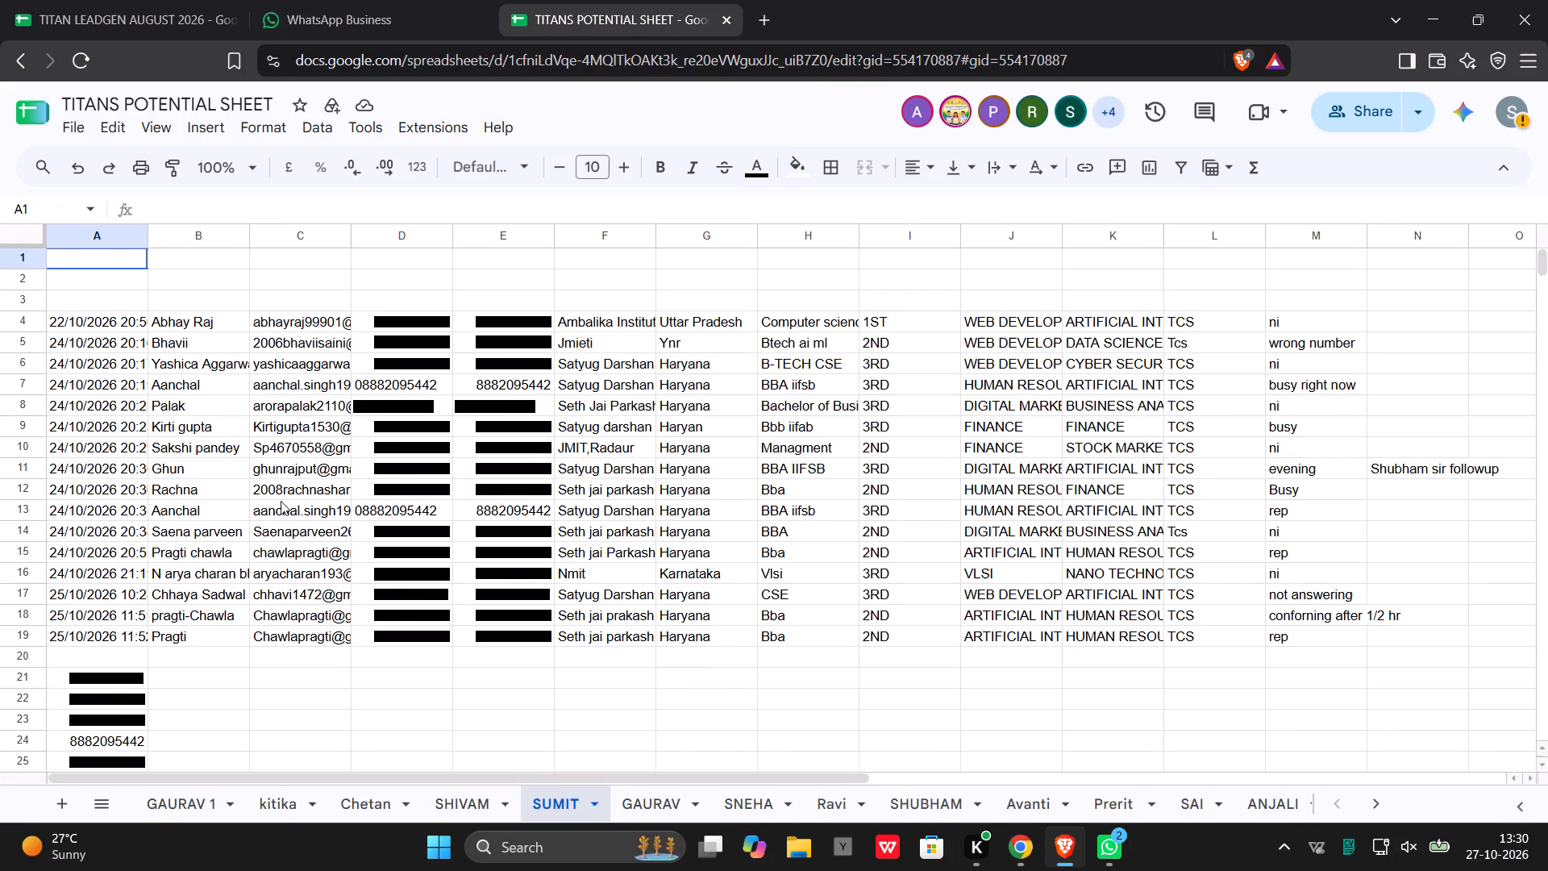
pyautogui.rightClick(421, 464)
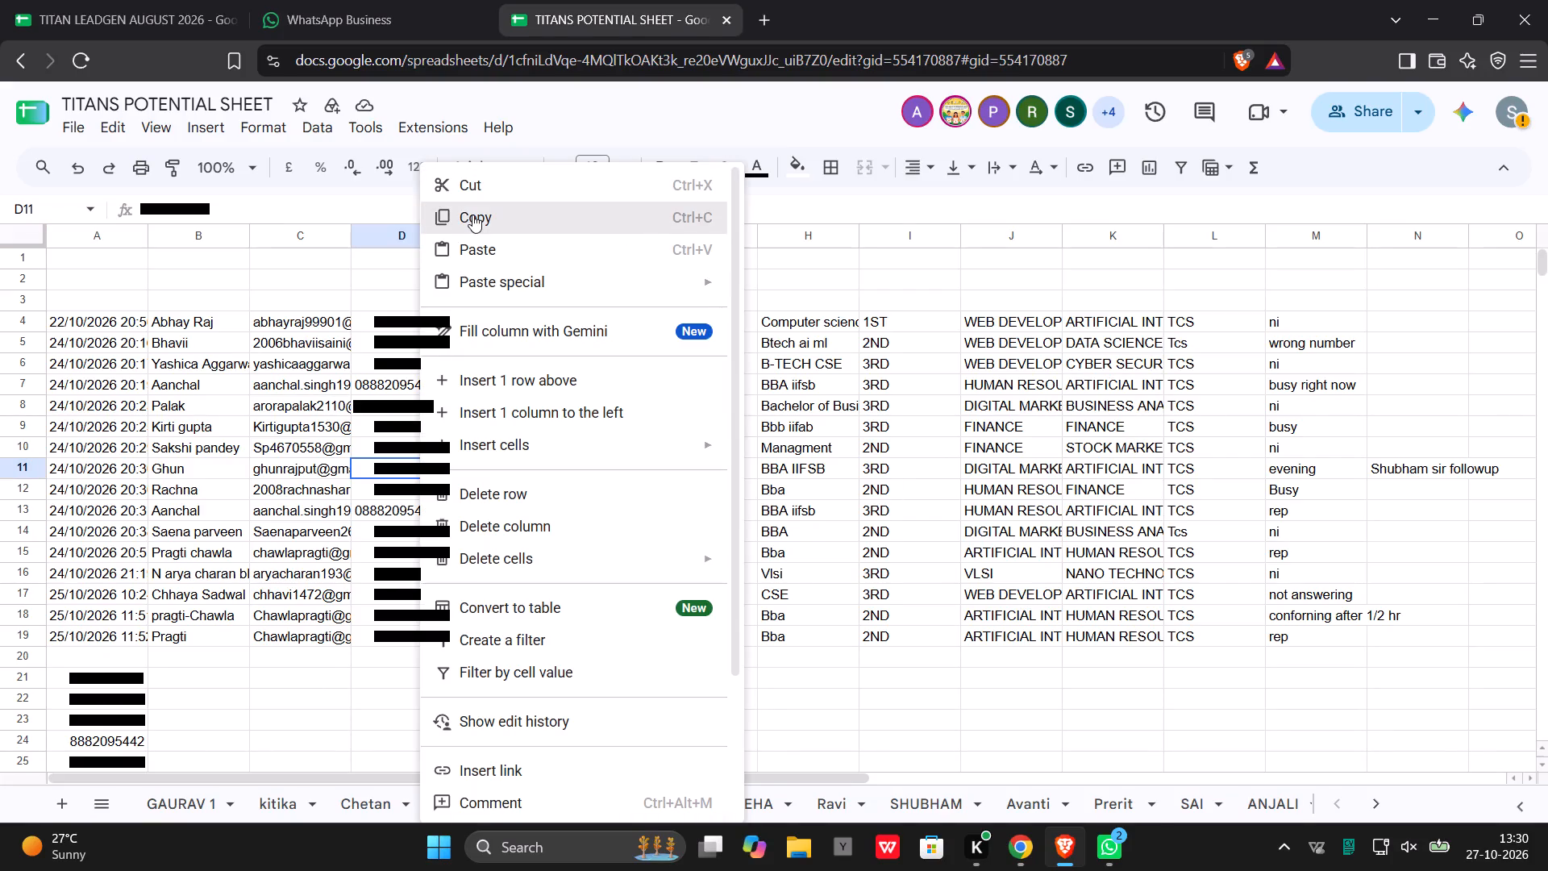
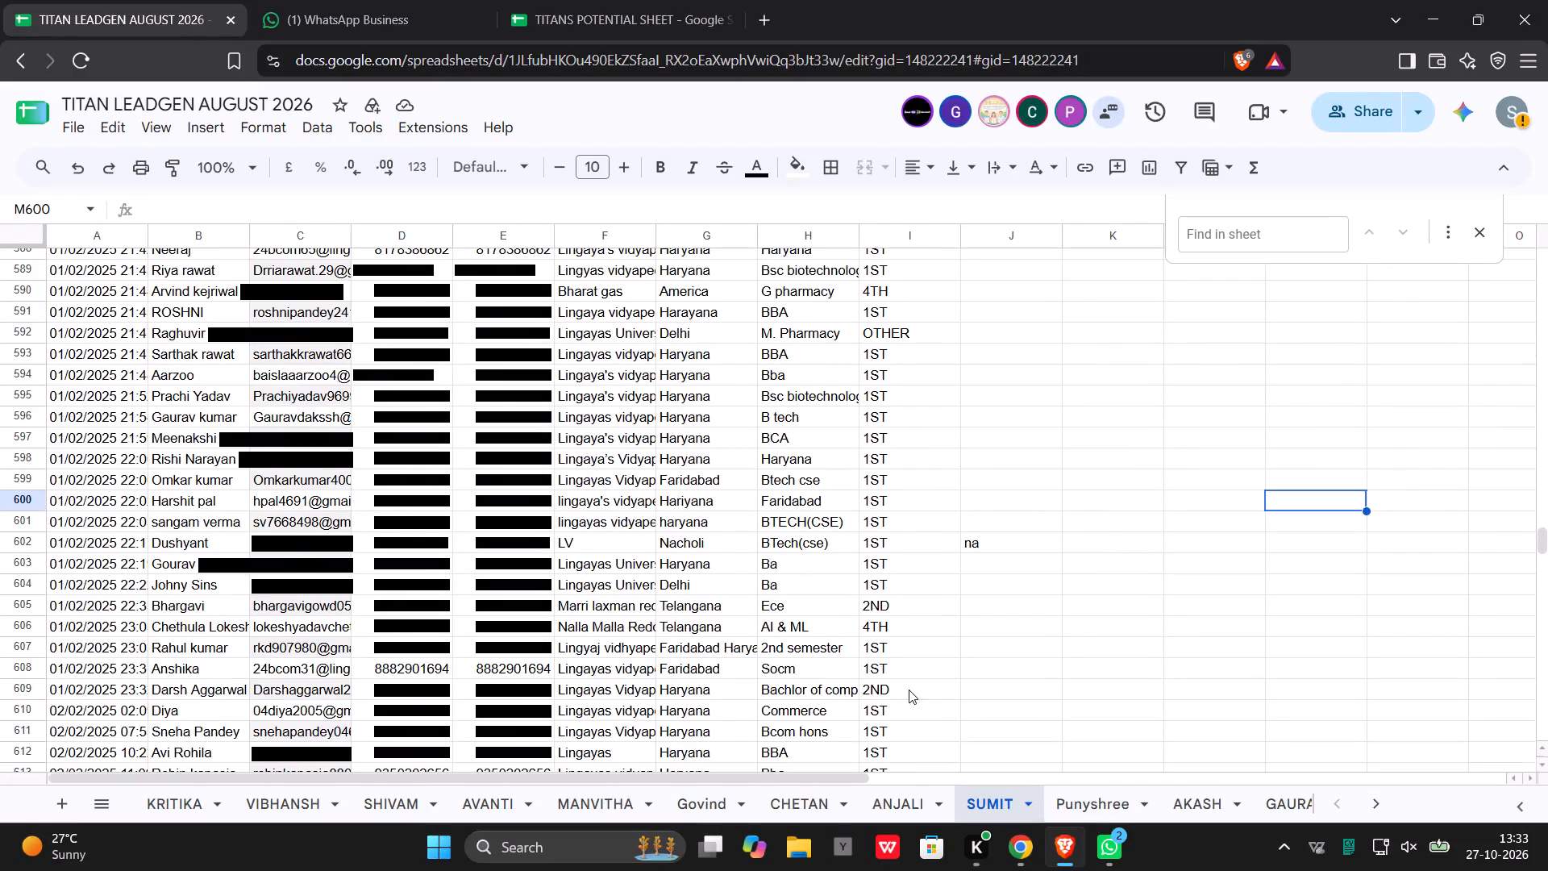
# Copy the lead's phone number from cell D612 of the SUMIT sheet in TITAN LEADGEN AUGUST 2026.
pyautogui.scroll(-1, 909, 690)
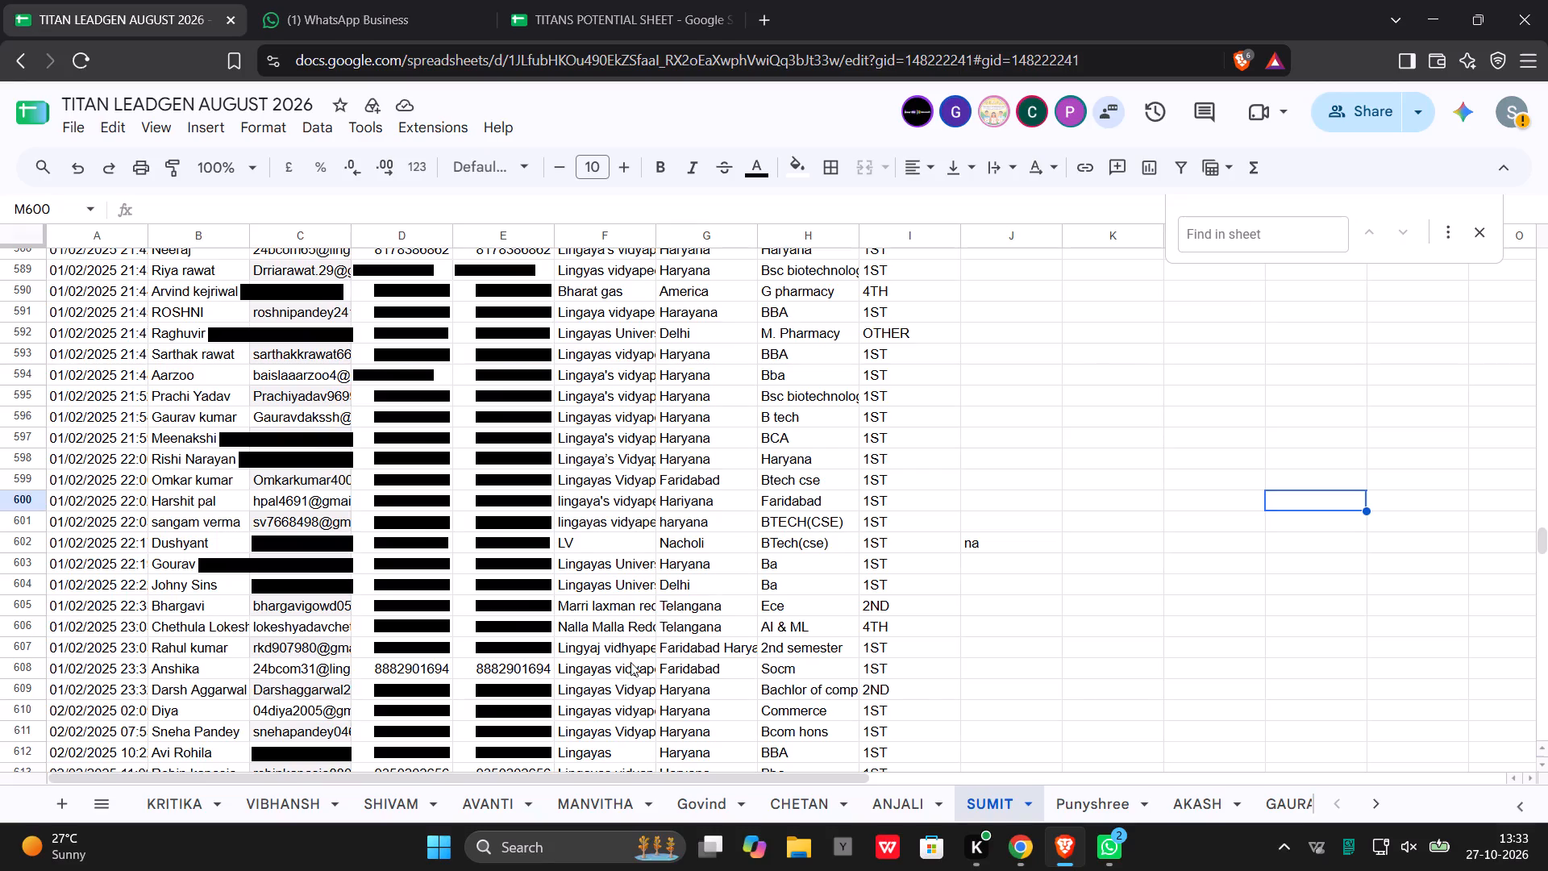
pyautogui.scroll(-1, 674, 656)
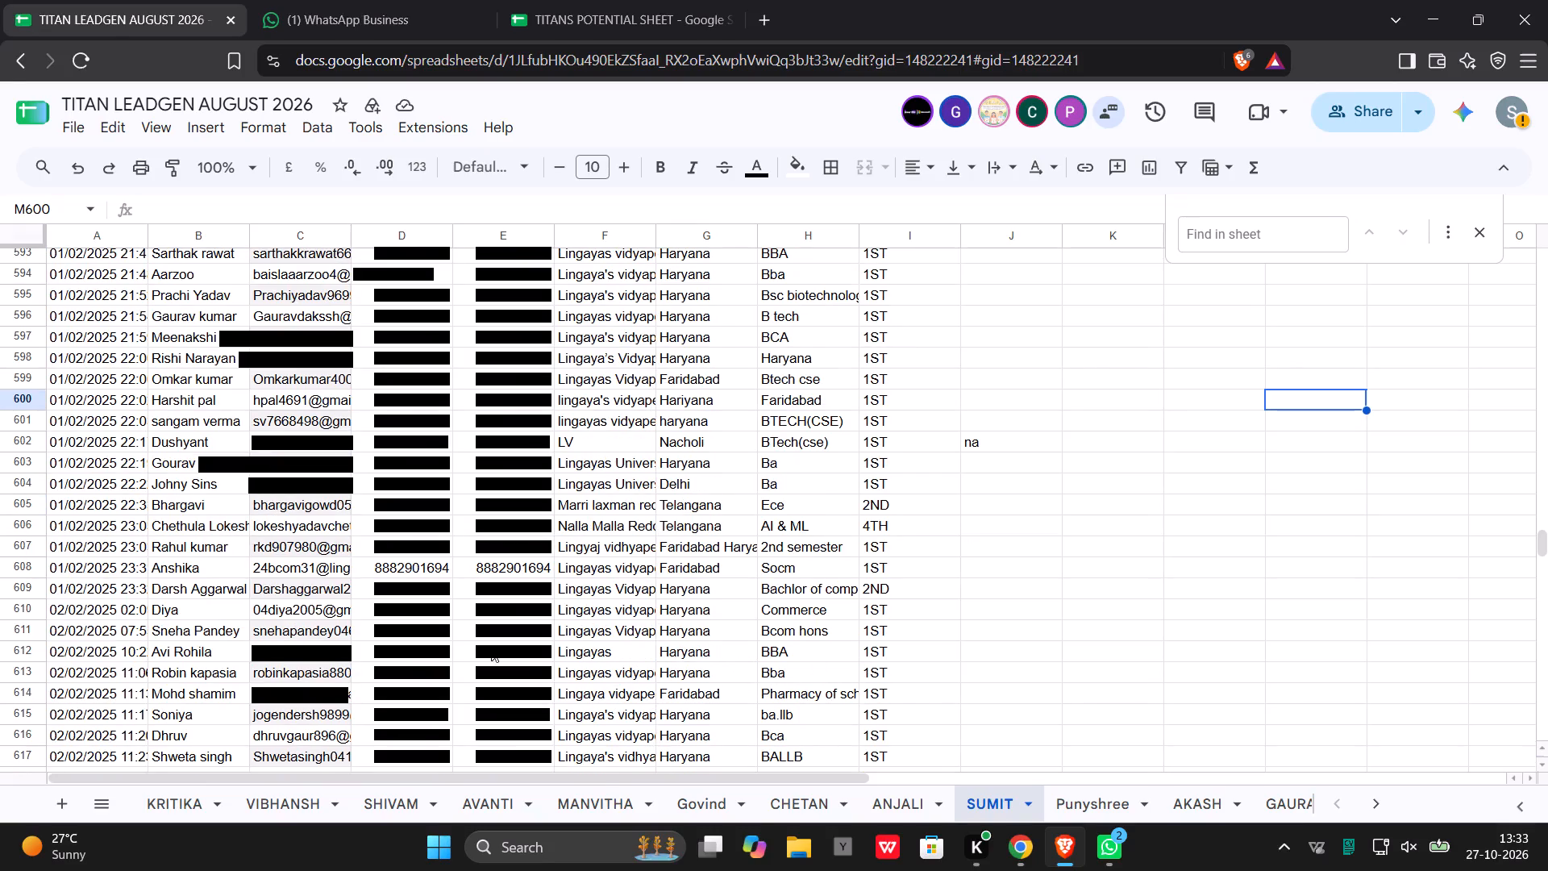
pyautogui.rightClick(427, 648)
pyautogui.click(512, 220)
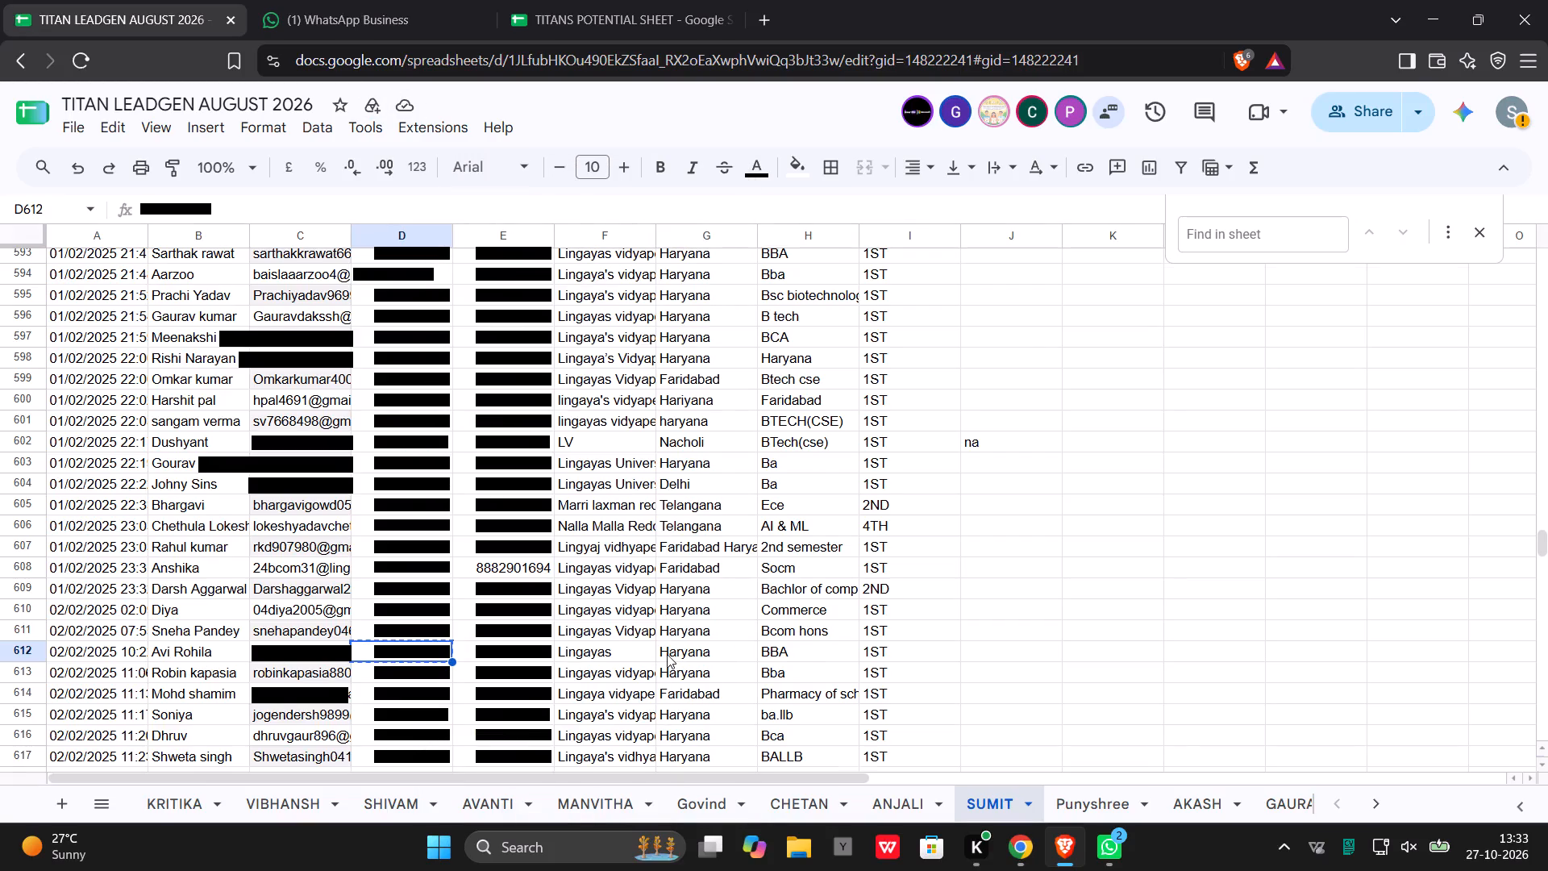
# Copy the lead's phone number from cell D617 of the SUMIT sheet.
pyautogui.scroll(-1, 667, 654)
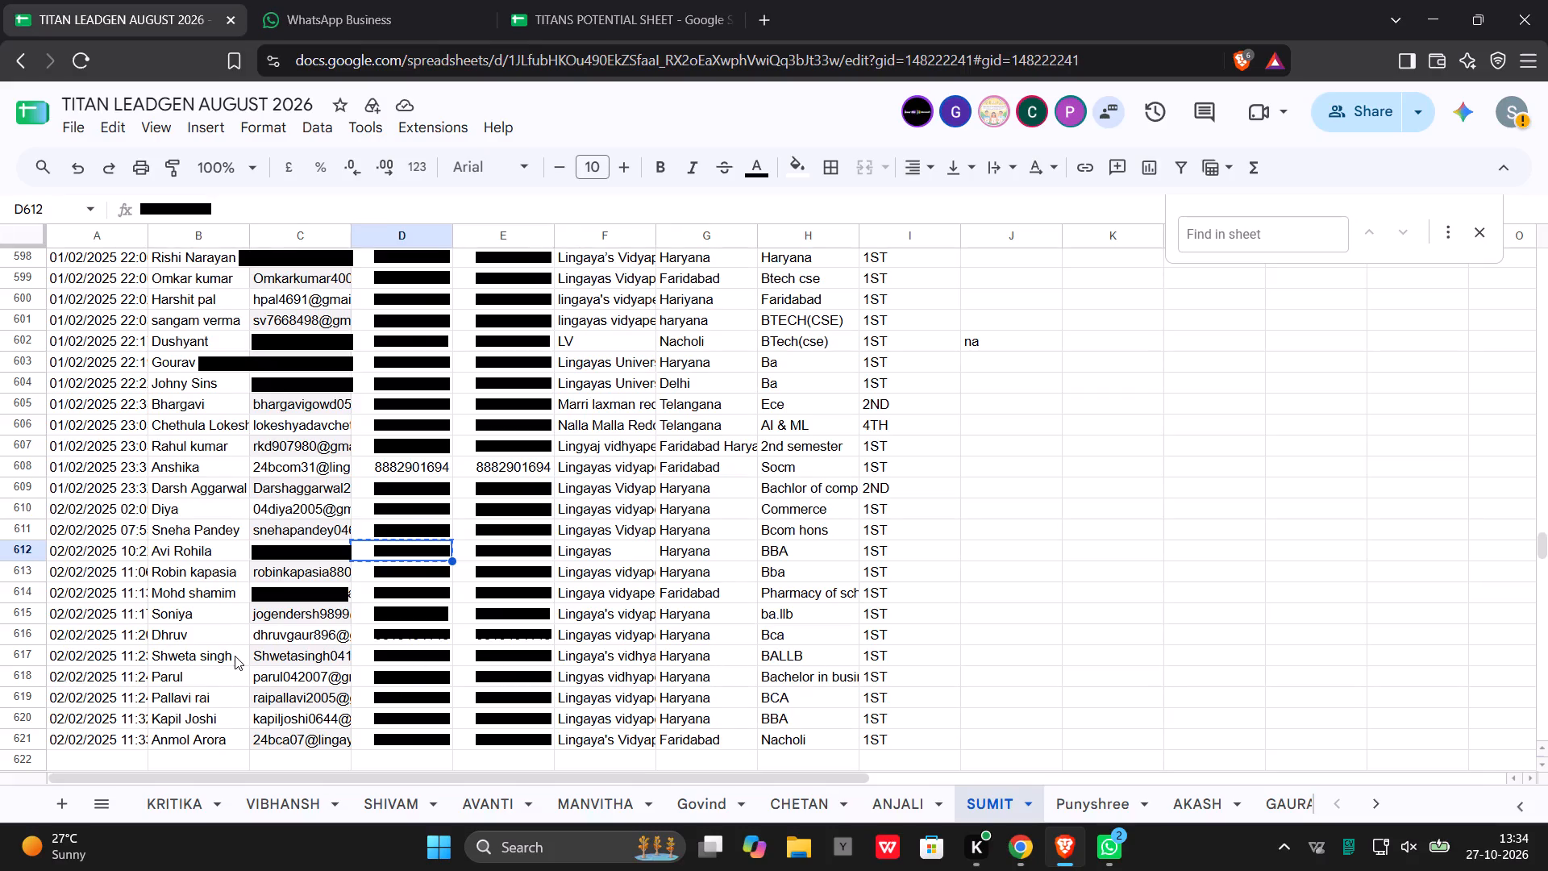
pyautogui.rightClick(414, 652)
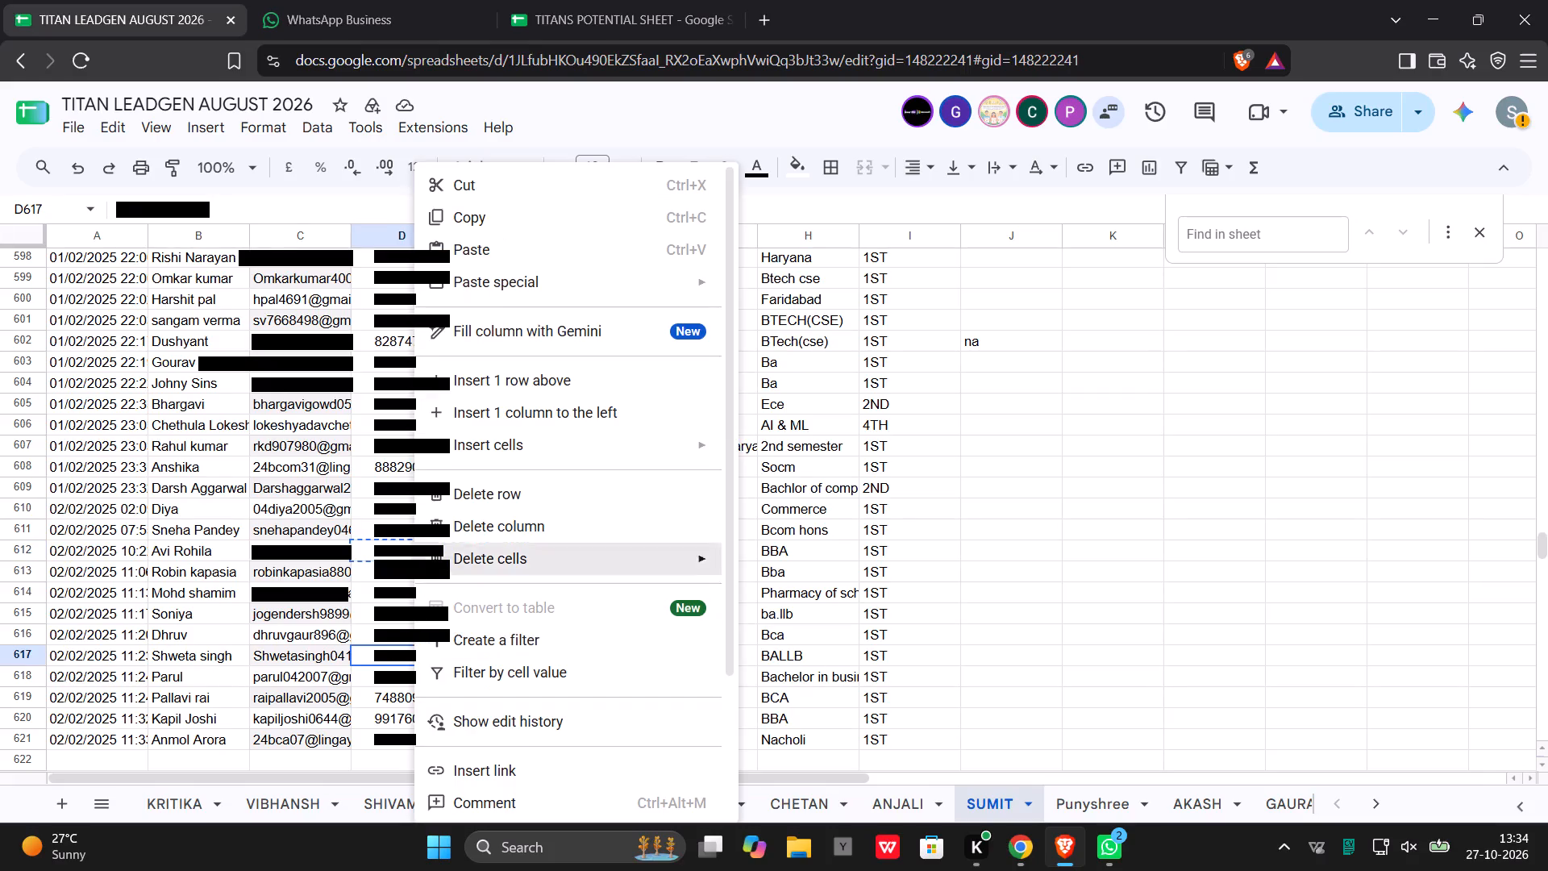
pyautogui.click(528, 219)
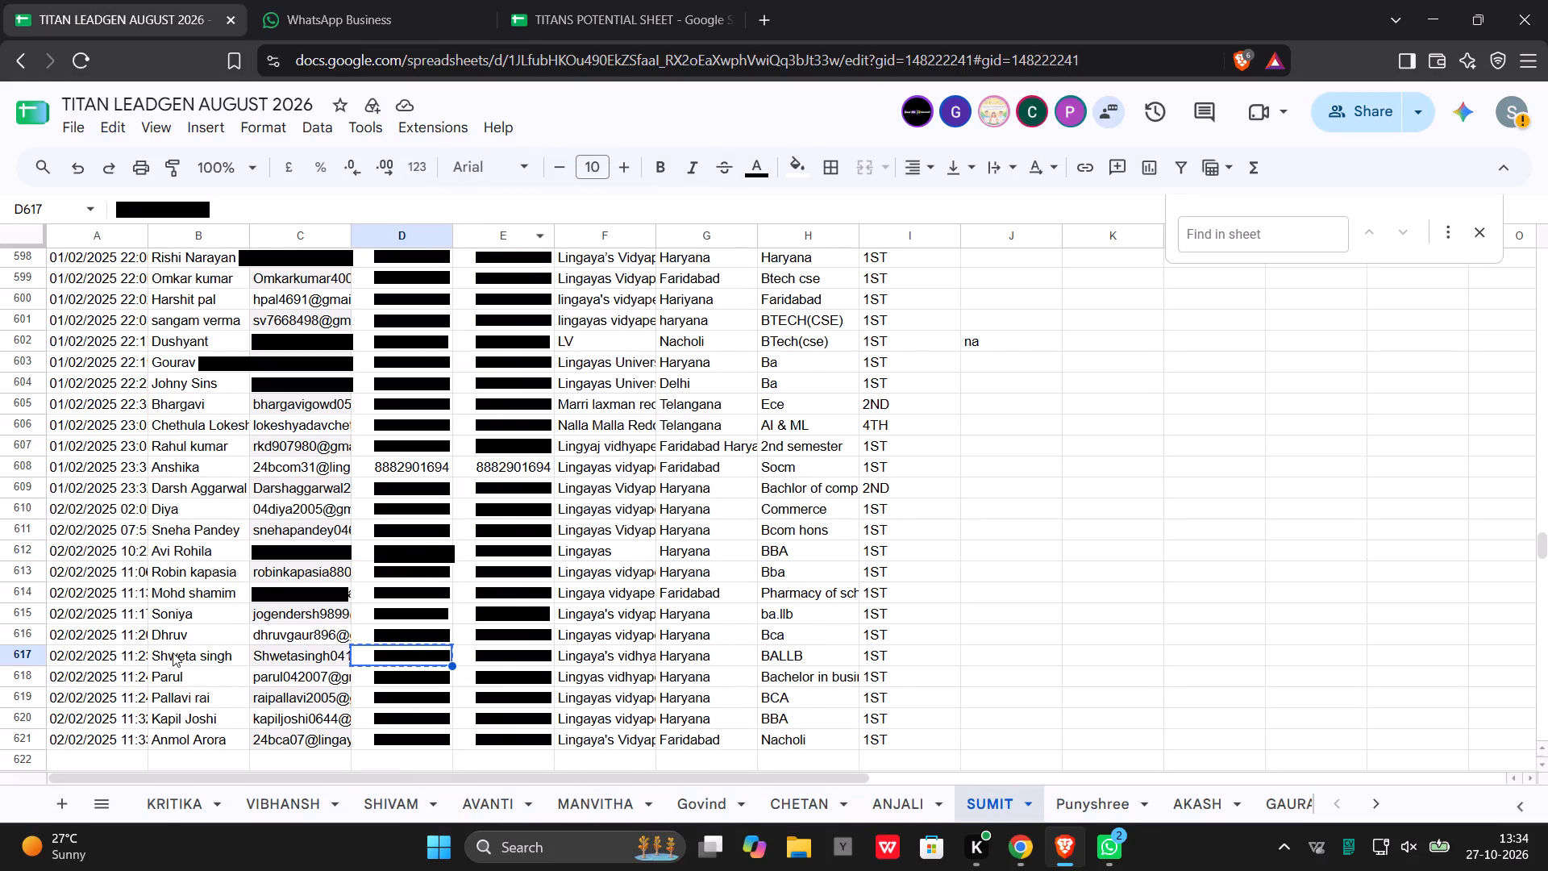
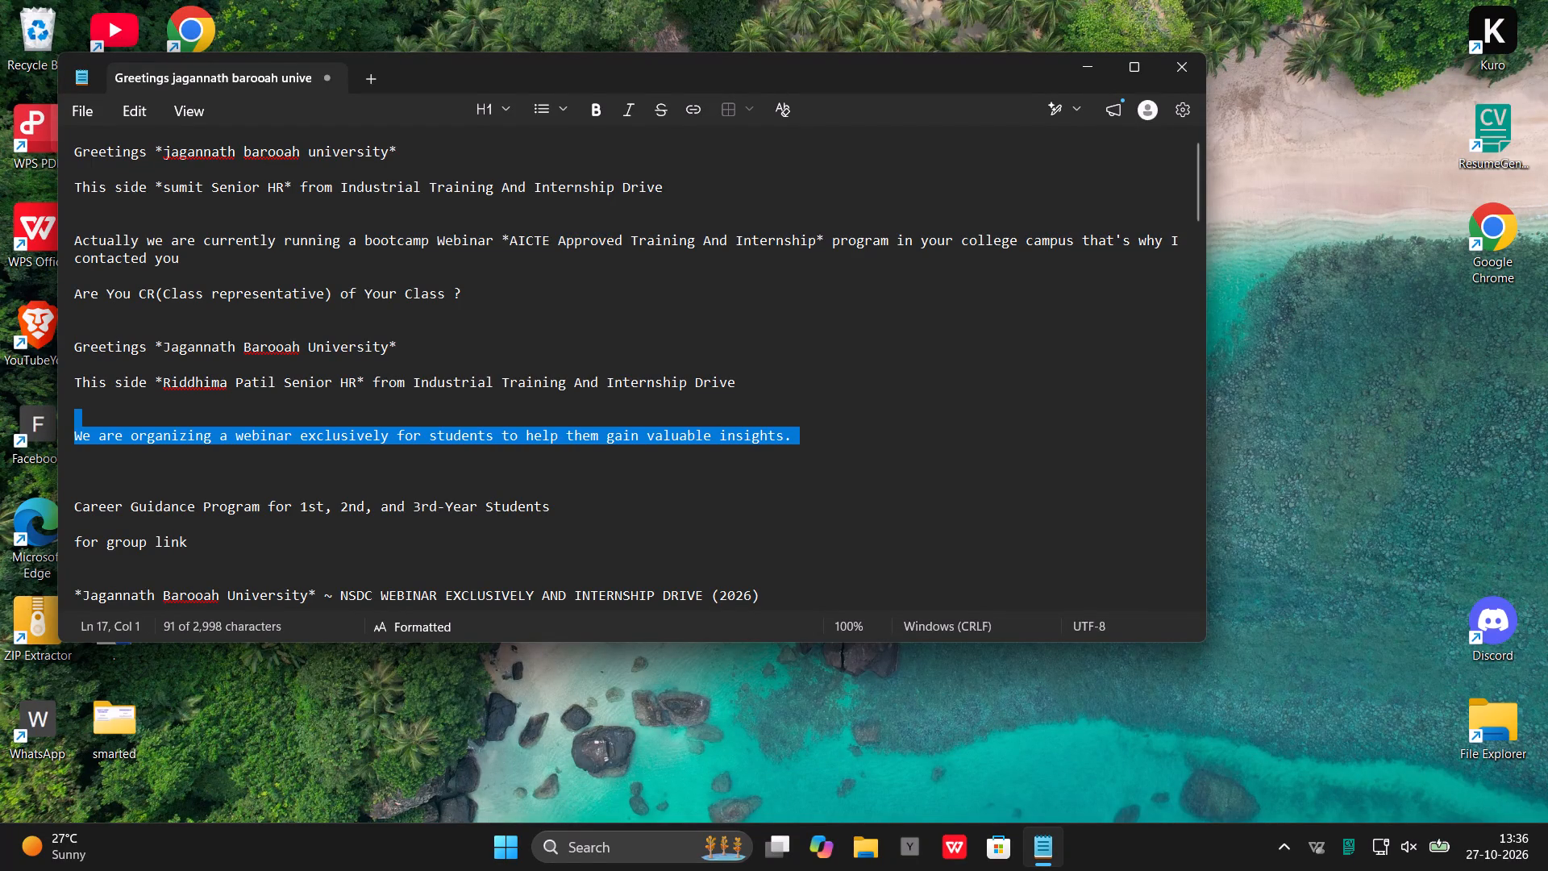
# Copy the sentence "We are organizing a webinar exclusively for students to help them gain valuable insights." from the greeting template note.
pyautogui.hotkey('ctrl', 'c')
pyautogui.click(863, 448)
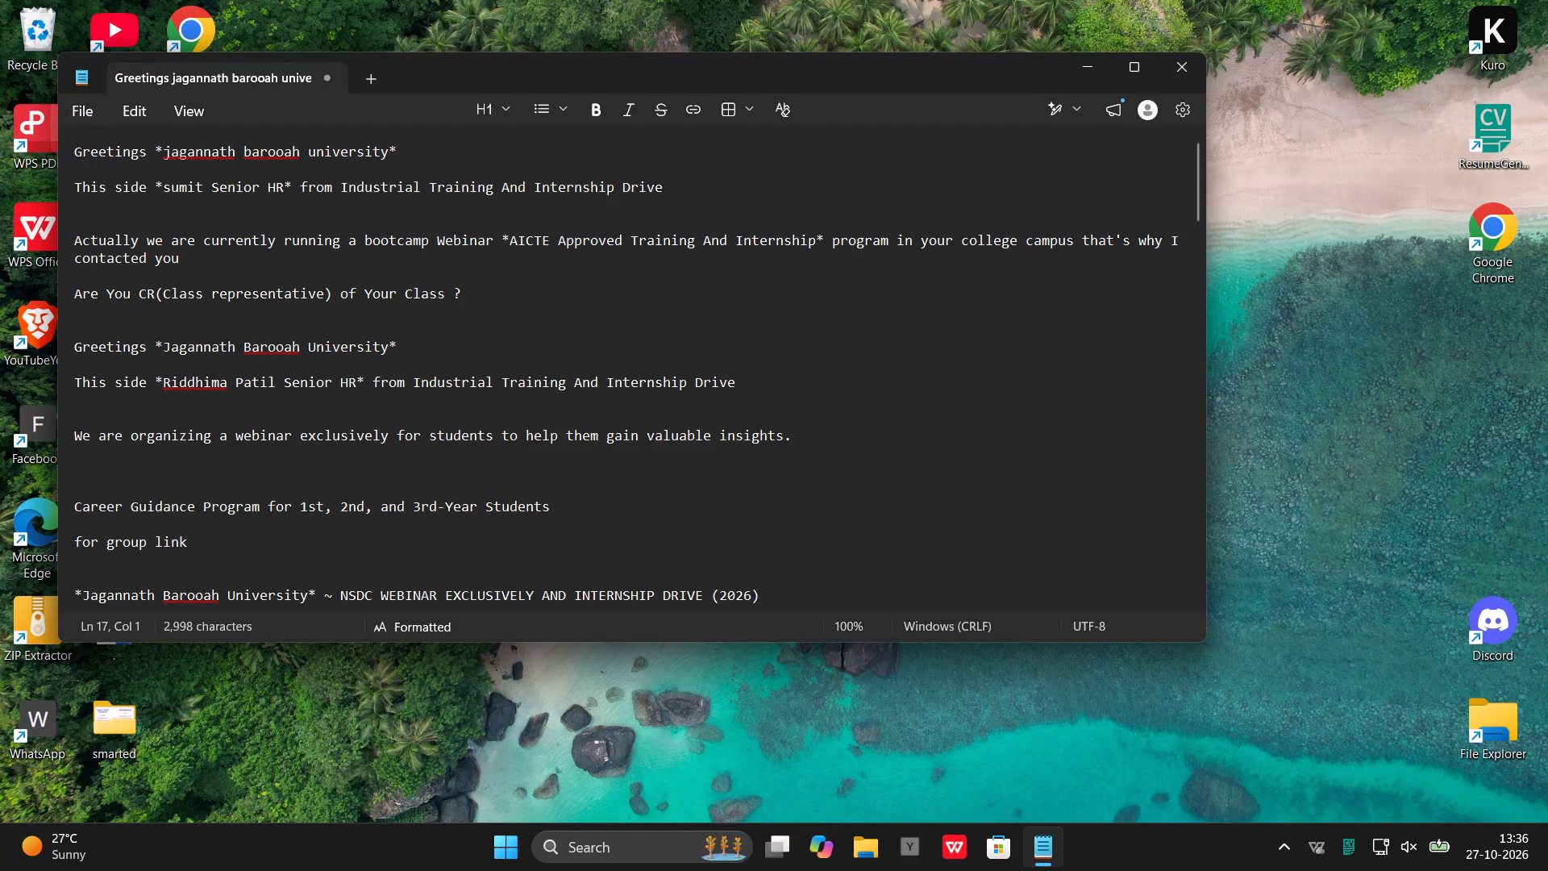
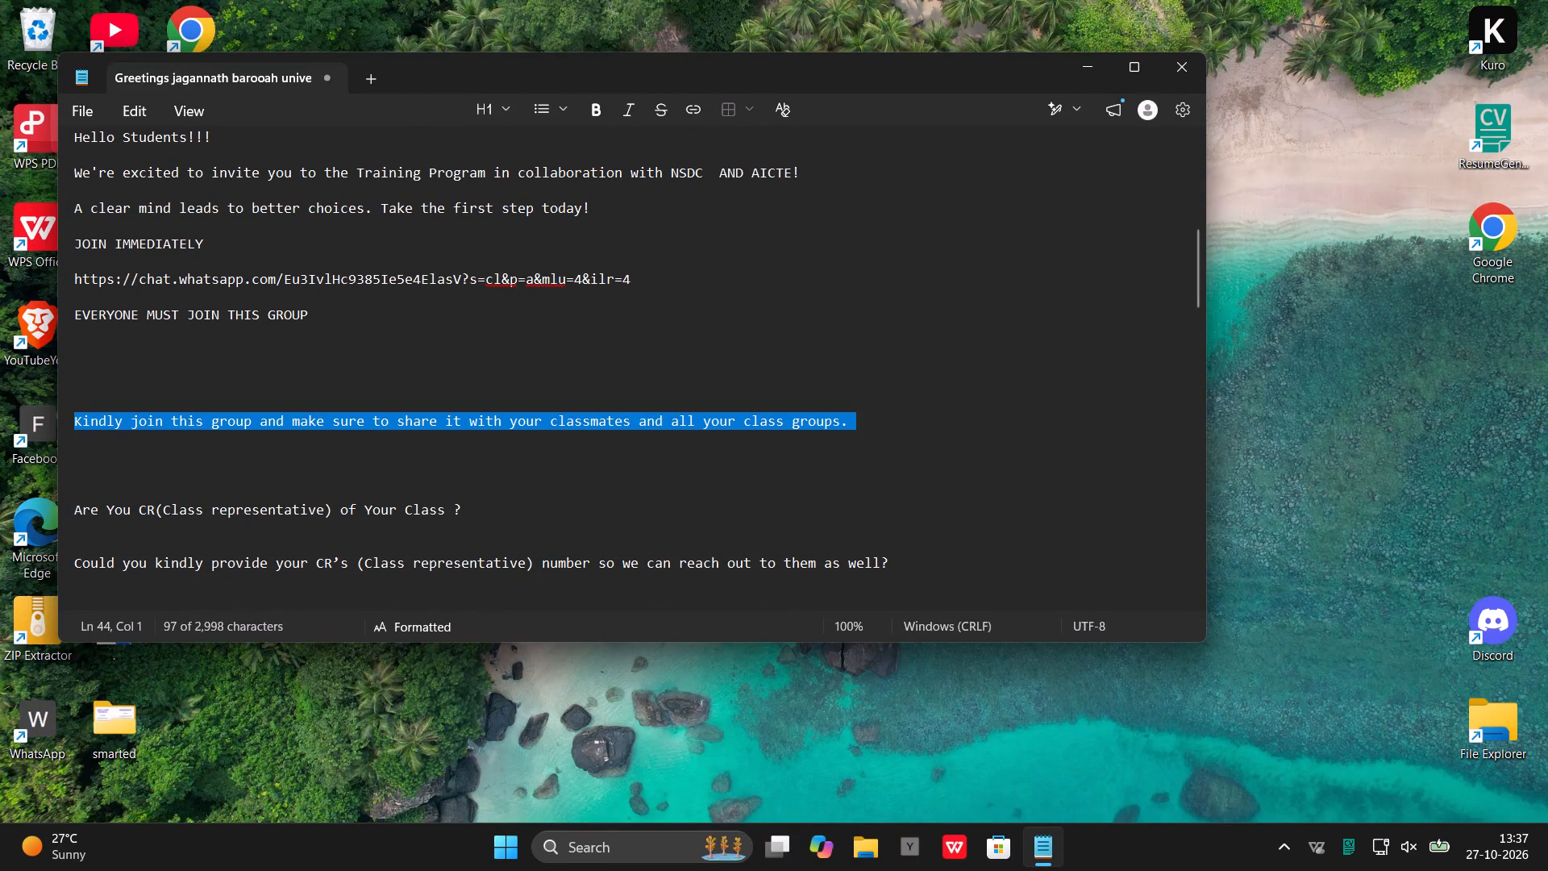
# Copy the "Kindly join this group and make sure to share it with your classmates" message line from the notes.
pyautogui.hotkey('ctrl', 'c')
pyautogui.click(922, 435)
# Select the "share this with our classmates to guide the students" message line that requests screenshots after sharing the group link.
pyautogui.scroll(-2, 922, 435)
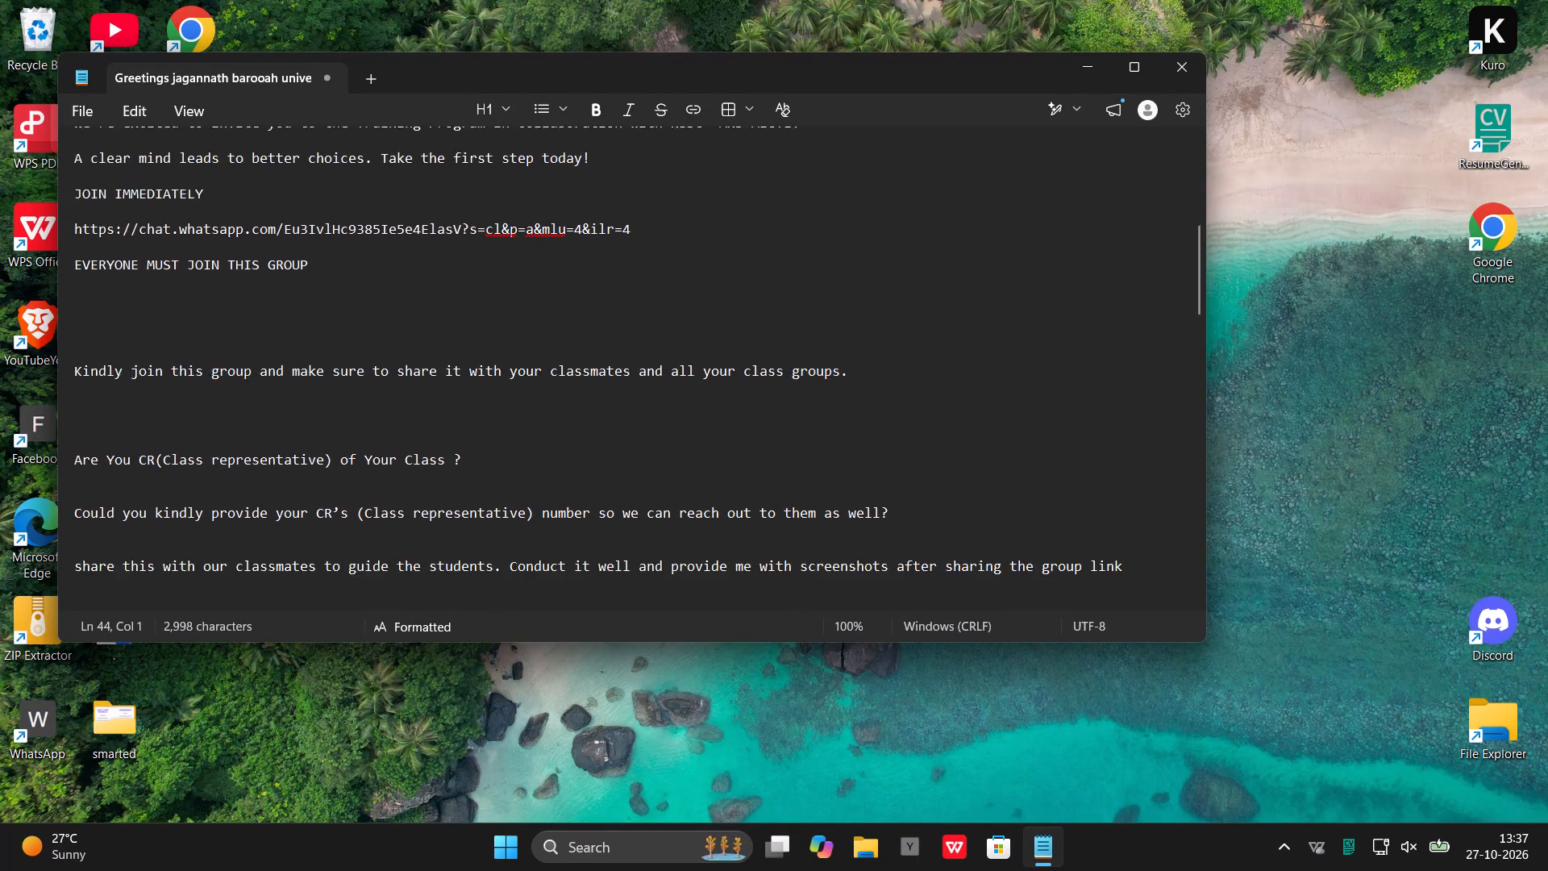
pyautogui.scroll(-3, 922, 435)
pyautogui.moveTo(1152, 353); pyautogui.dragTo(1138, 307)
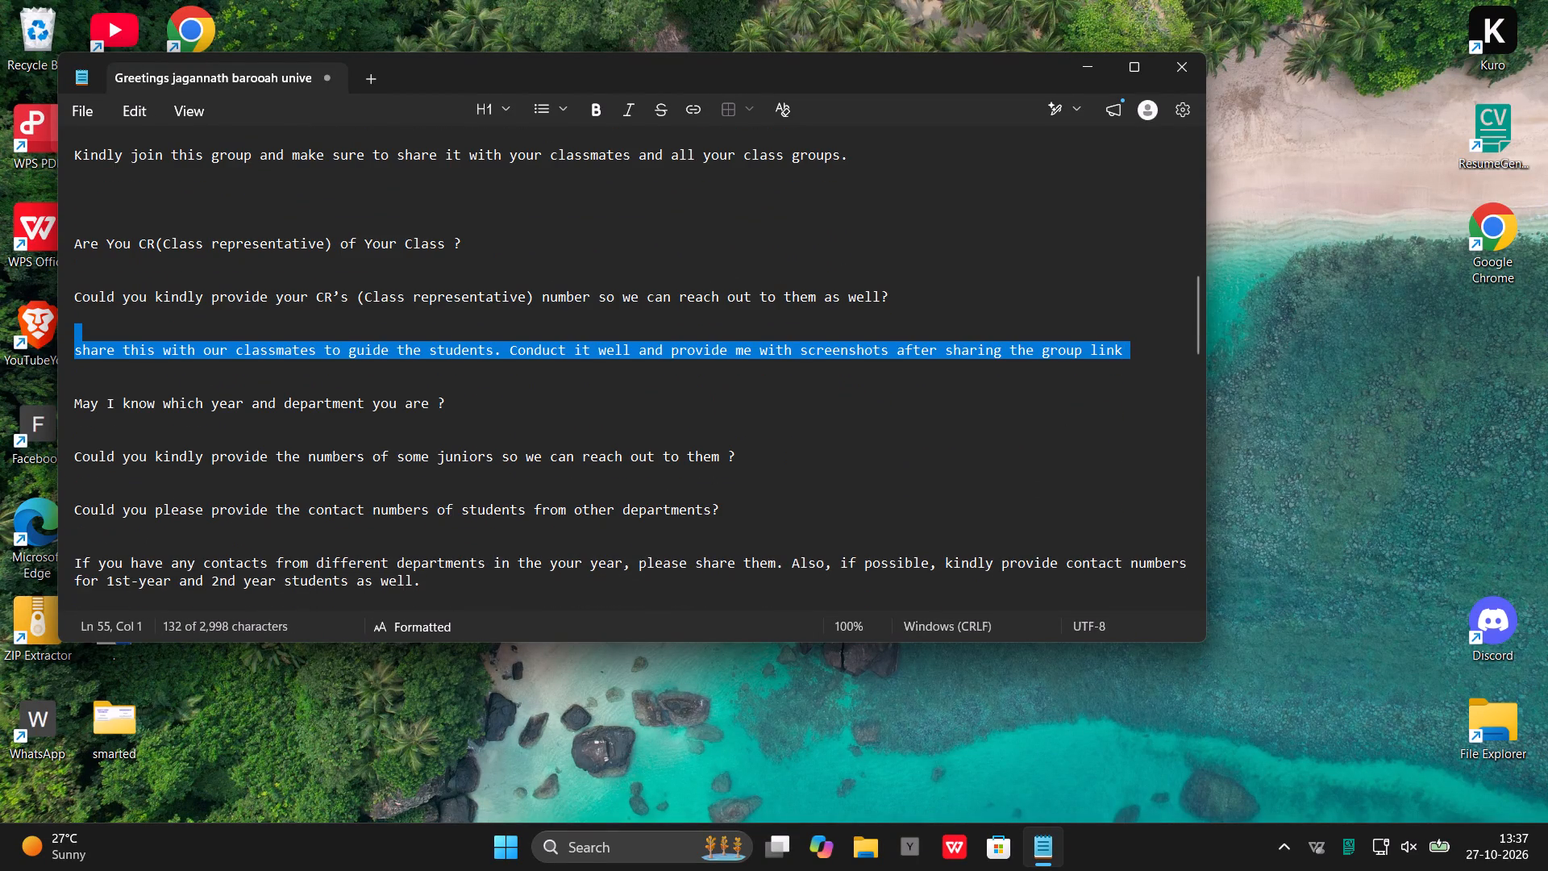
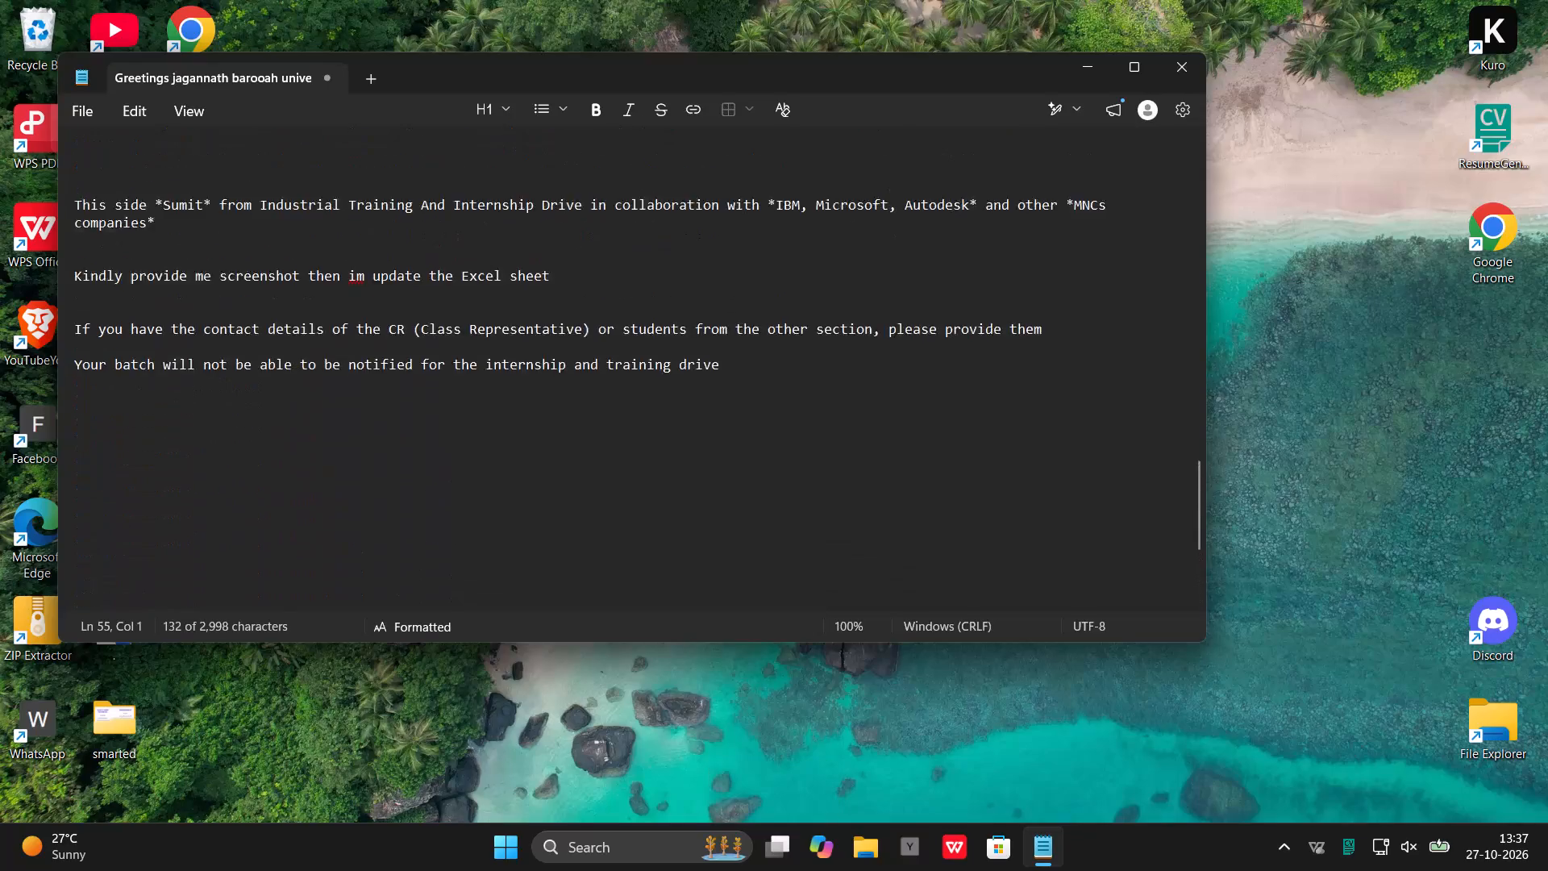
# Look through the prepared outreach messages and saved lead details in the Notepad greetings document.
pyautogui.scroll(-3, 452, 444)
pyautogui.scroll(2, 452, 444)
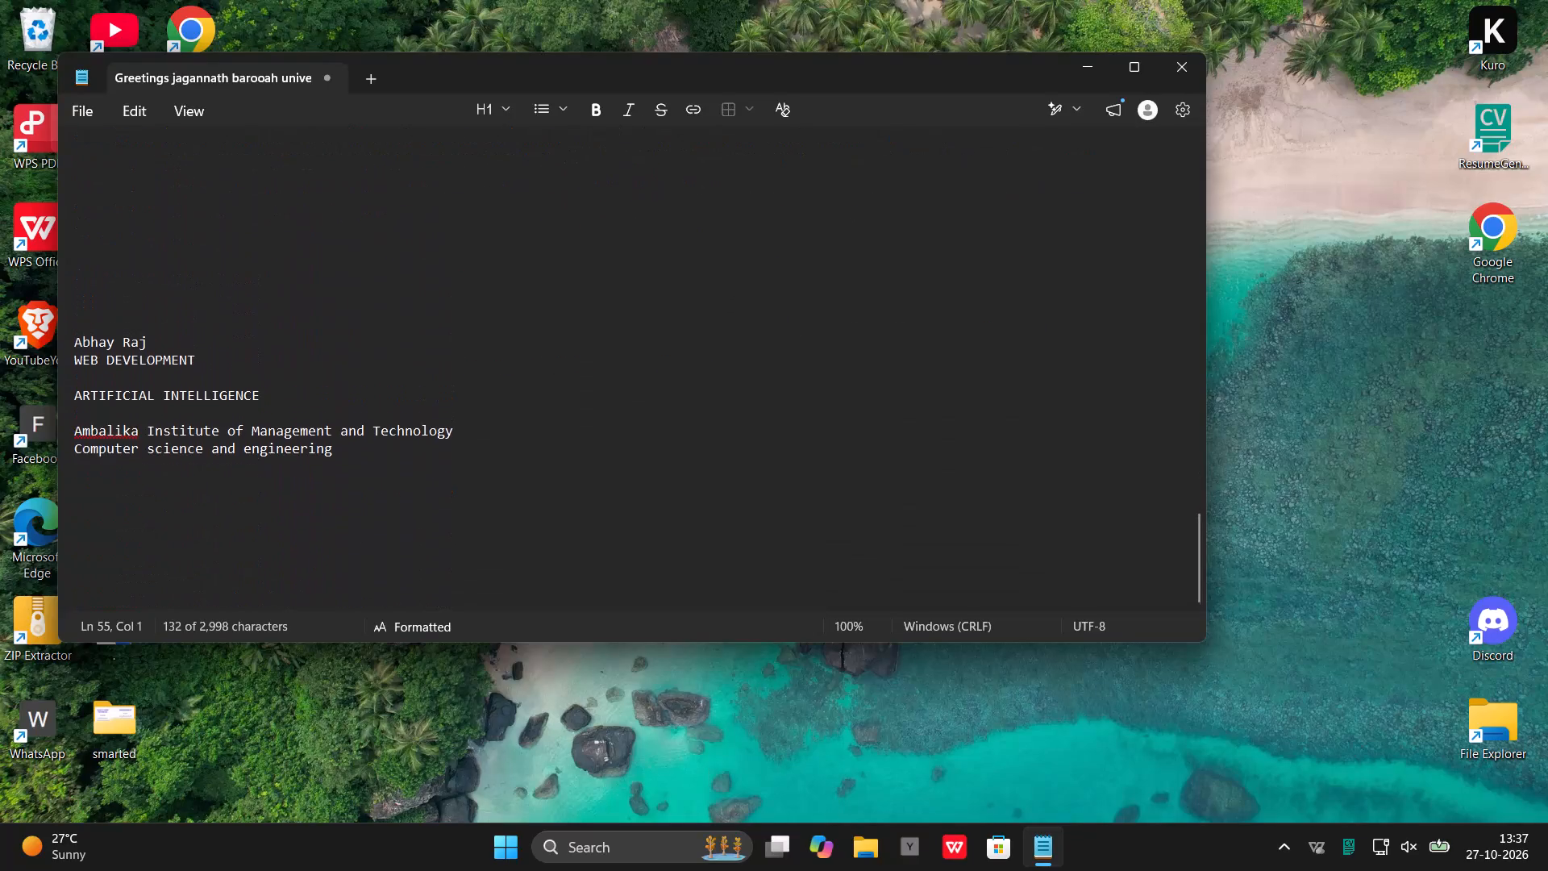
pyautogui.scroll(-1, 452, 444)
pyautogui.scroll(5, 452, 444)
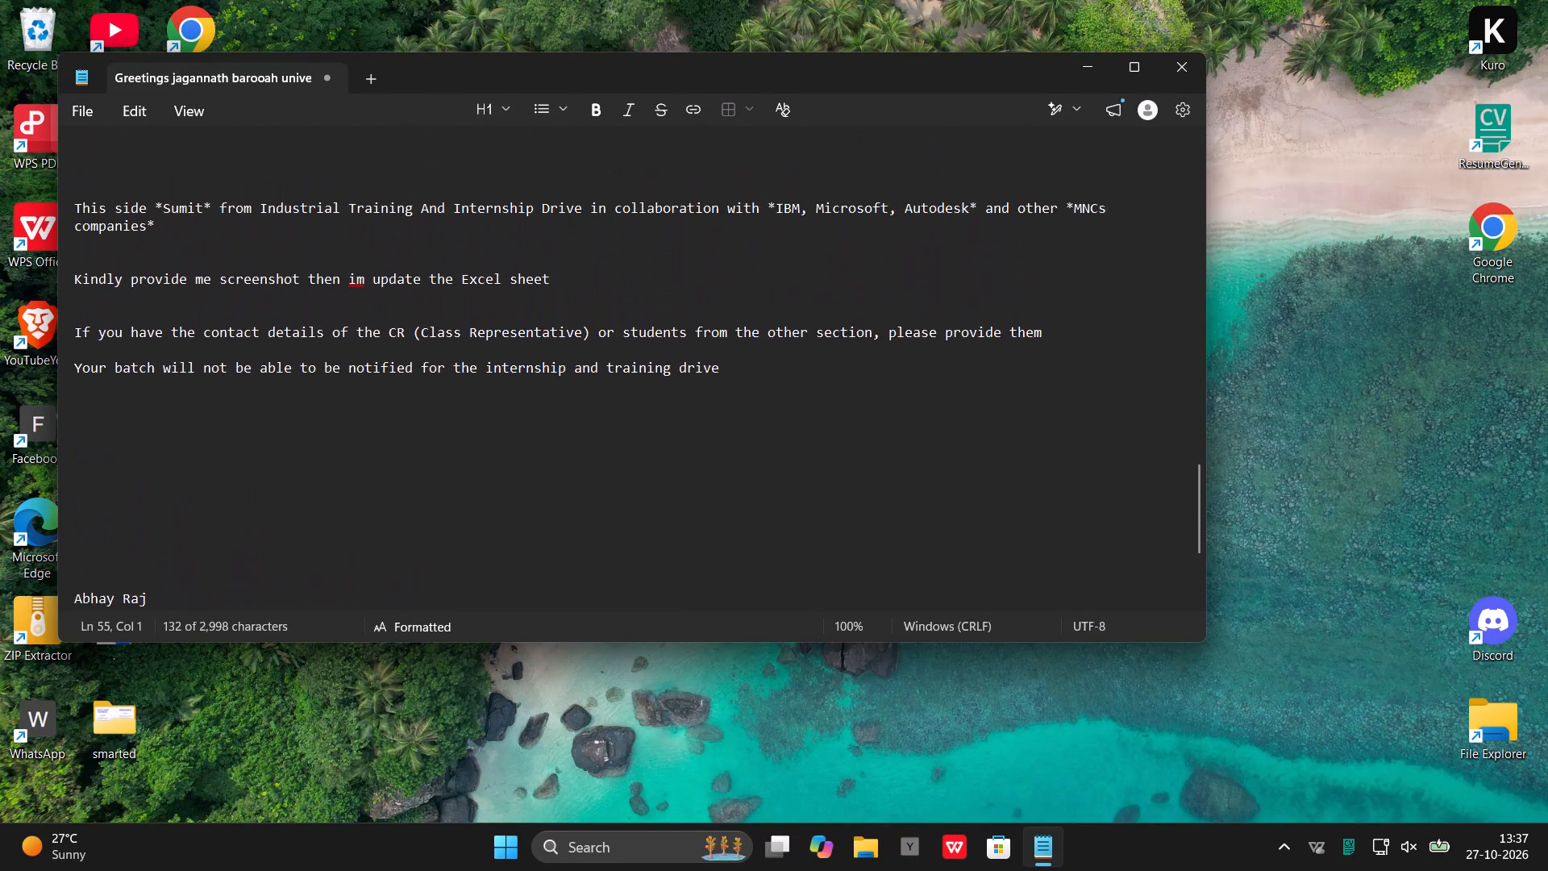
pyautogui.scroll(2, 452, 444)
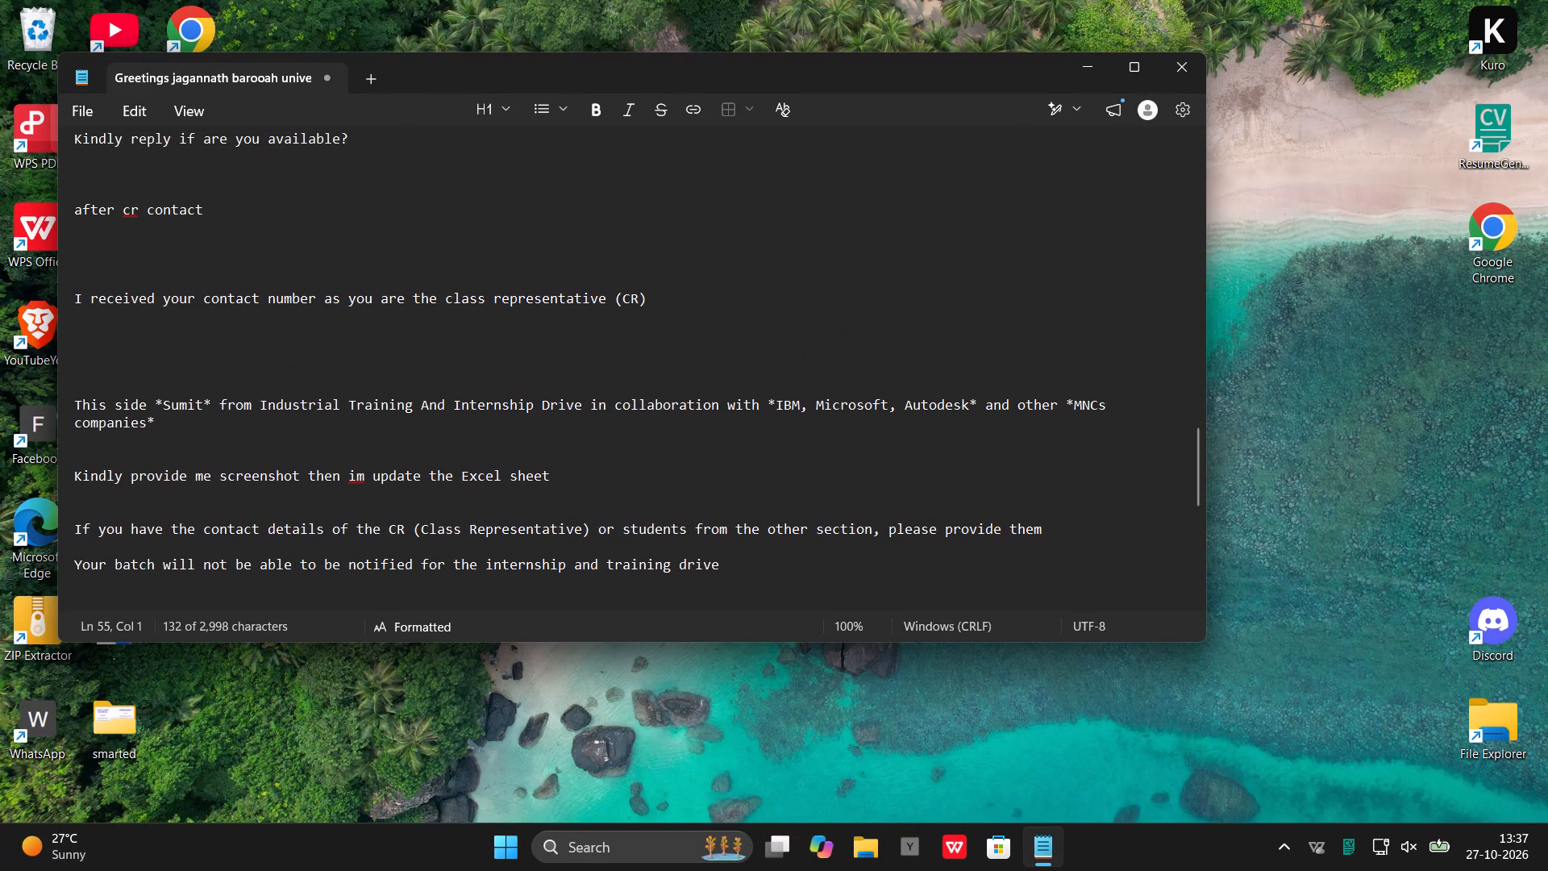
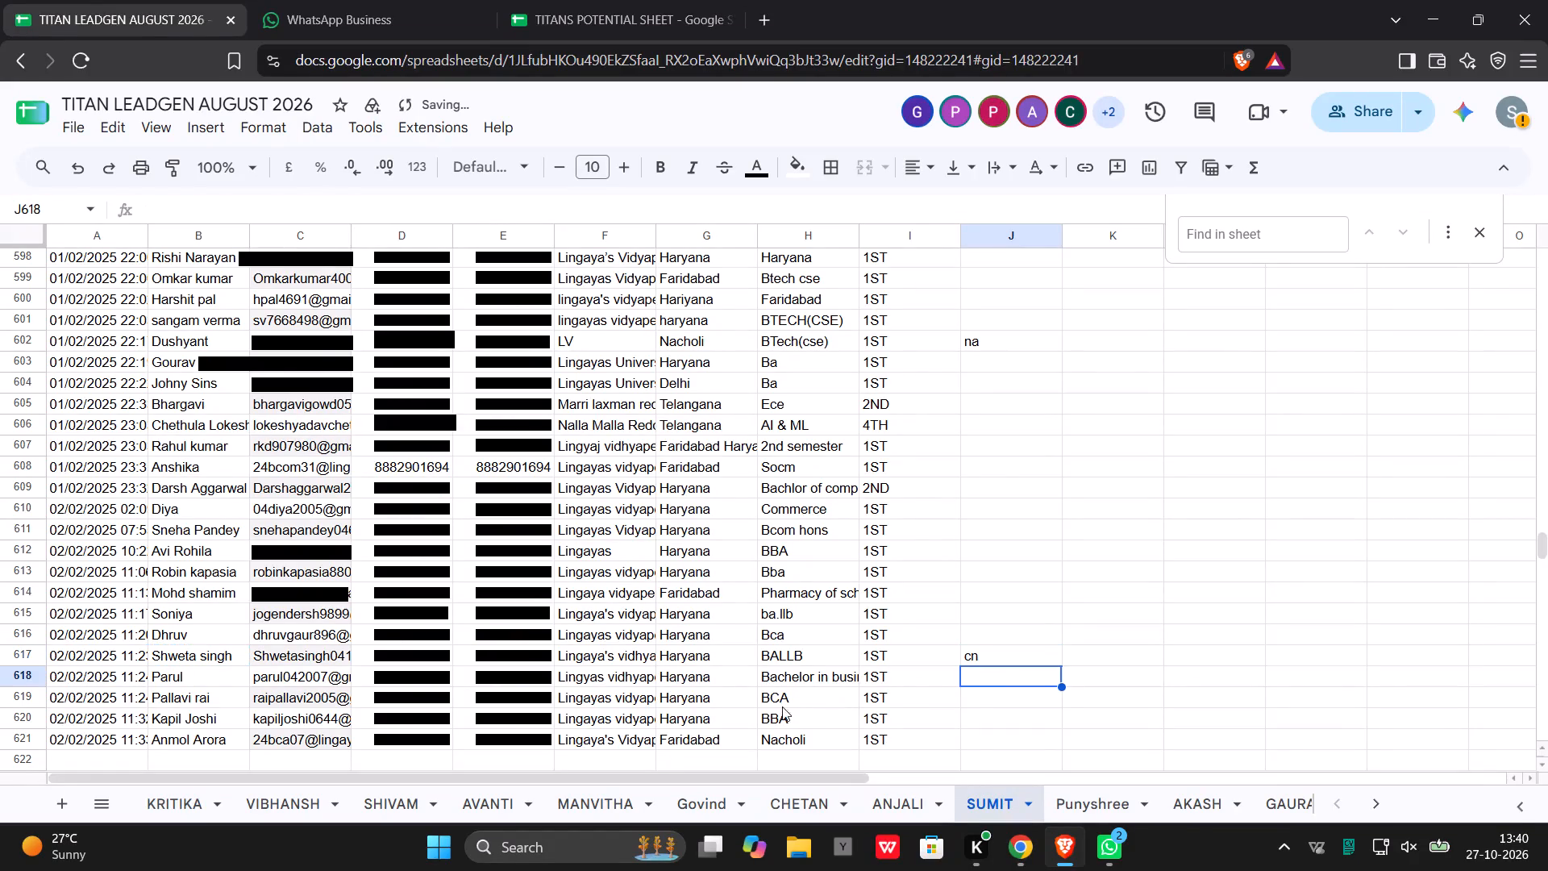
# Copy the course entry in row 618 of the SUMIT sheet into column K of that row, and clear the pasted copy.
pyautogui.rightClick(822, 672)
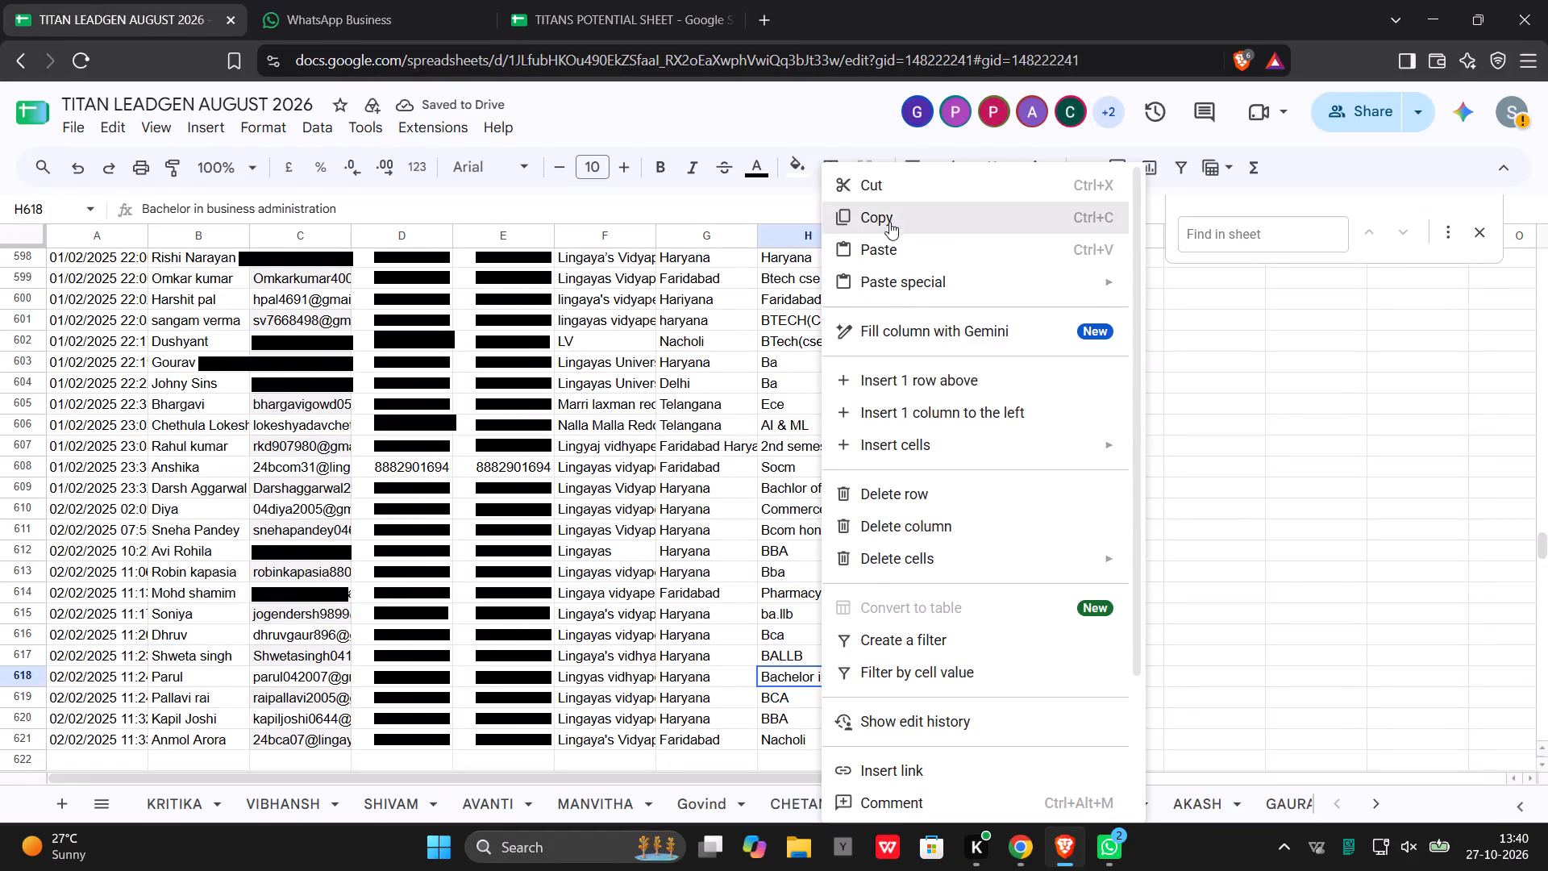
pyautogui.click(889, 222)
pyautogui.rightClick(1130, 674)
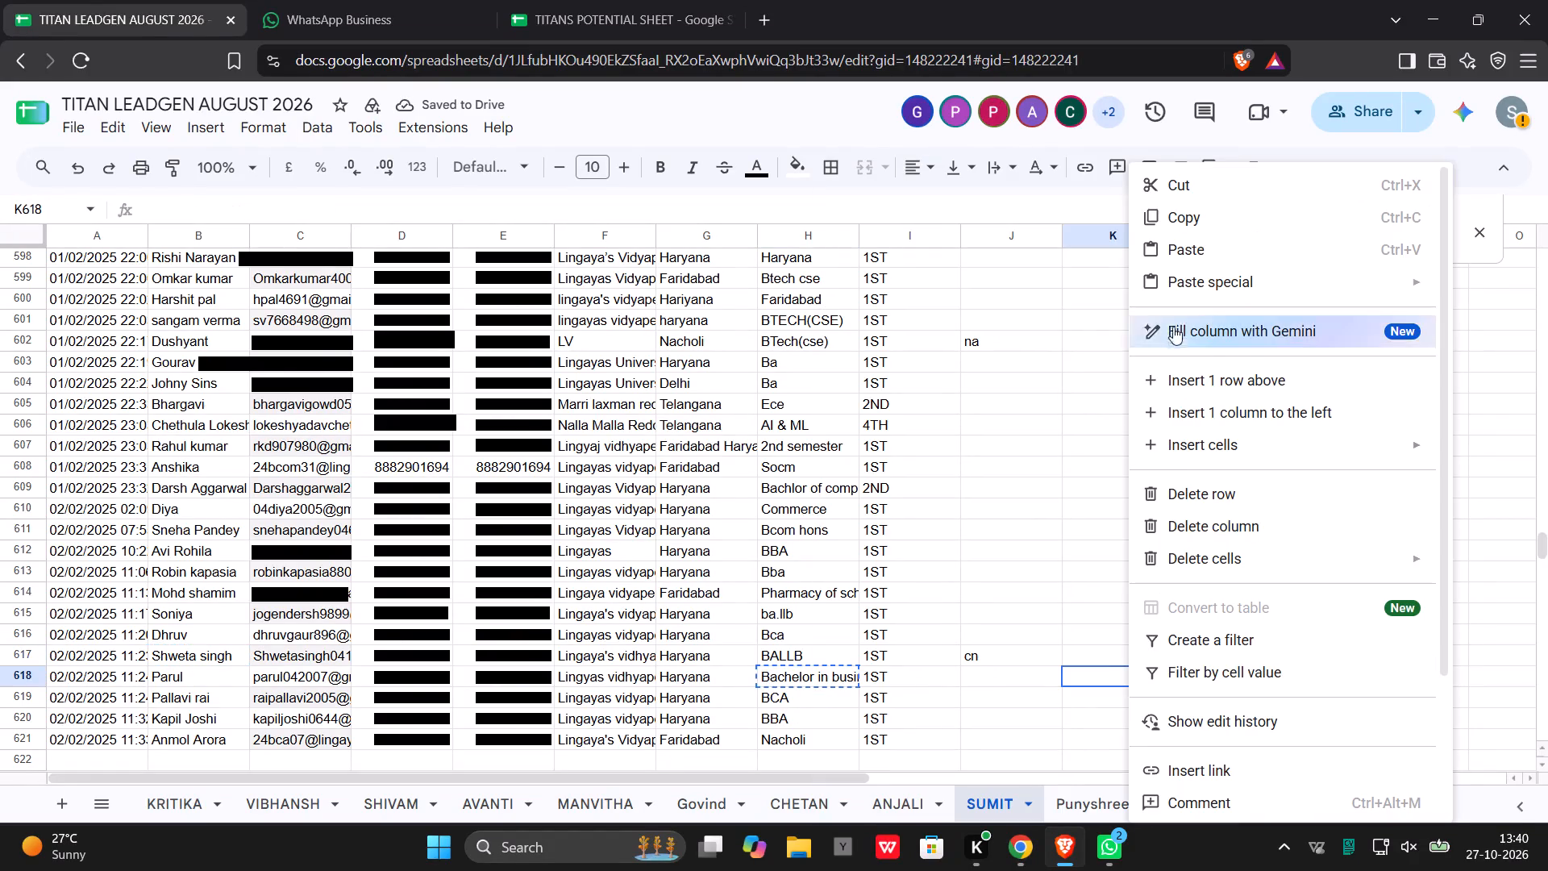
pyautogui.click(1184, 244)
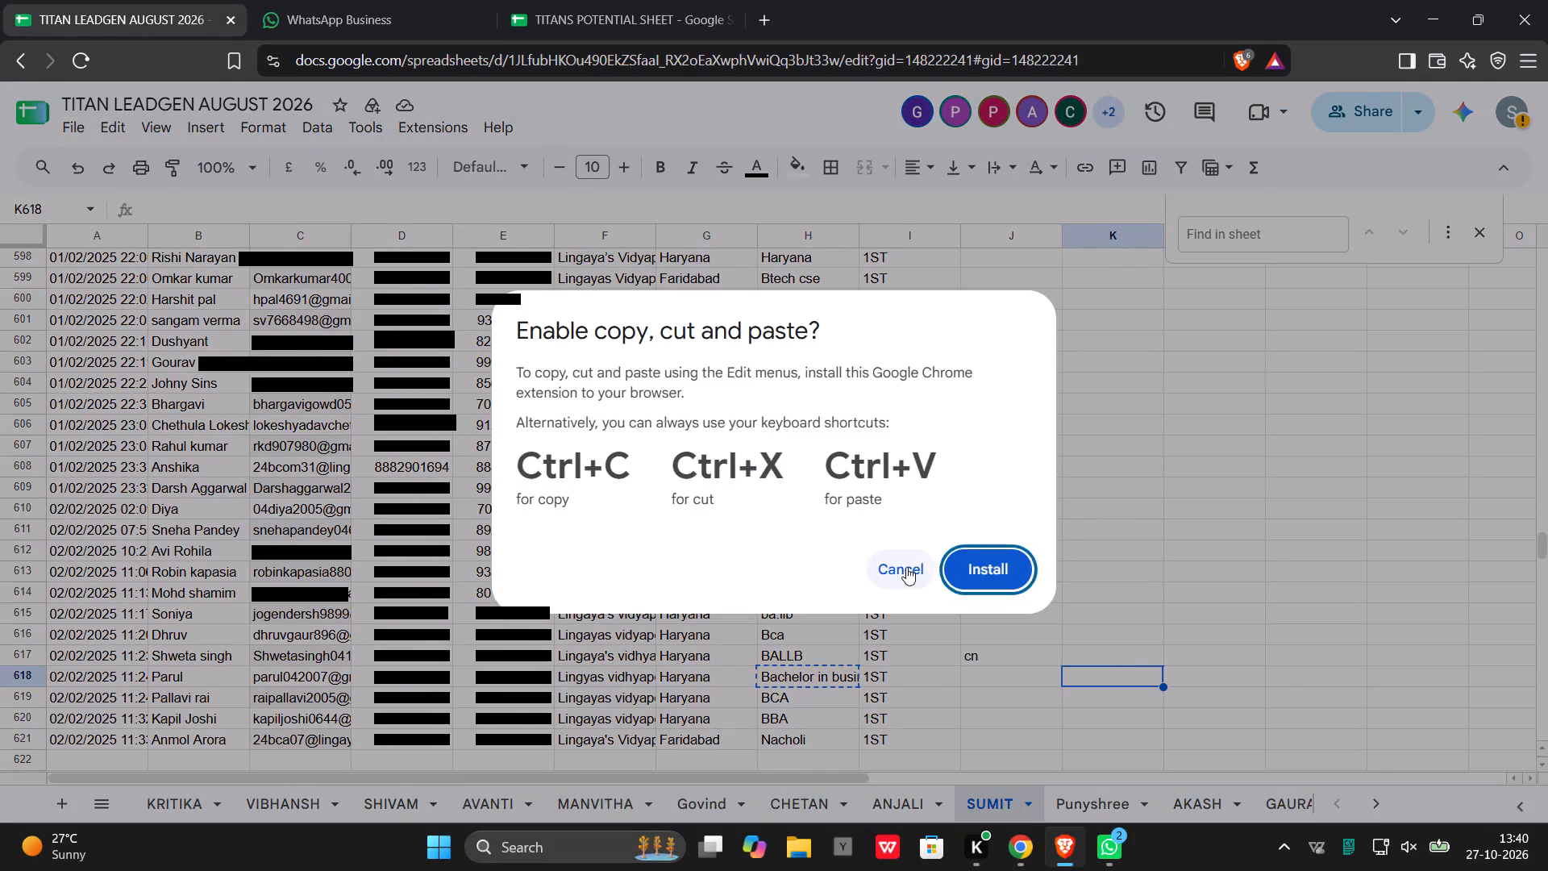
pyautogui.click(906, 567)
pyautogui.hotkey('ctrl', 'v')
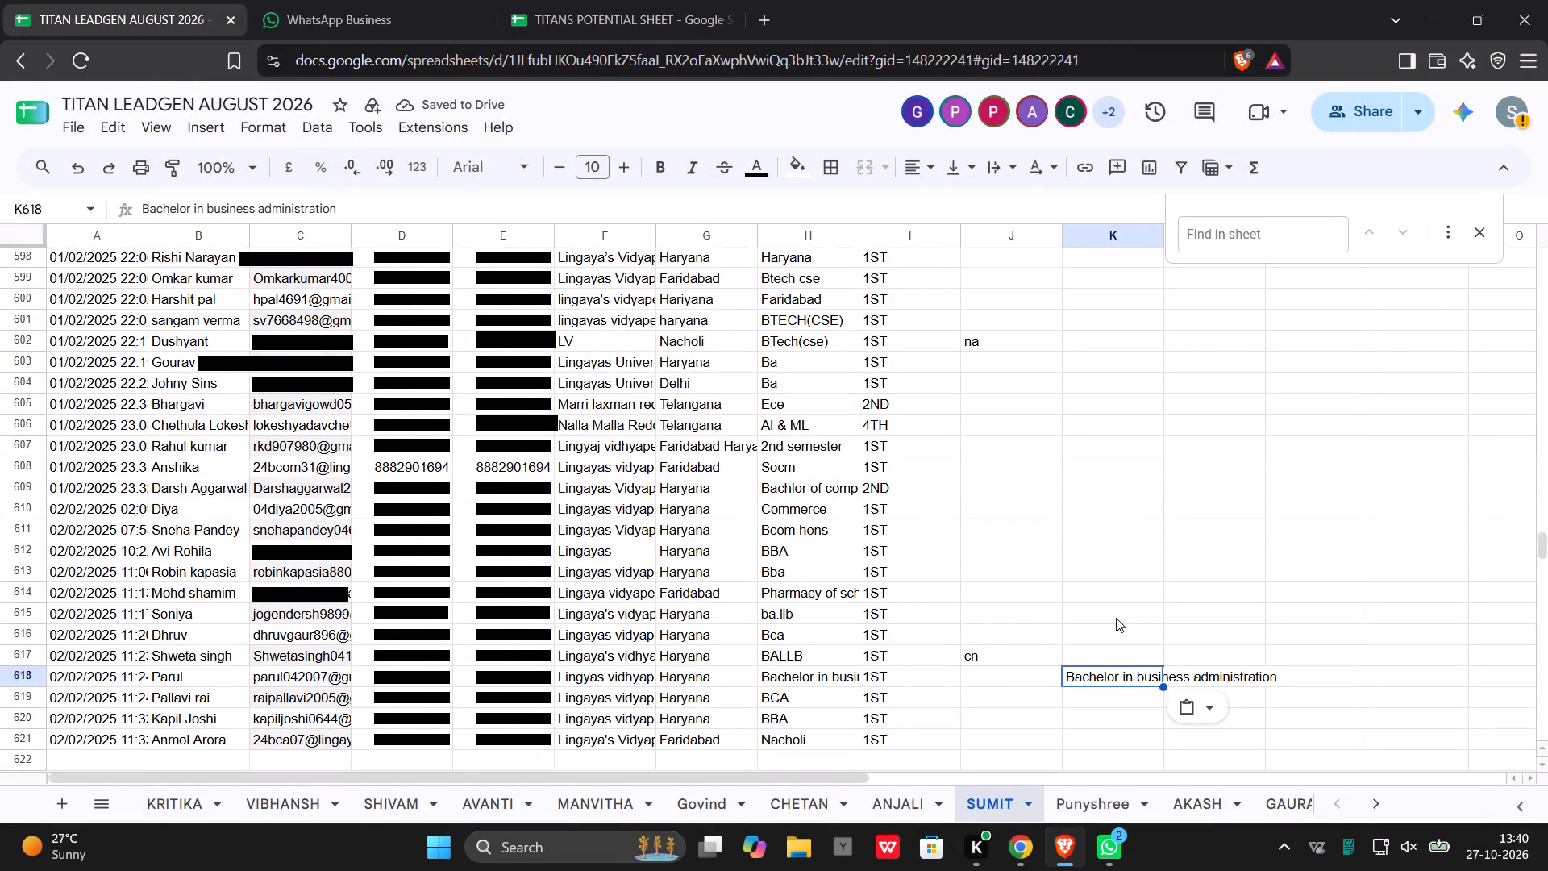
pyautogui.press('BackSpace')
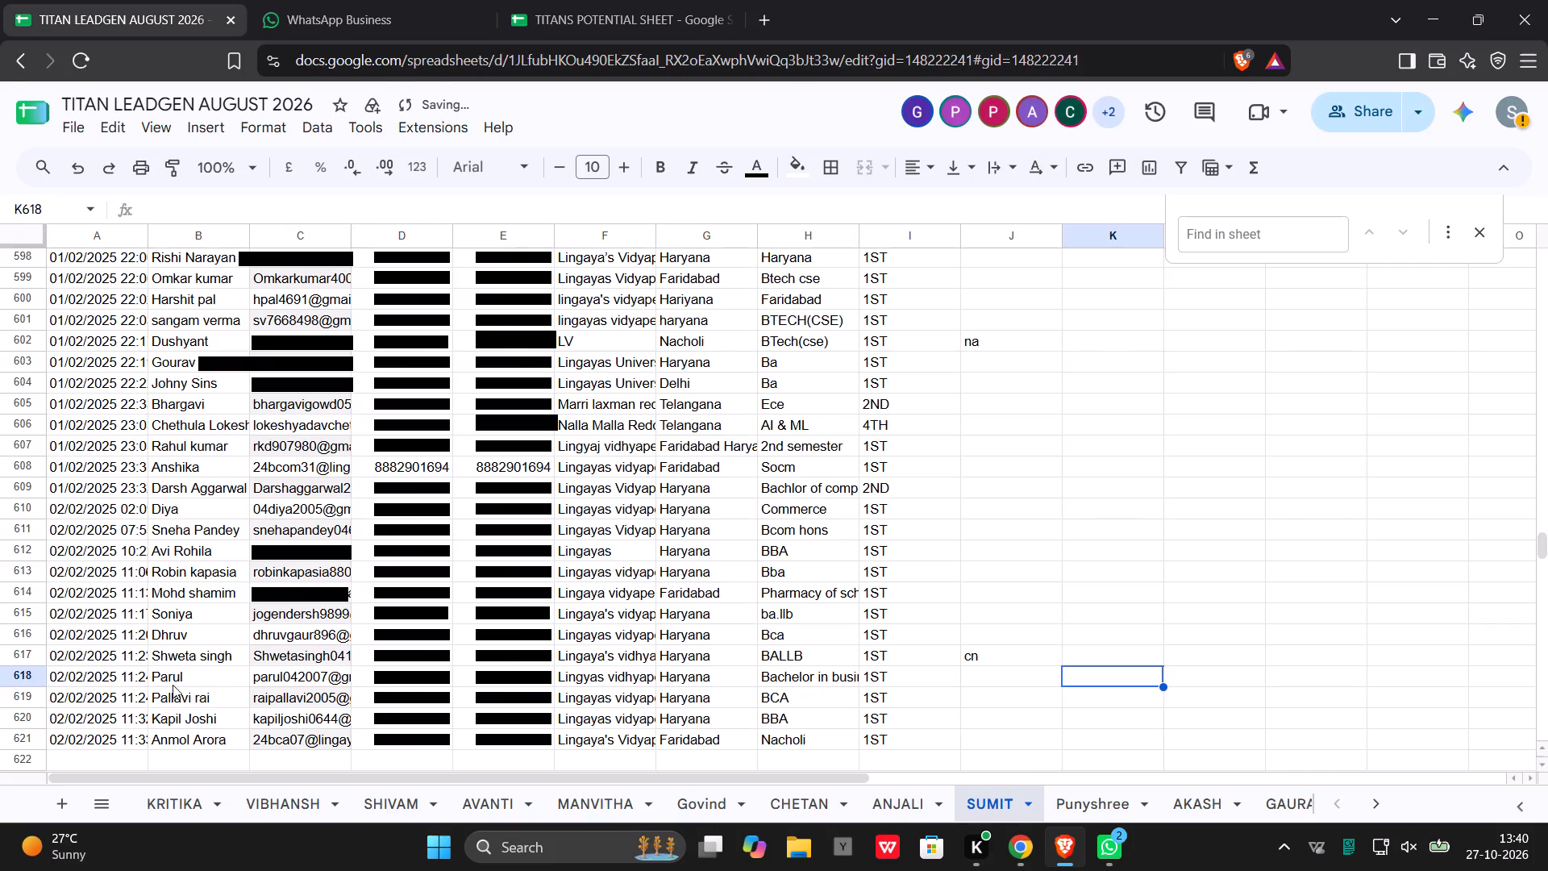
# Copy the phone number in column D of row 618 in the SUMIT sheet.
pyautogui.rightClick(398, 672)
pyautogui.click(464, 214)
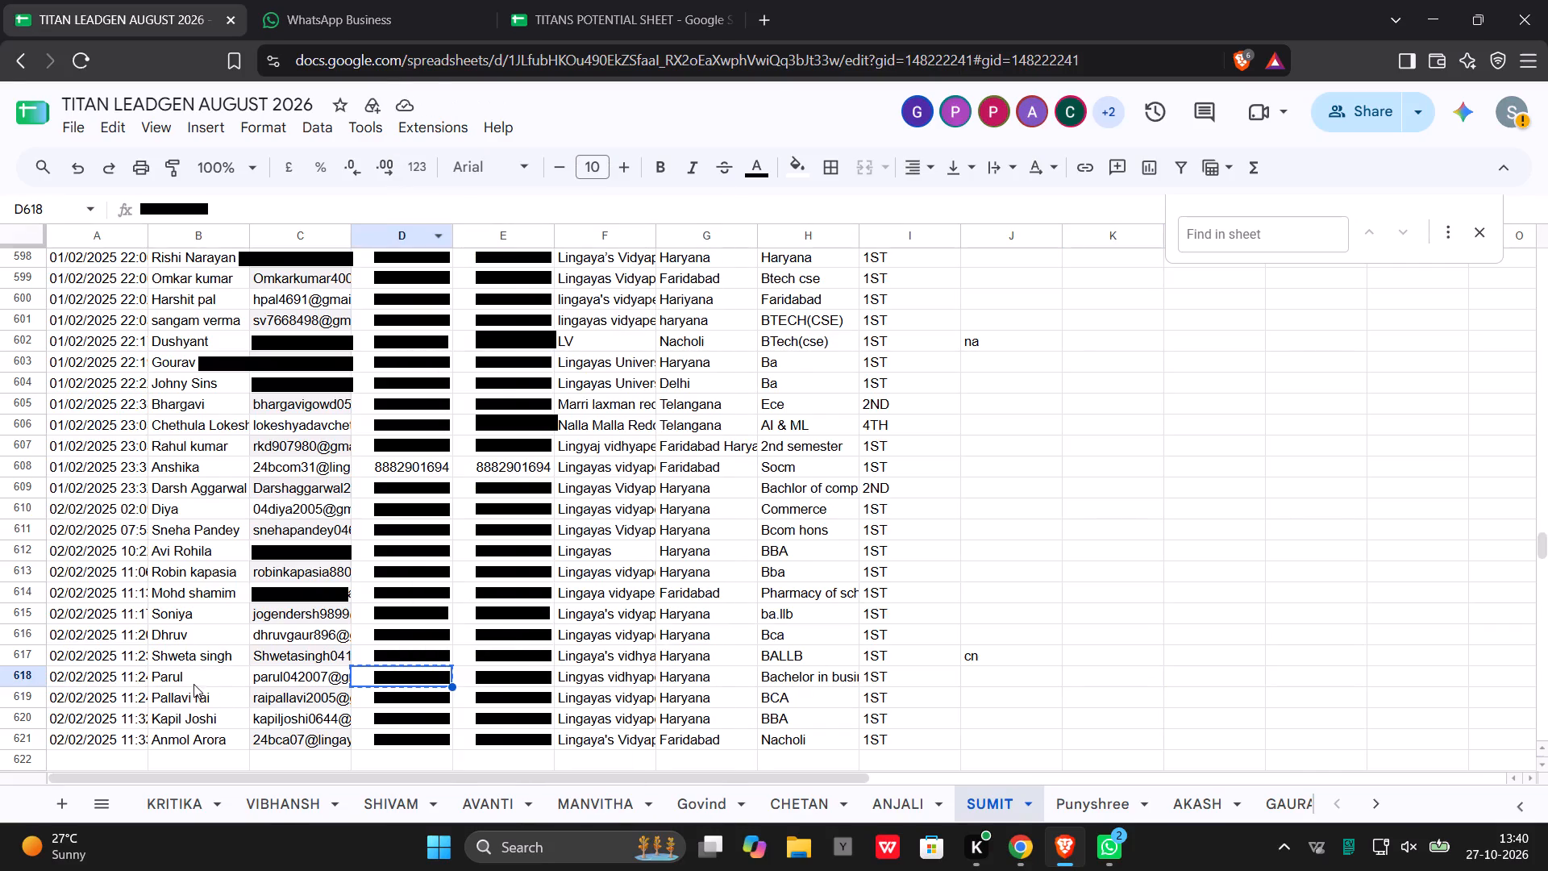
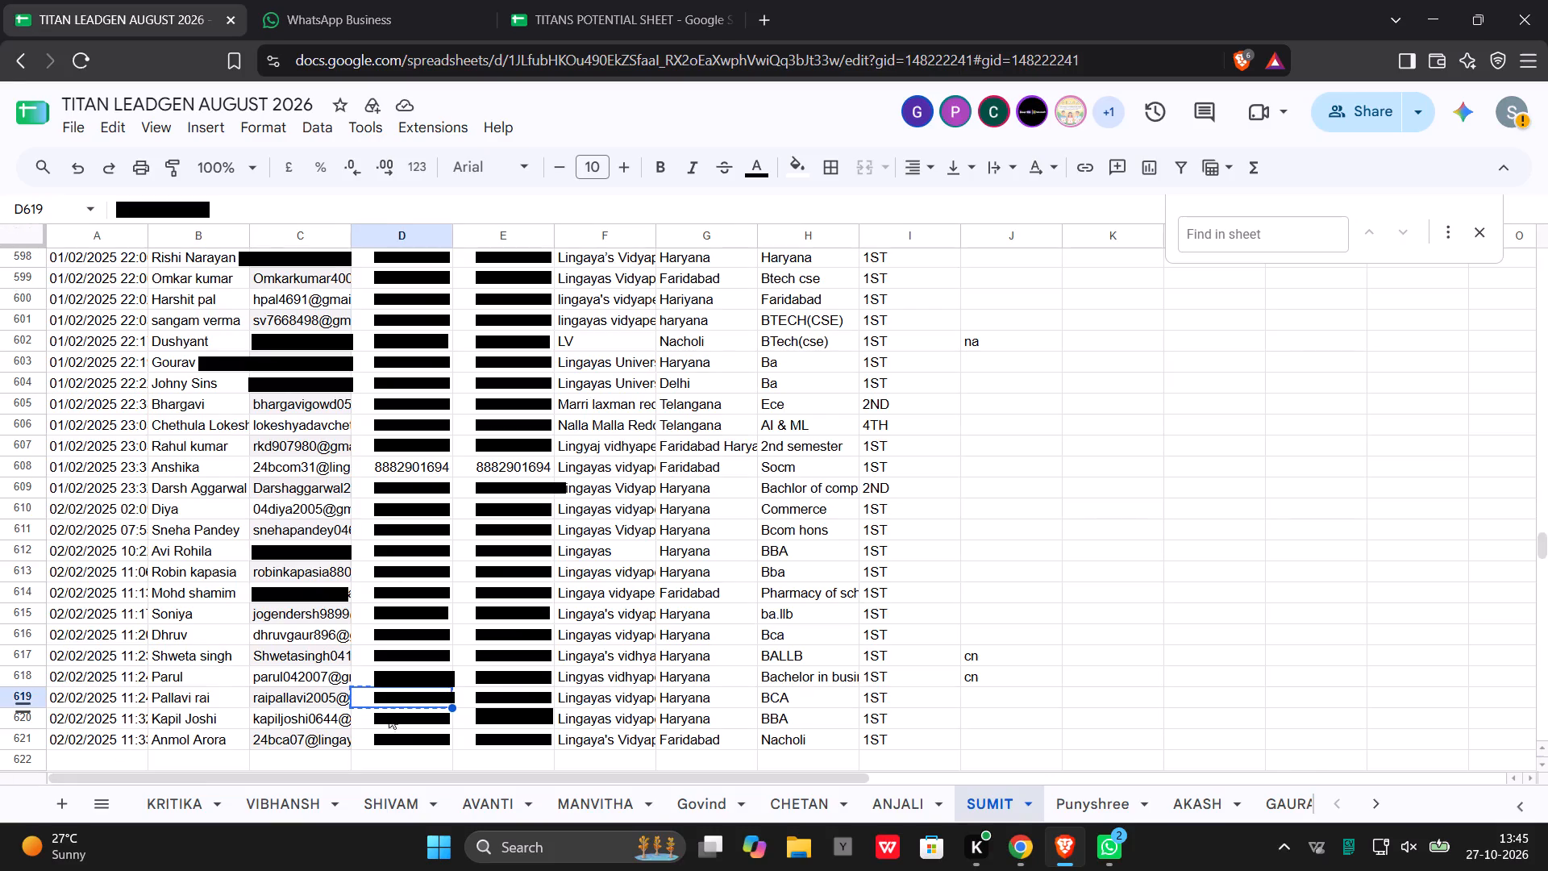
# Copy the phone number in column D of row 619 in the SUMIT sheet.
pyautogui.rightClick(425, 698)
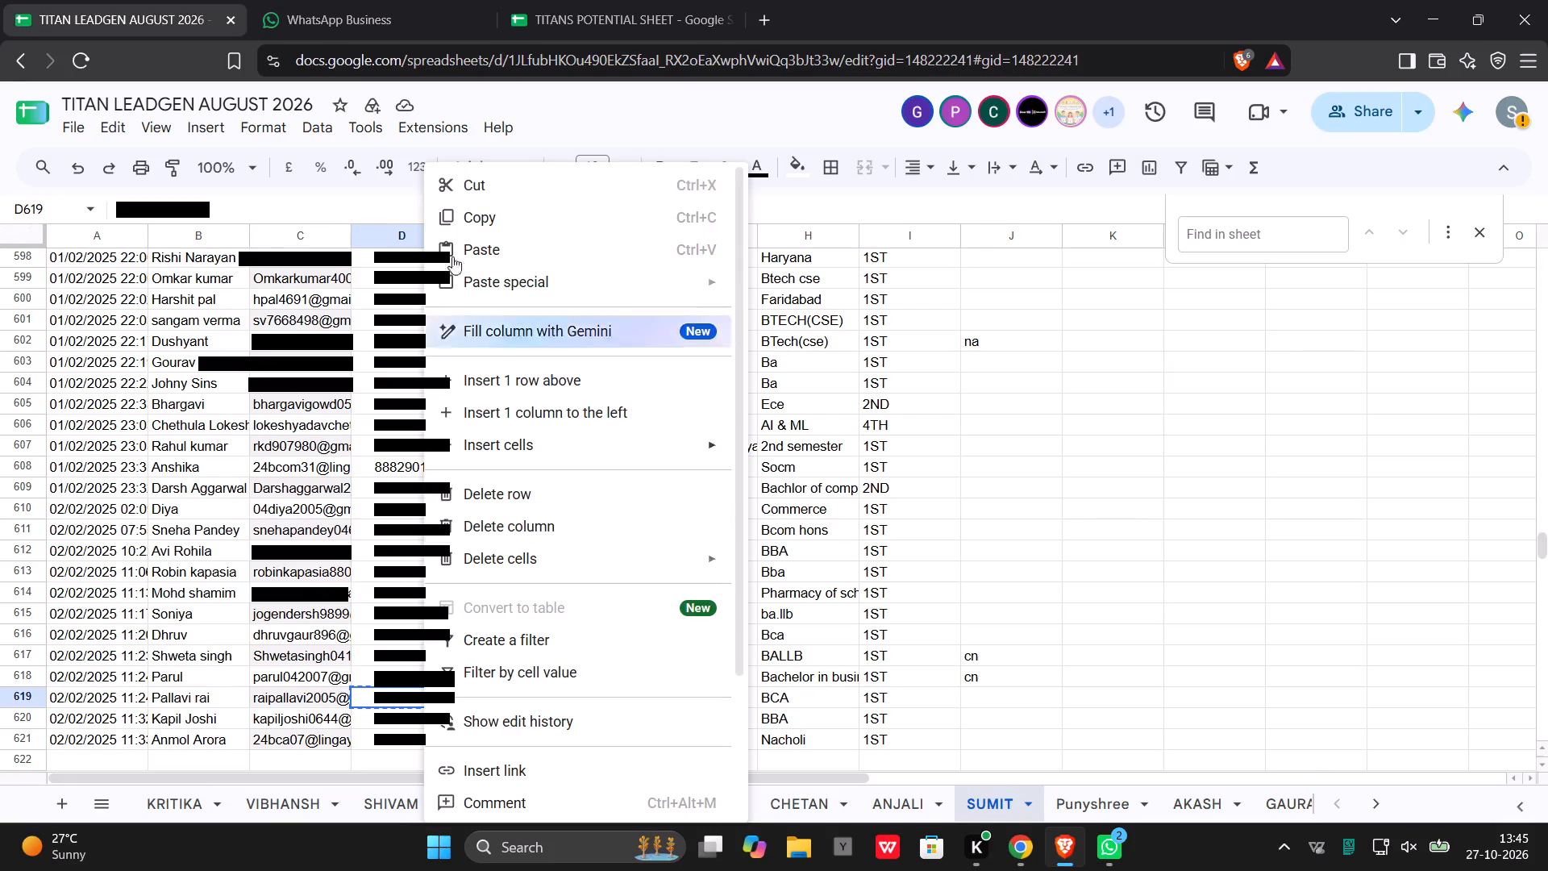
pyautogui.click(476, 213)
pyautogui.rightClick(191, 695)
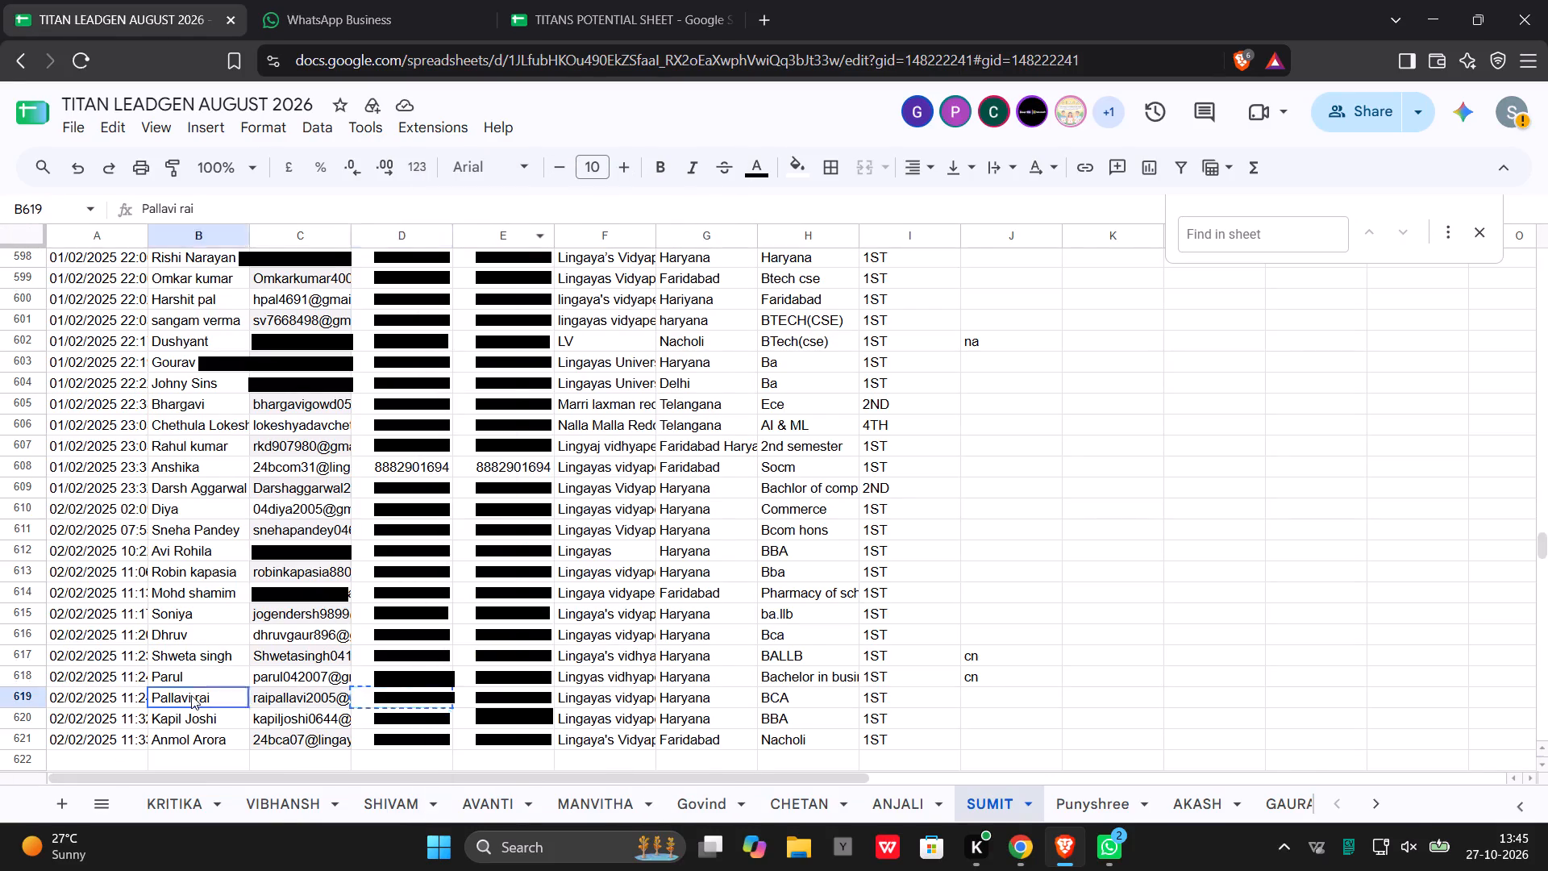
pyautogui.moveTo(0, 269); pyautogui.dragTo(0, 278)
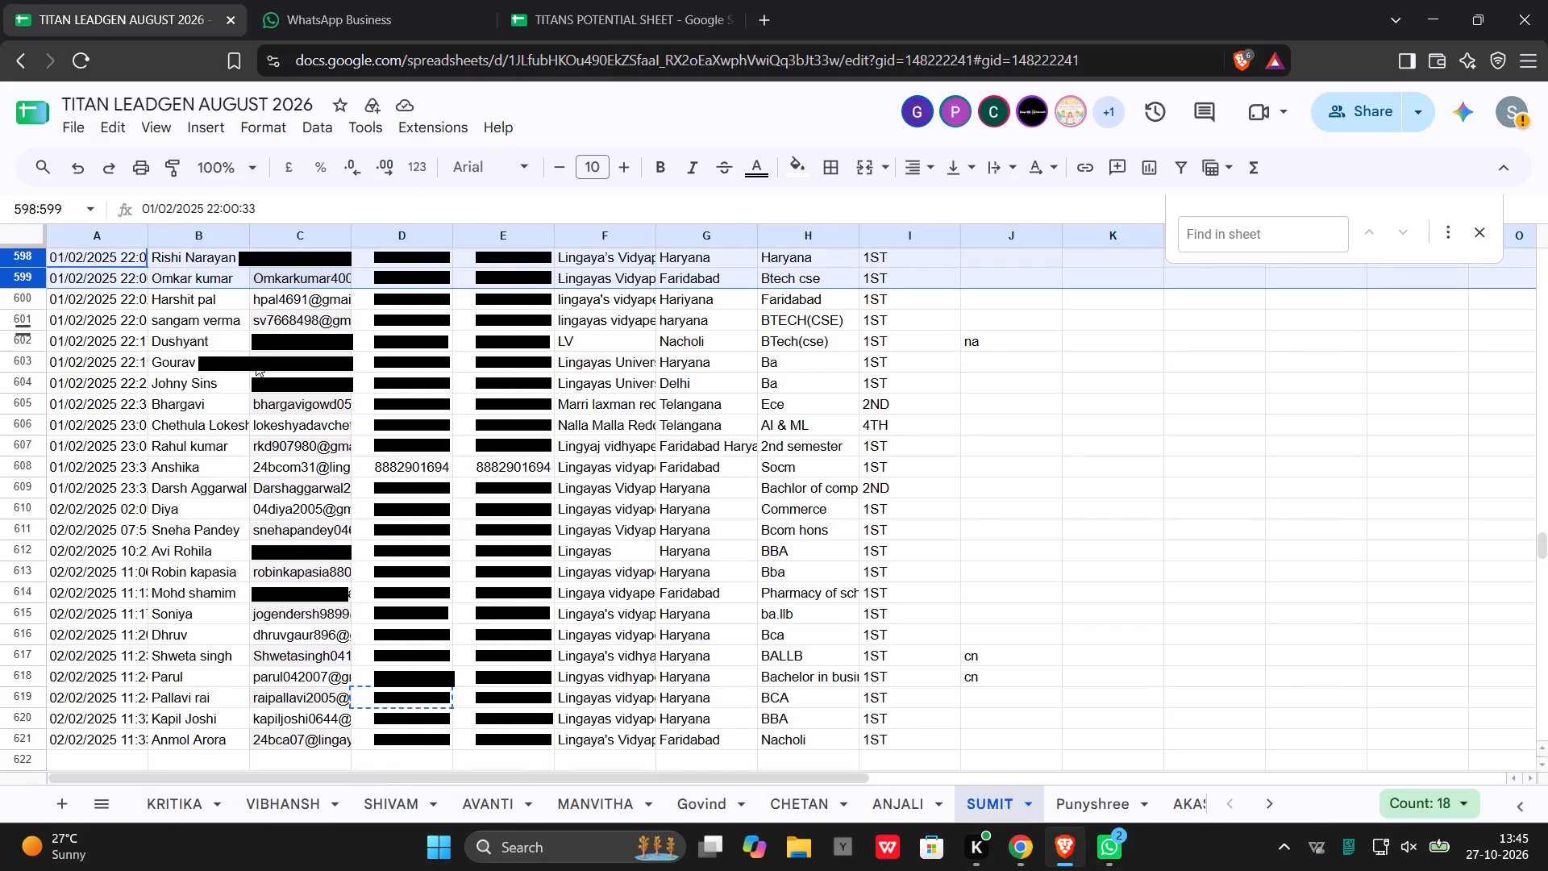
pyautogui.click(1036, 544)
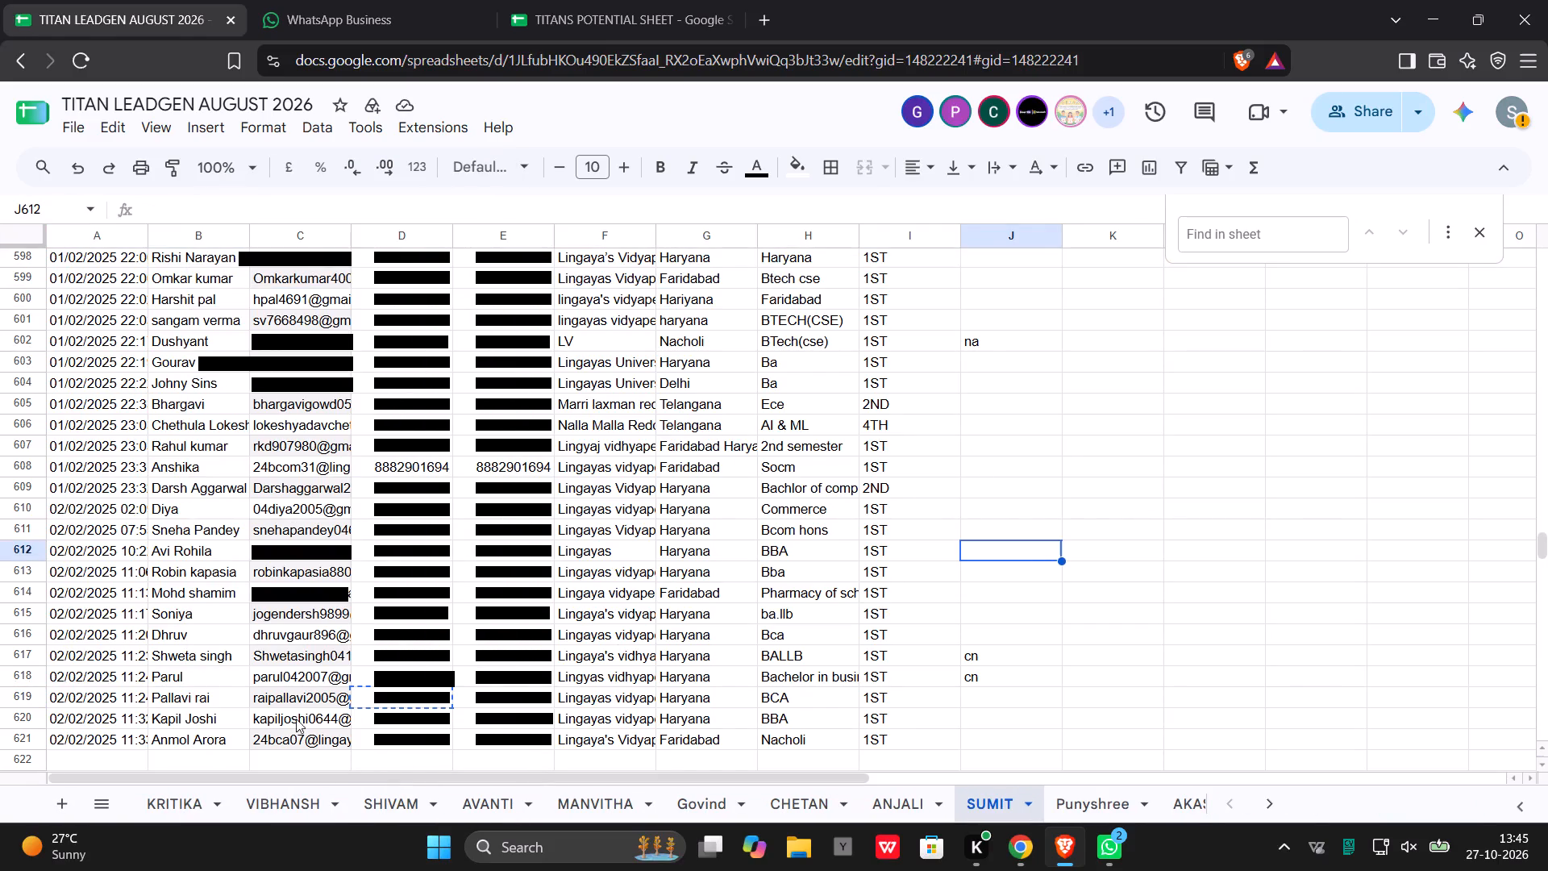
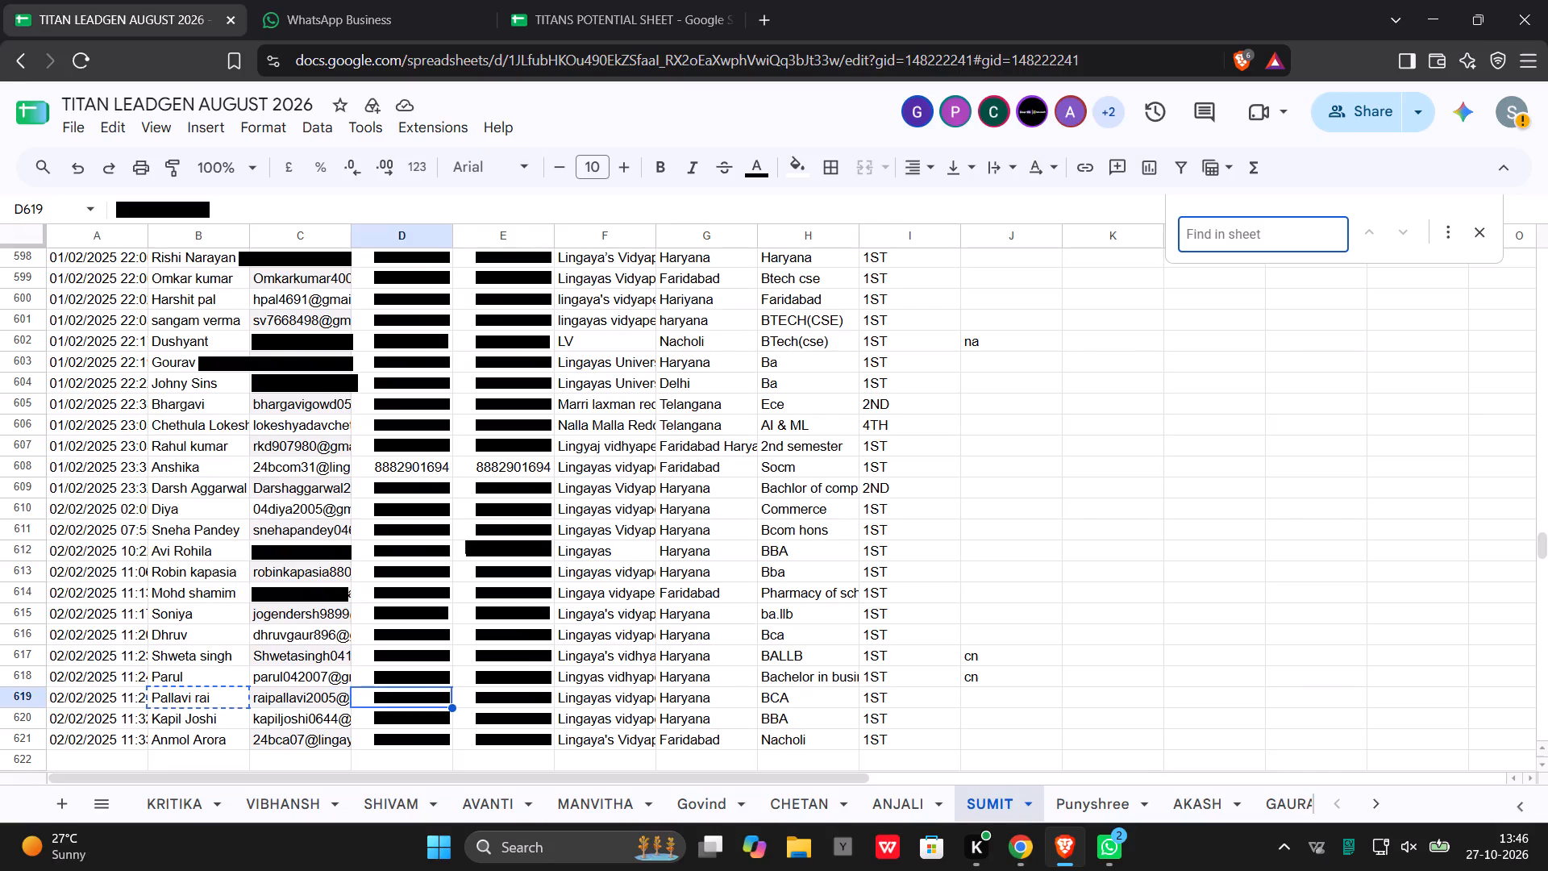
# Search the SUMIT sheet for a lead's row using the first six digits of their phone number.
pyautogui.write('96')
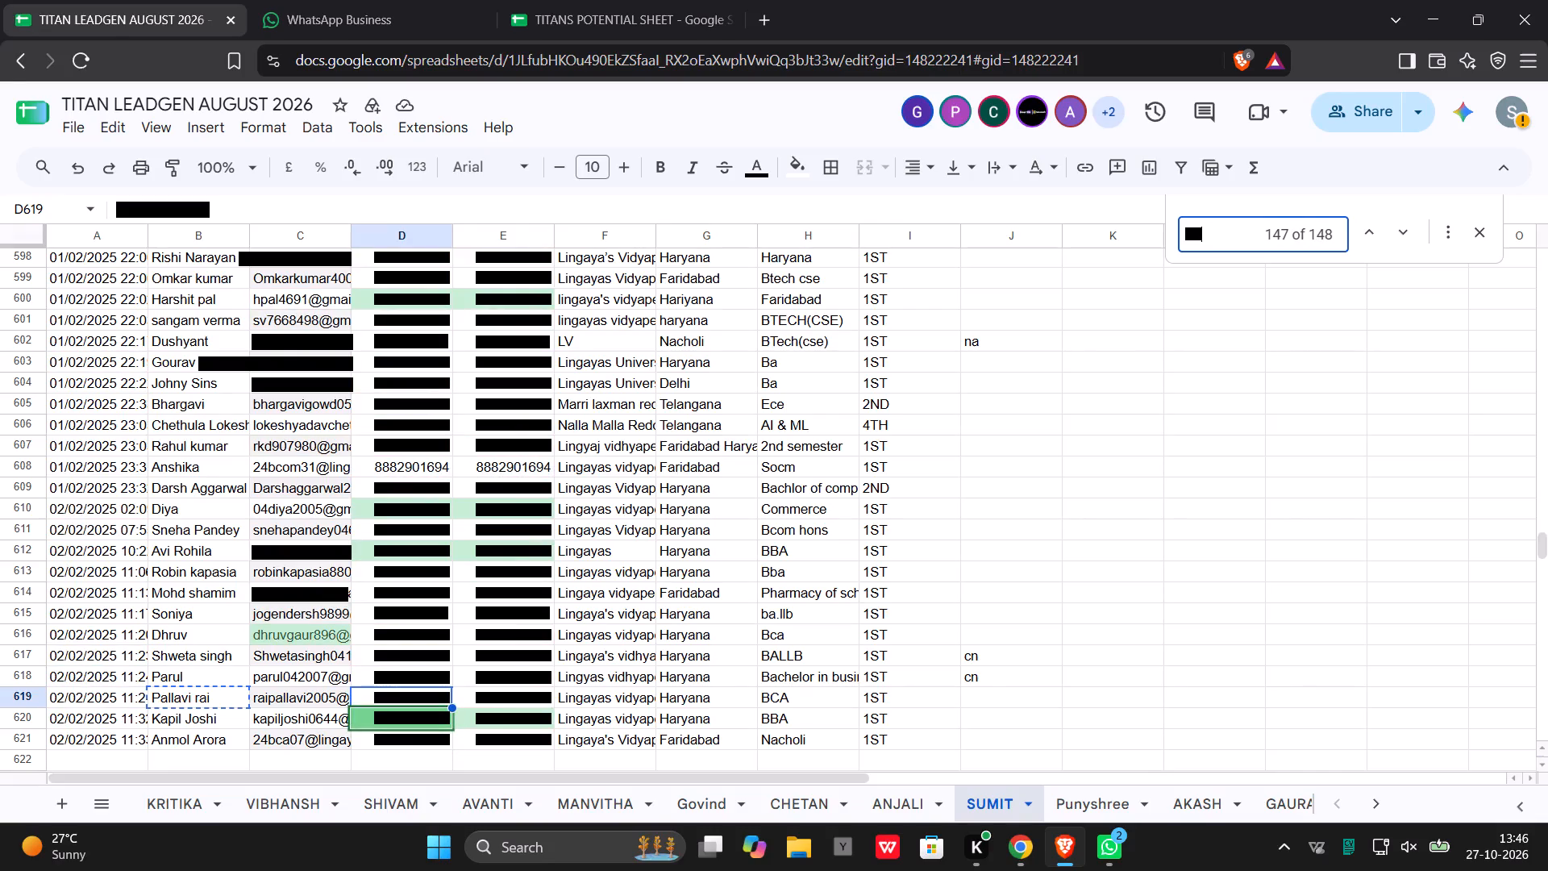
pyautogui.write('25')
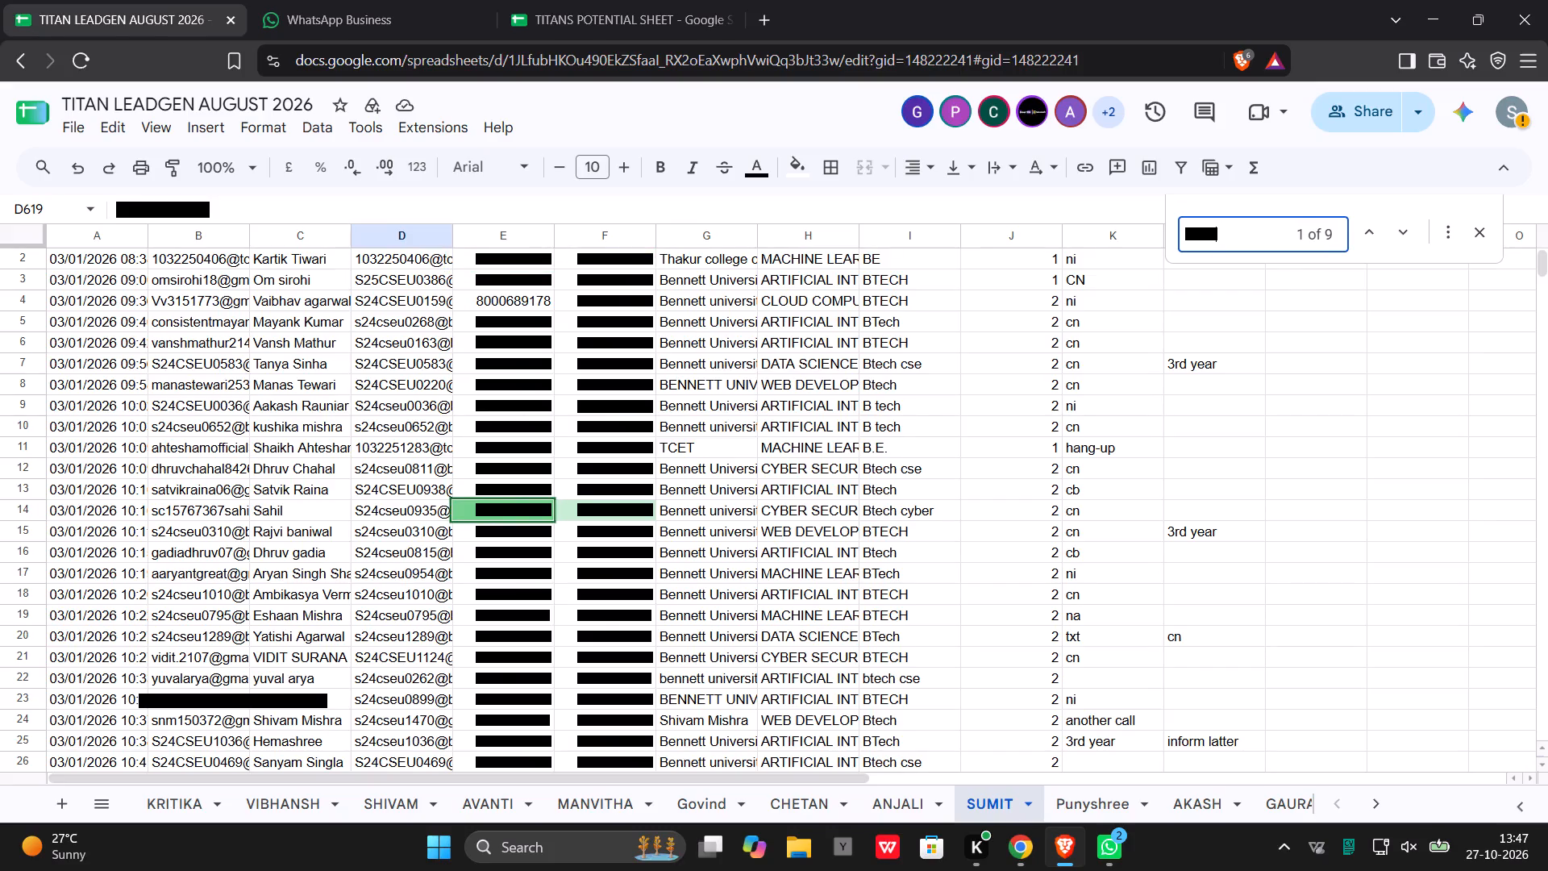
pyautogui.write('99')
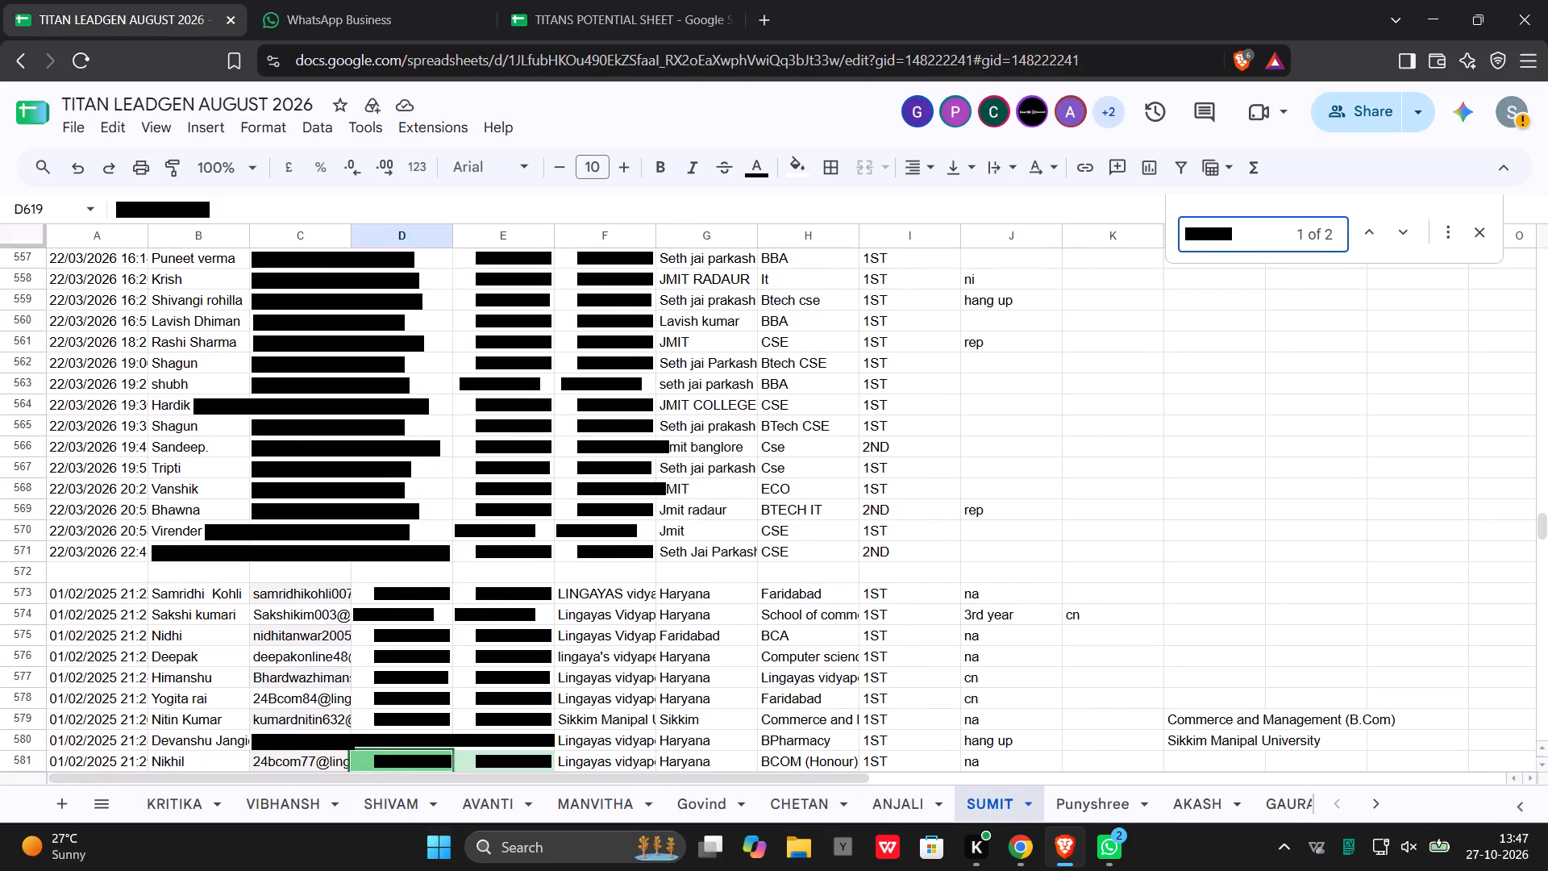
pyautogui.scroll(-1, 397, 492)
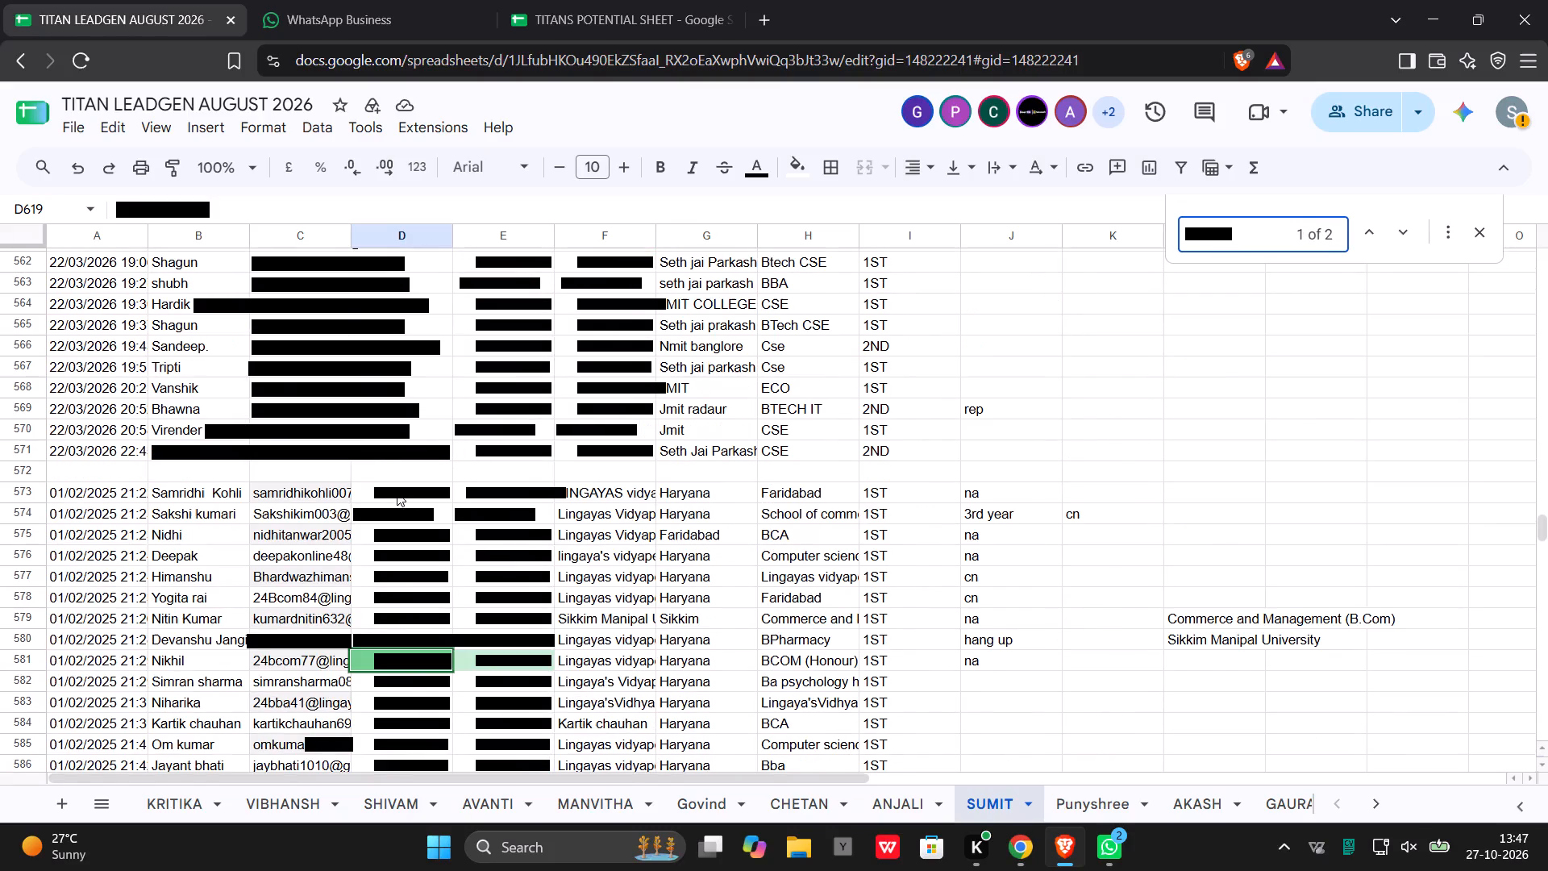
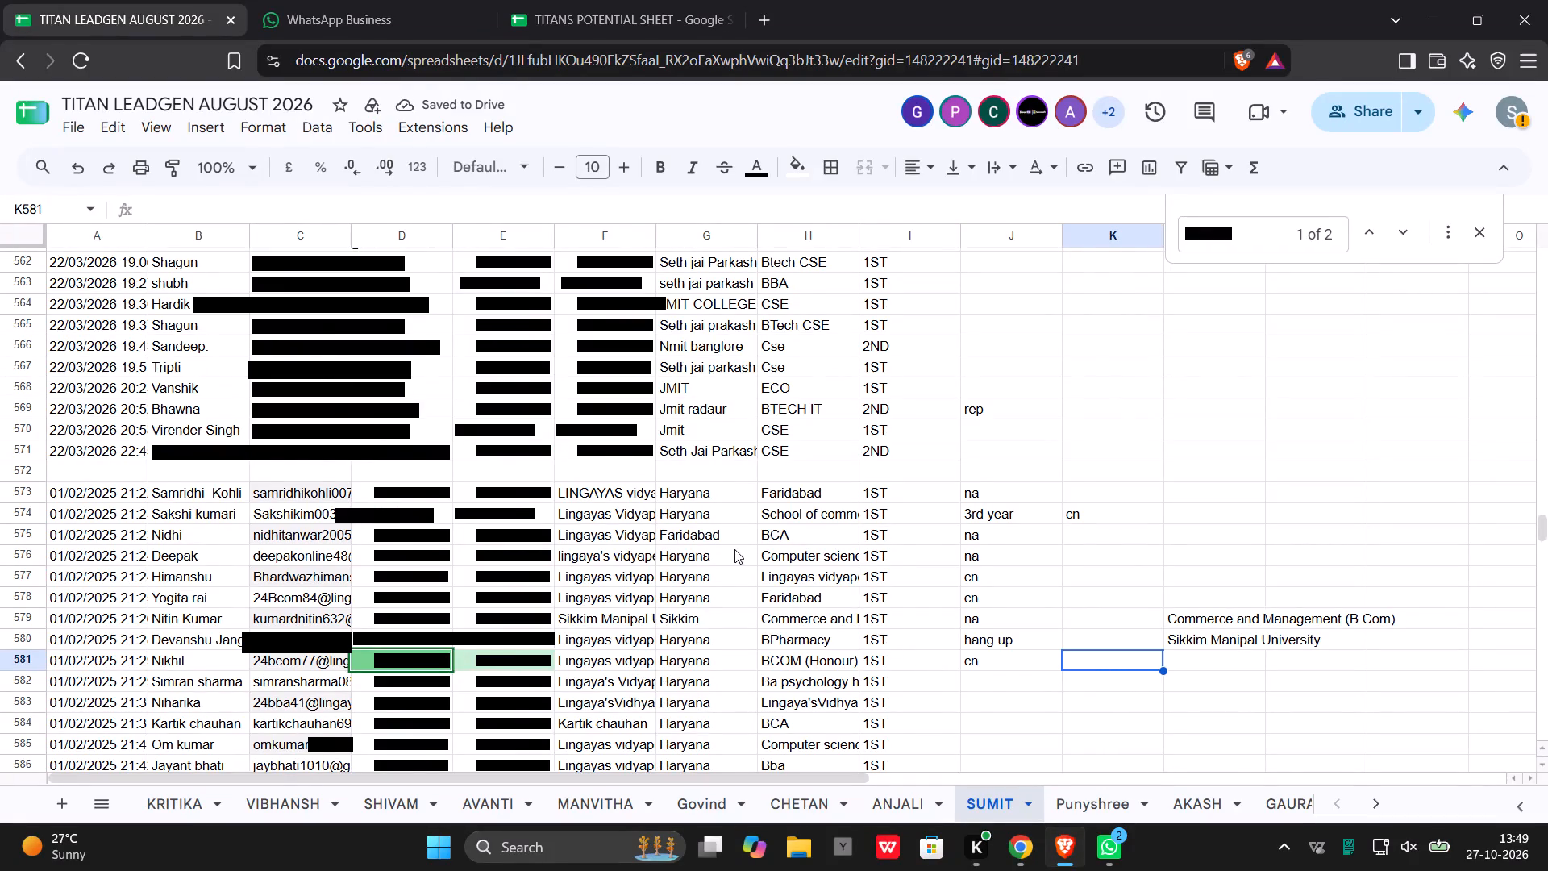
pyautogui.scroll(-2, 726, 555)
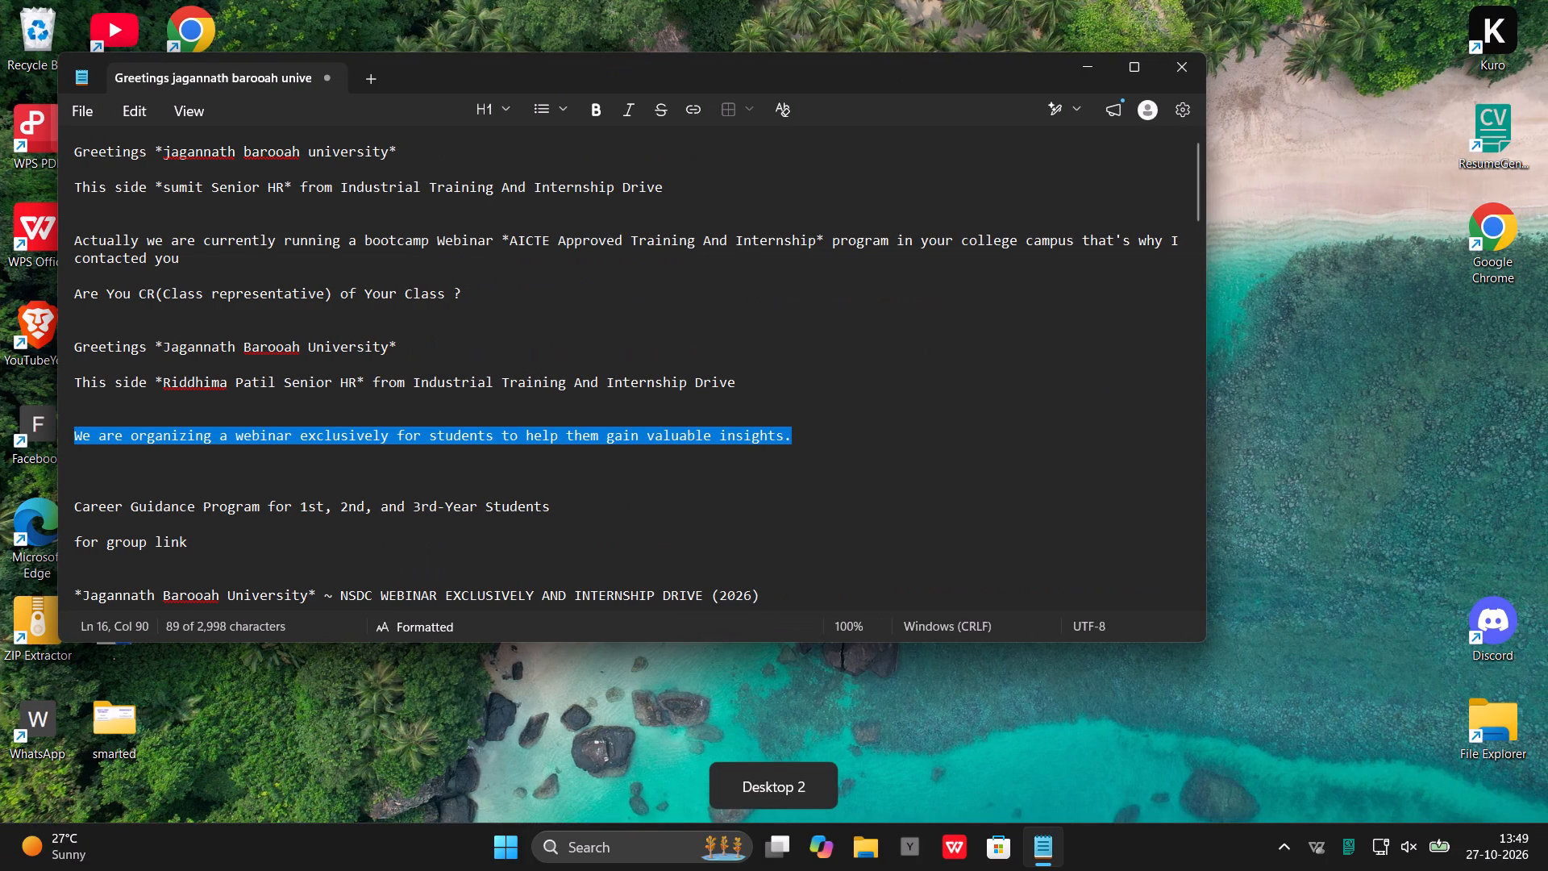
# Select the template message in the notes asking for contacts from different departments and for 1st-year and 2nd year students.
pyautogui.scroll(-10, 537, 472)
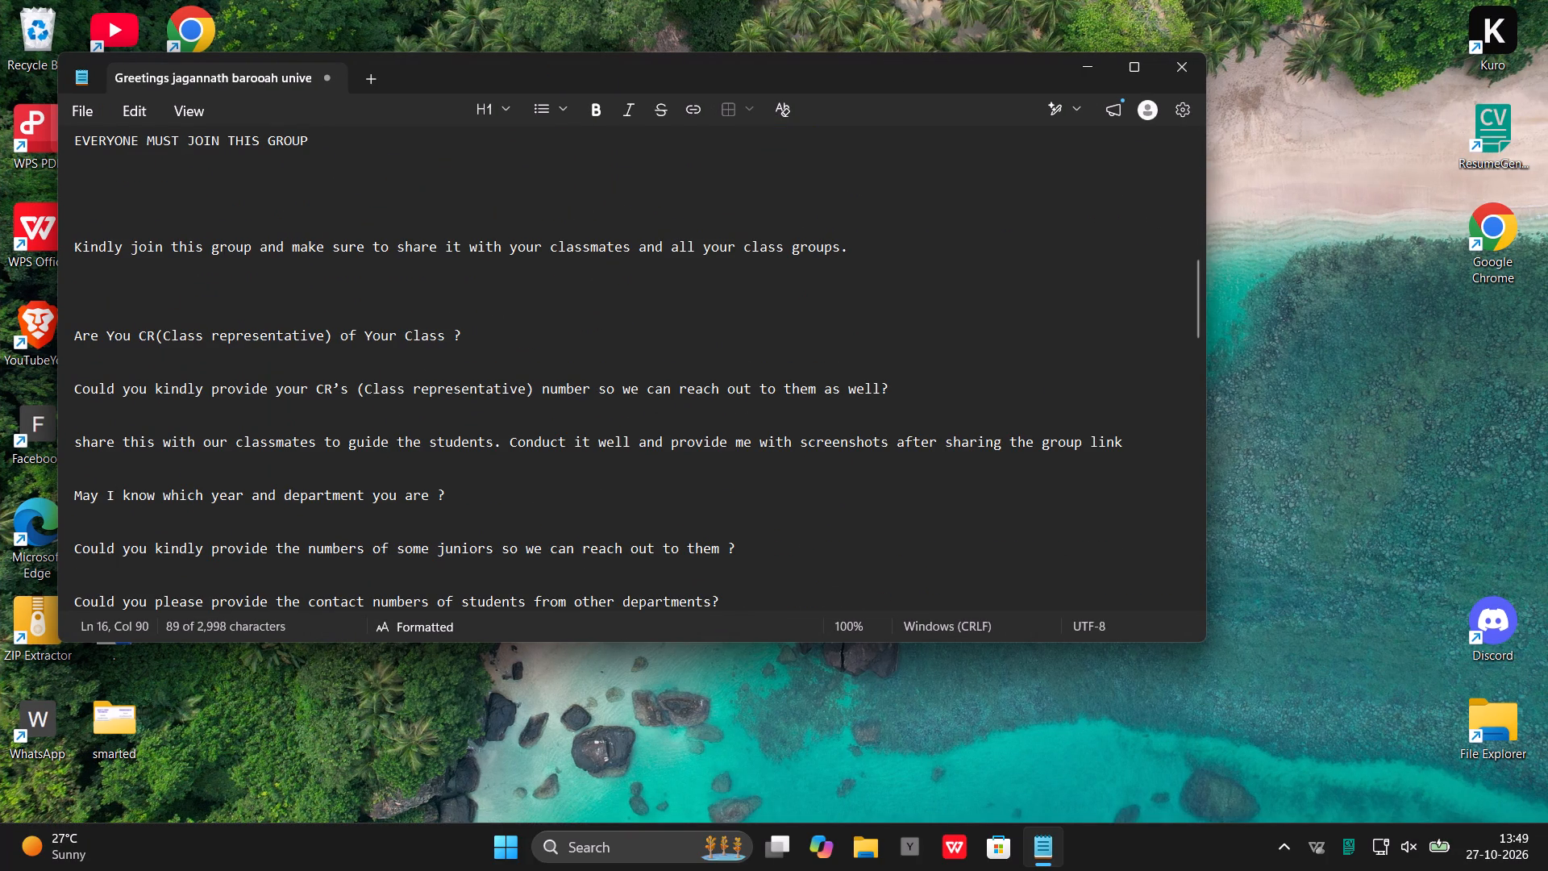
pyautogui.scroll(-4, 647, 504)
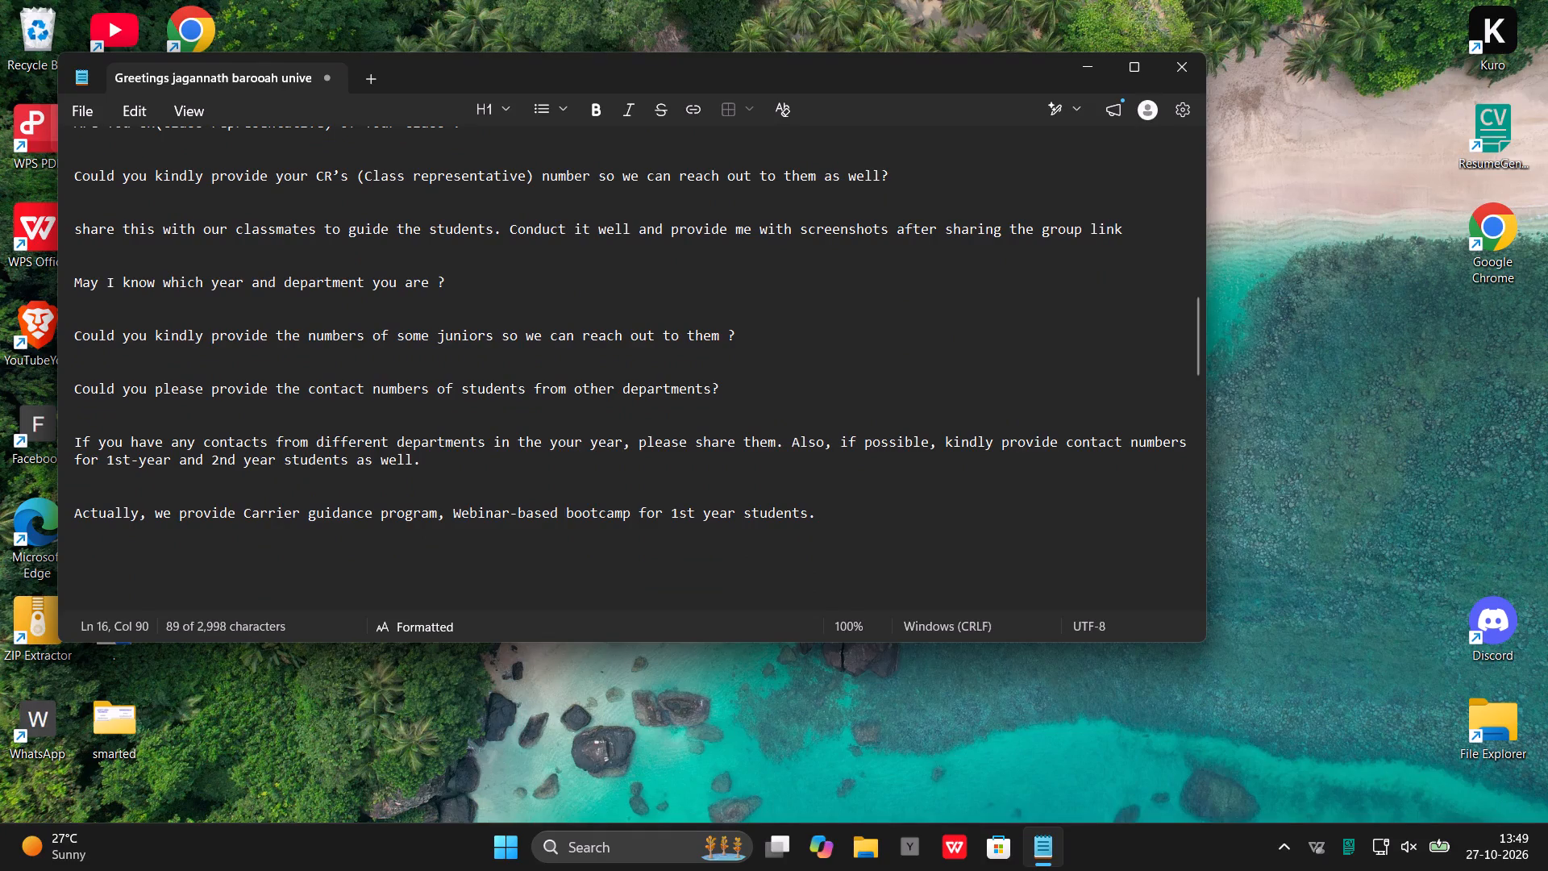
pyautogui.moveTo(442, 465); pyautogui.dragTo(415, 405)
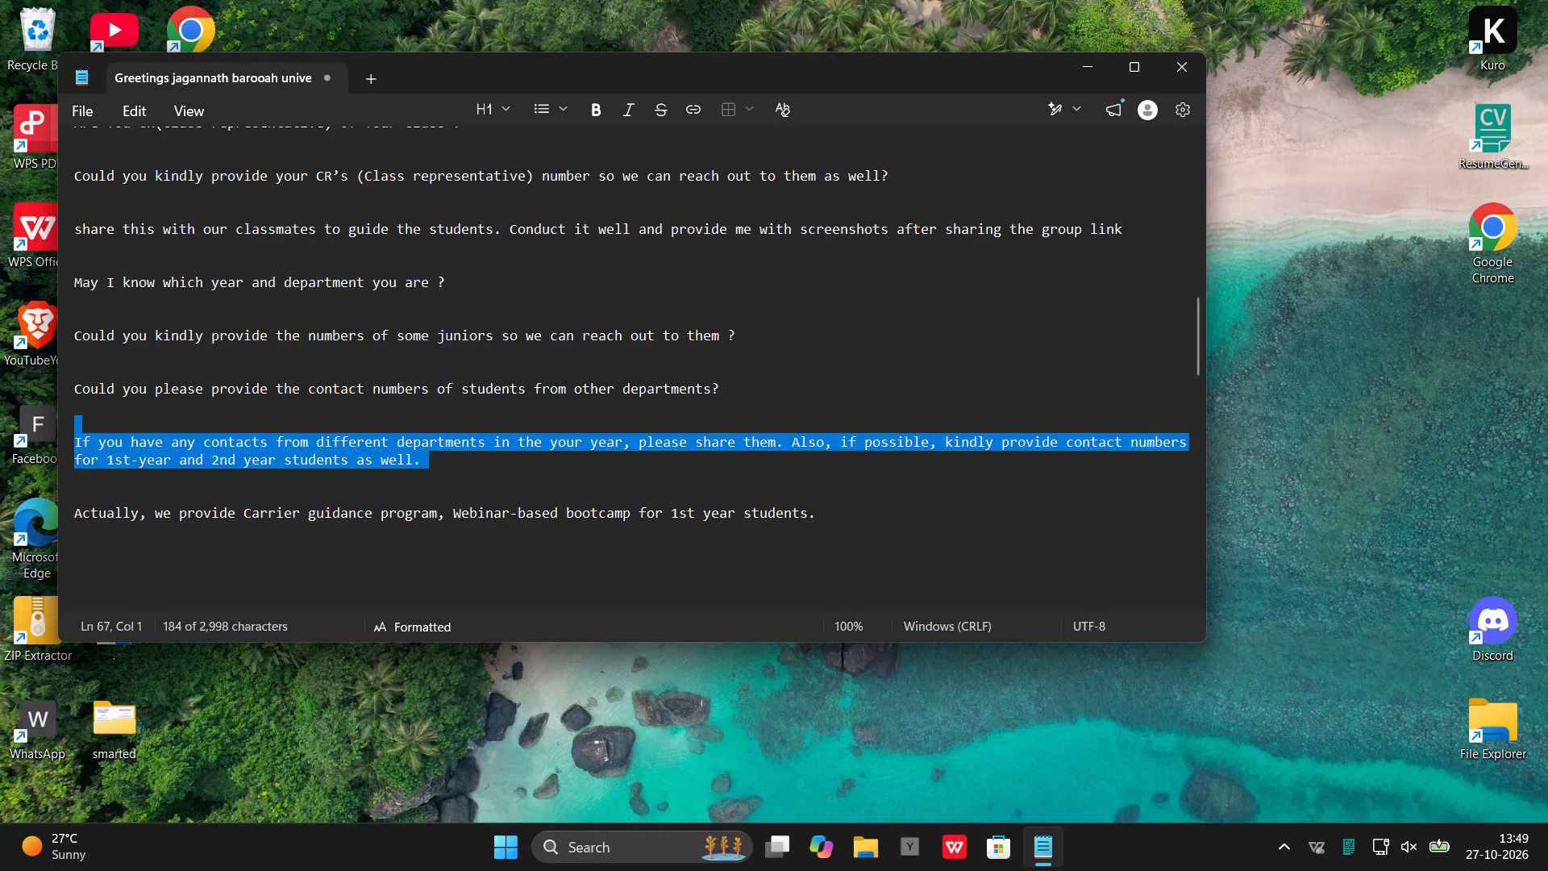
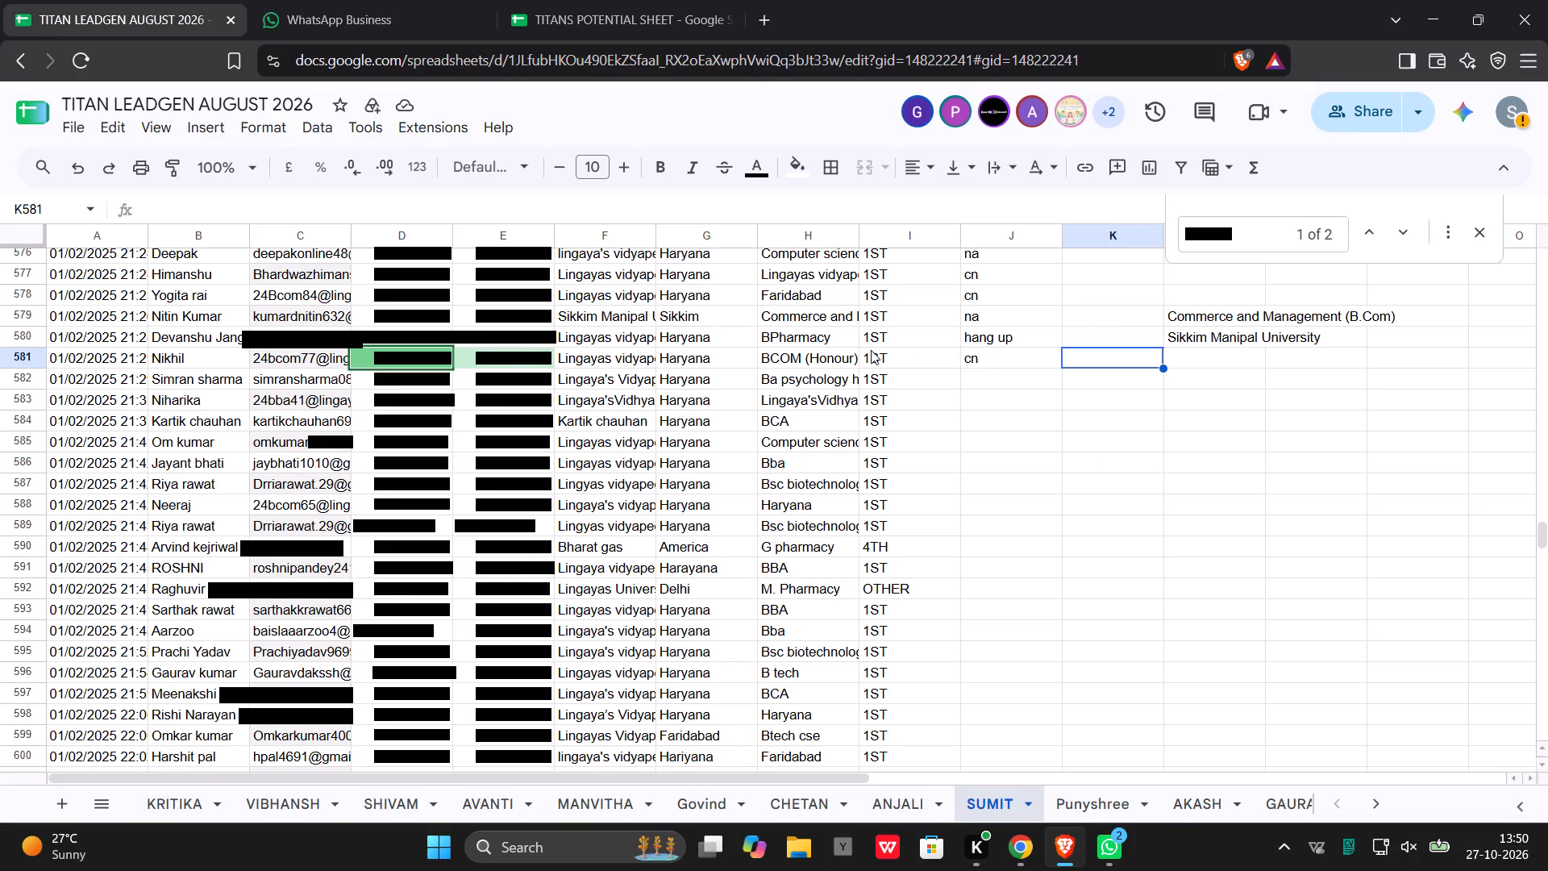
# Clear the phone digits from the SUMIT sheet's search field.
pyautogui.press('BackSpace')
pyautogui.press('BackSpace')
pyautogui.press('BackSpace')
pyautogui.click(1264, 232)
pyautogui.press('BackSpace')
pyautogui.press('BackSpace')
pyautogui.press('BackSpace')
pyautogui.press('BackSpace')
pyautogui.press('BackSpace')
pyautogui.press('BackSpace')
pyautogui.press('BackSpace')
pyautogui.press('BackSpace')
pyautogui.press('BackSpace')
pyautogui.press('BackSpace')
pyautogui.press('BackSpace')
pyautogui.press('BackSpace')
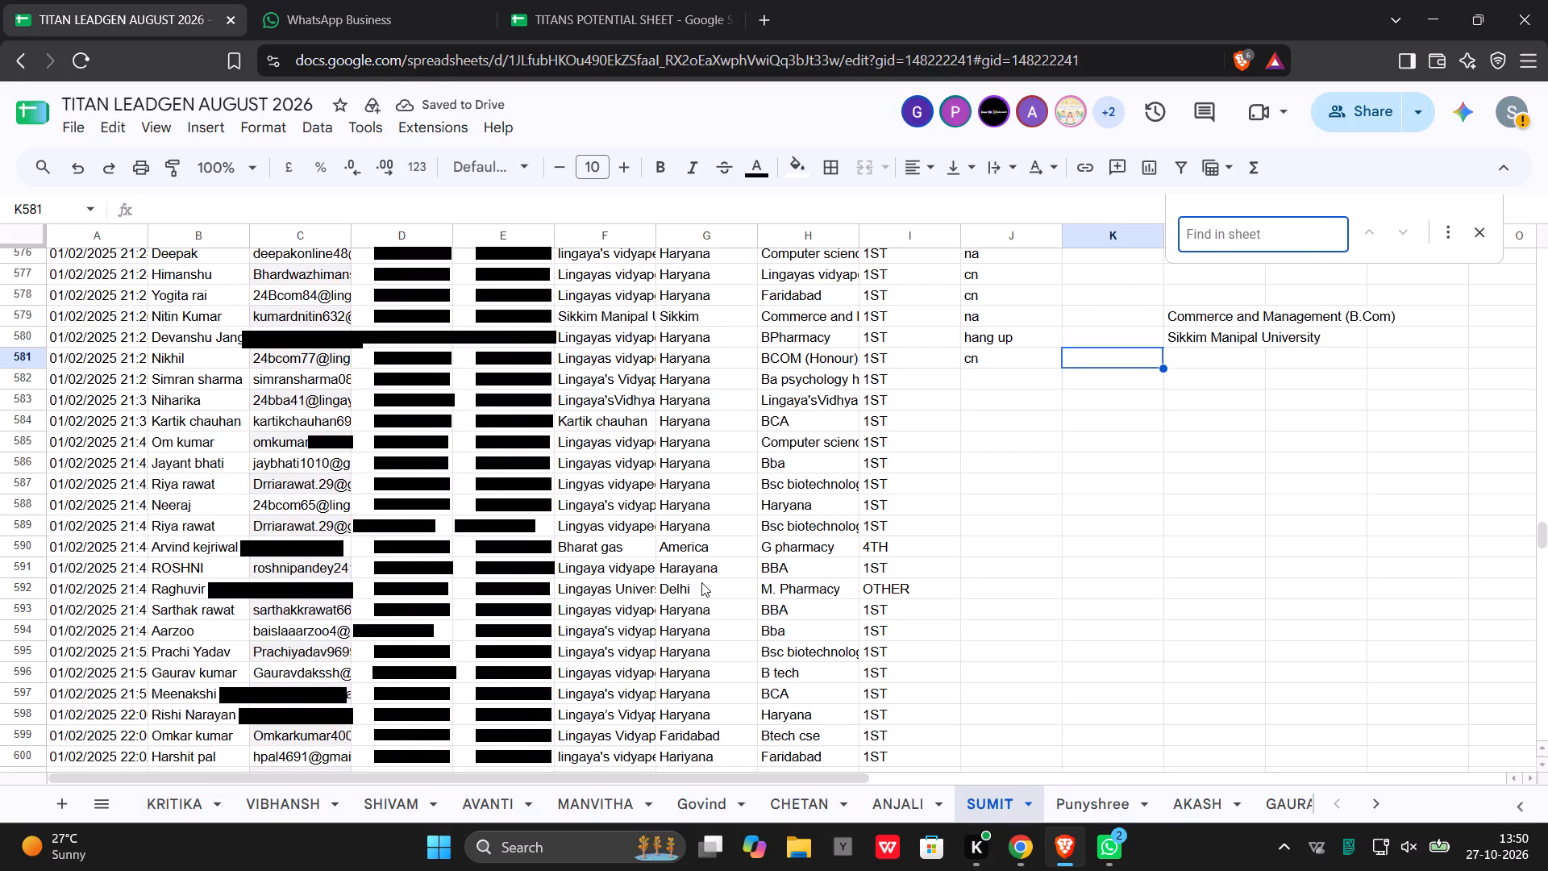
# Return to the lead entries around rows 617 to 619 in the SUMIT sheet.
pyautogui.scroll(-4, 701, 589)
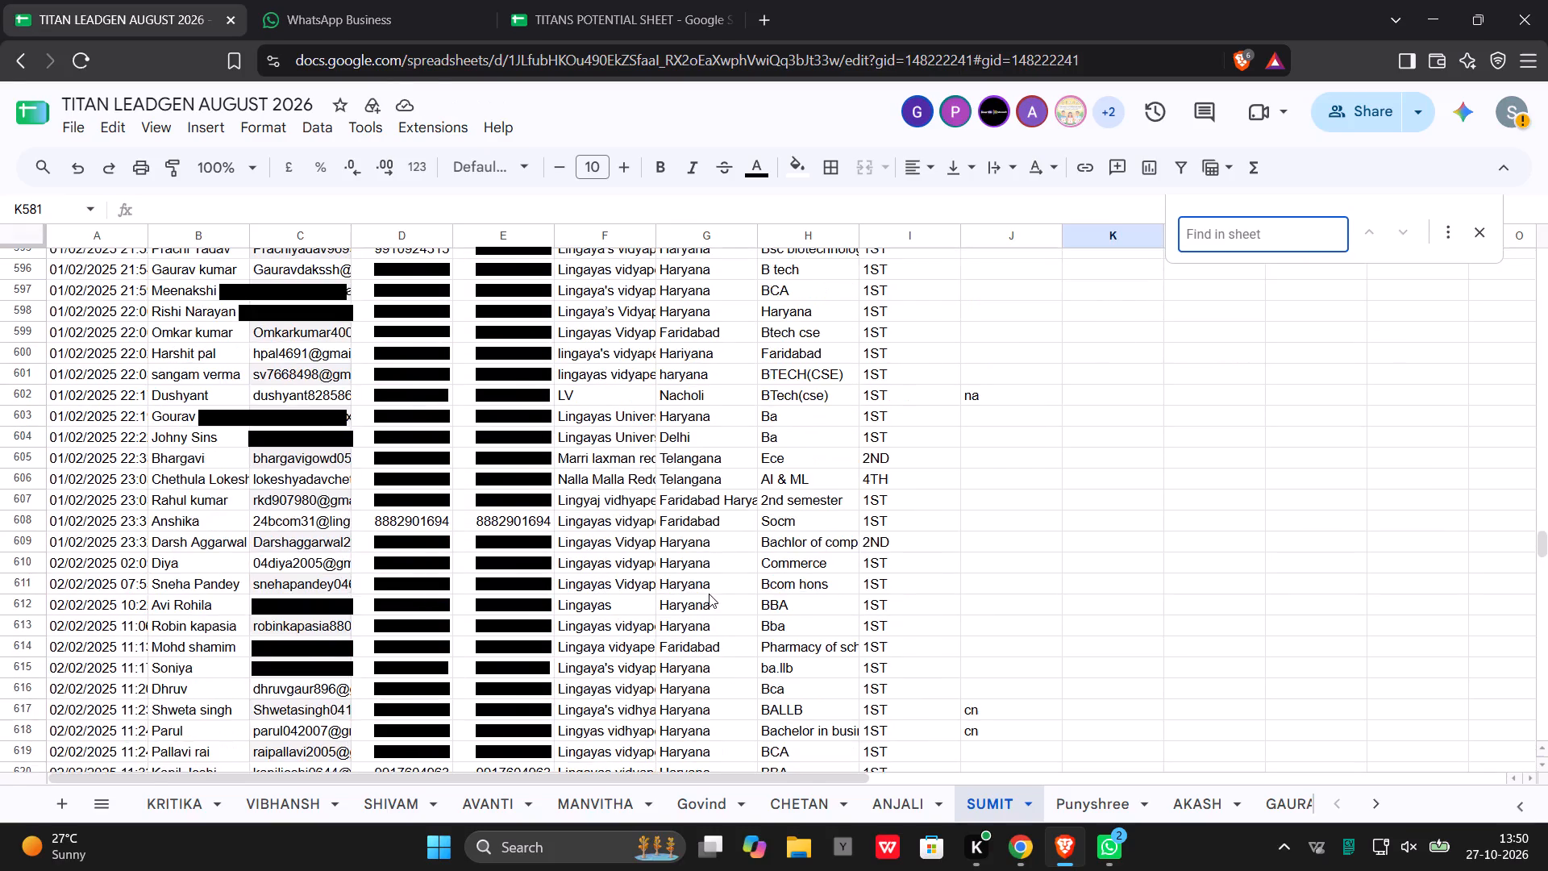
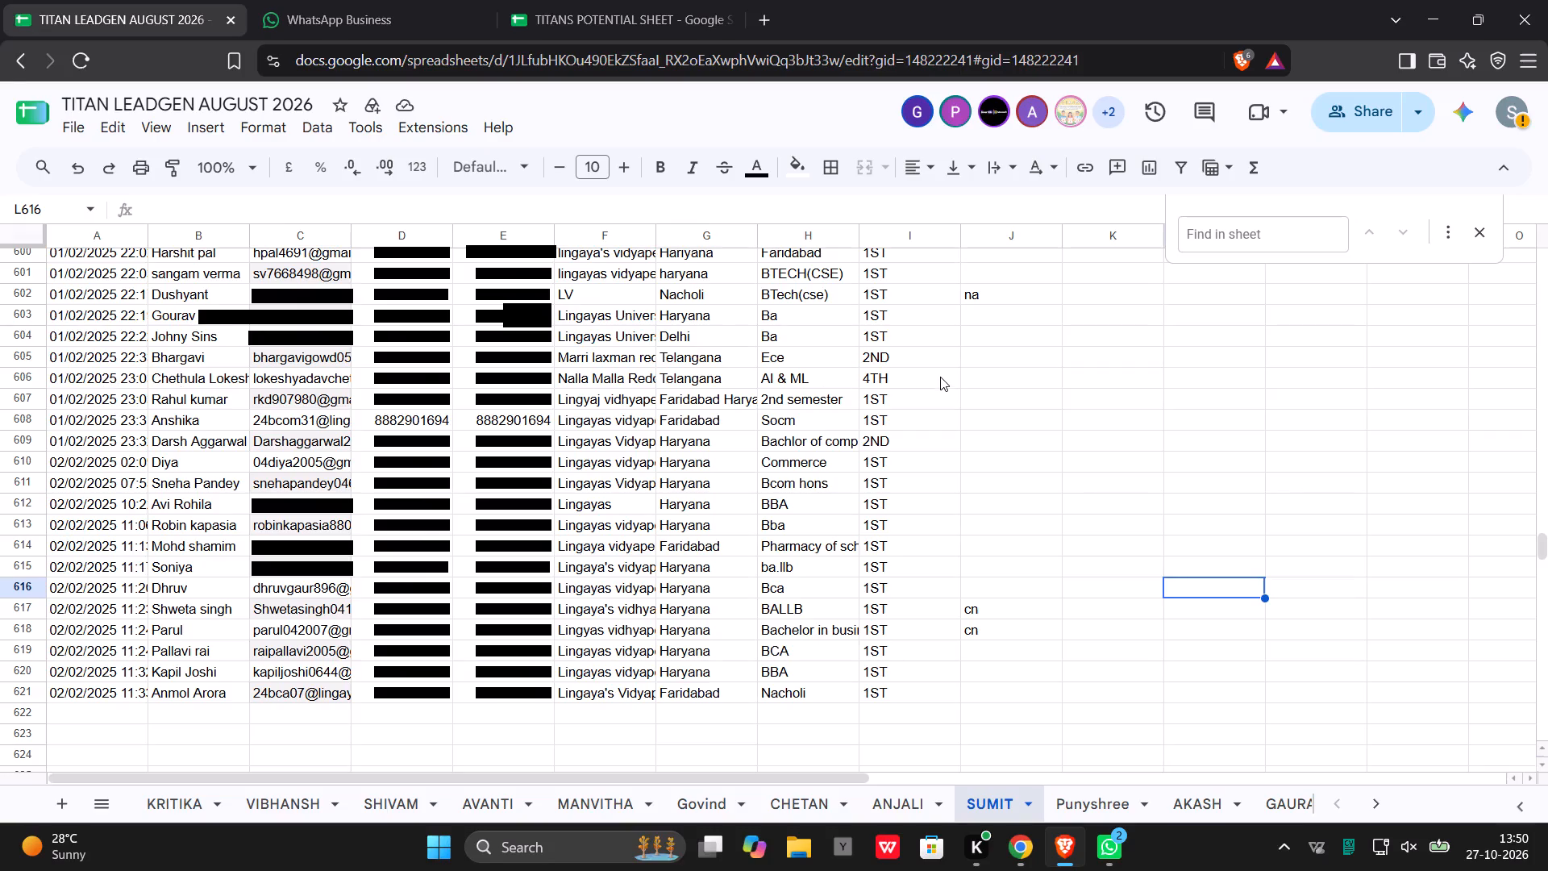
# Enter the remark "pass out" in column J of row 606 in the SUMIT sheet.
pyautogui.click(984, 376)
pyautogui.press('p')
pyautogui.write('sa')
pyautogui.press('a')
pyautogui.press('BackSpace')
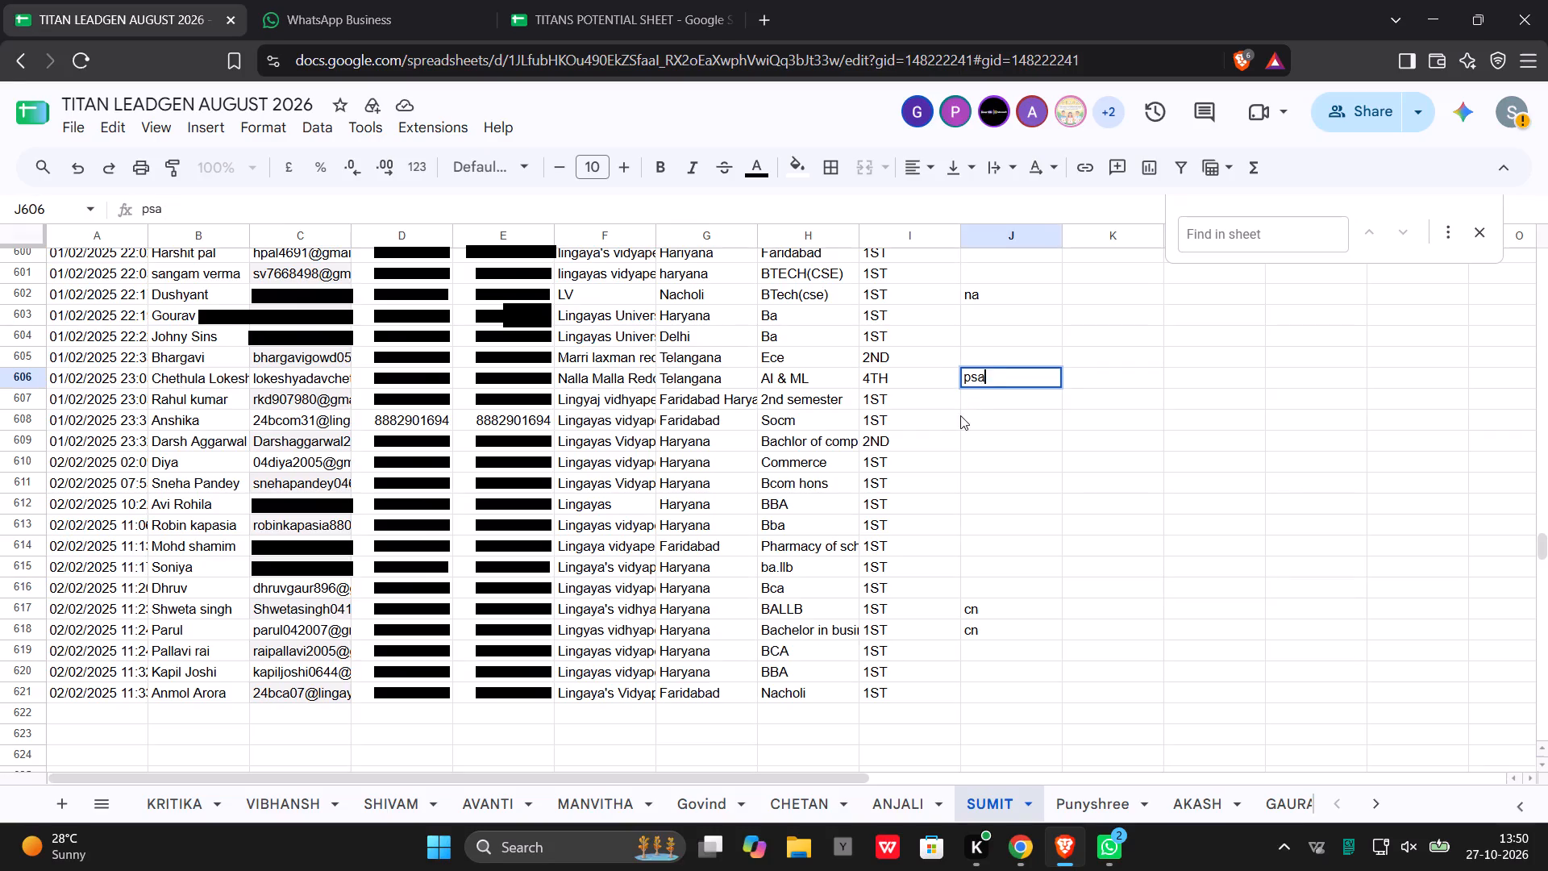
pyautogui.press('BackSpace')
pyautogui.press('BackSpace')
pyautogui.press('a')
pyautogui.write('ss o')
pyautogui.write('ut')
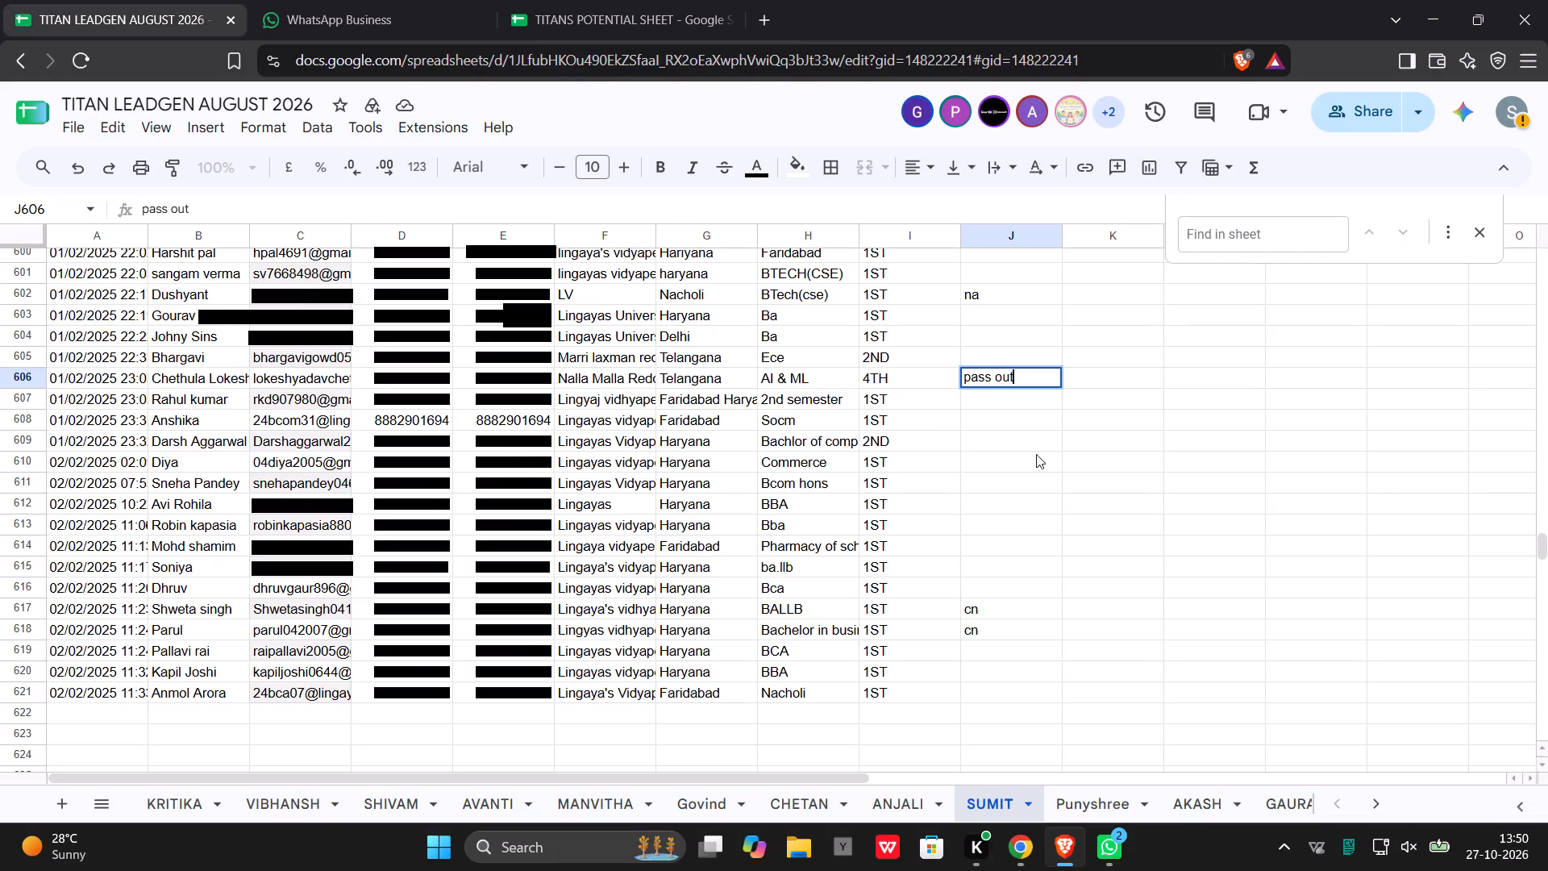
pyautogui.click(1117, 377)
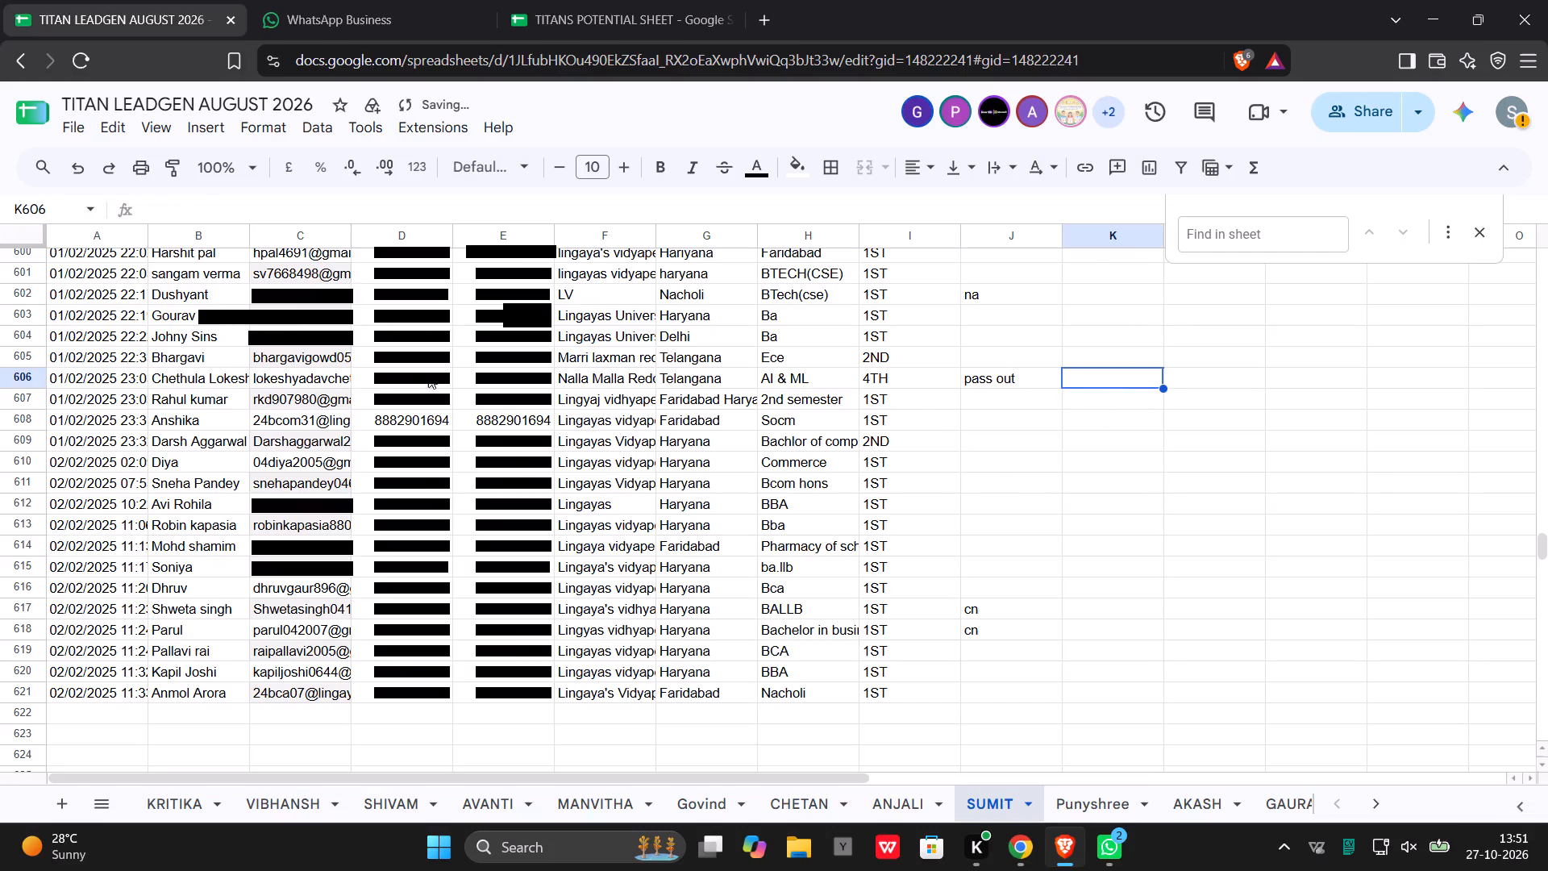
# Copy the phone number in column D of row 606 in the SUMIT sheet.
pyautogui.rightClick(423, 377)
pyautogui.click(470, 210)
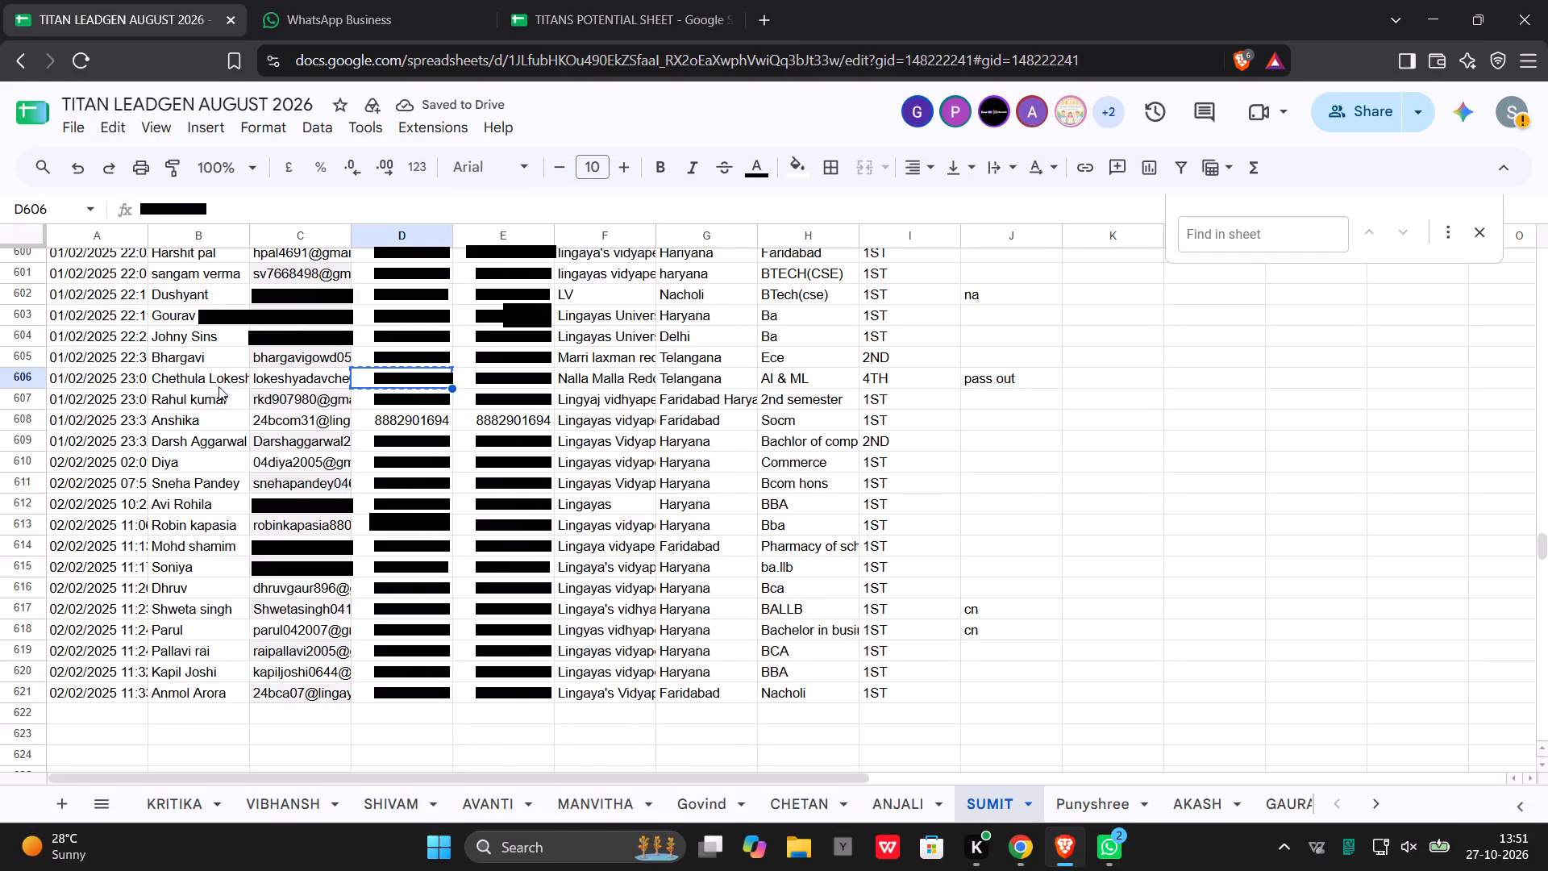
# Copy the lead's name in column B of row 606 in the SUMIT sheet.
pyautogui.rightClick(214, 377)
pyautogui.click(302, 192)
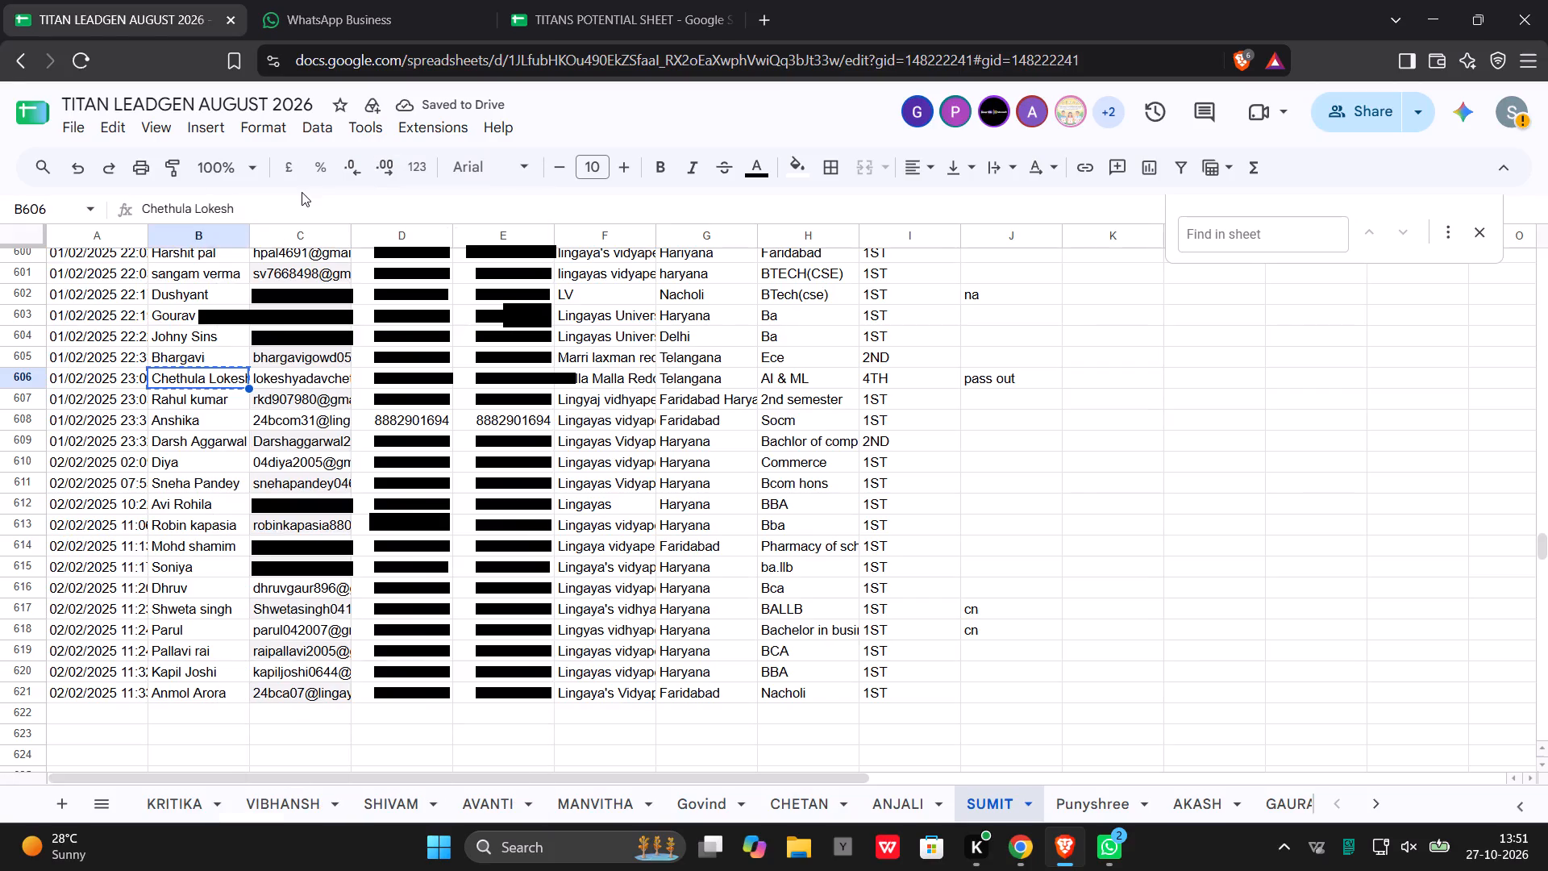
pyautogui.rightClick(209, 376)
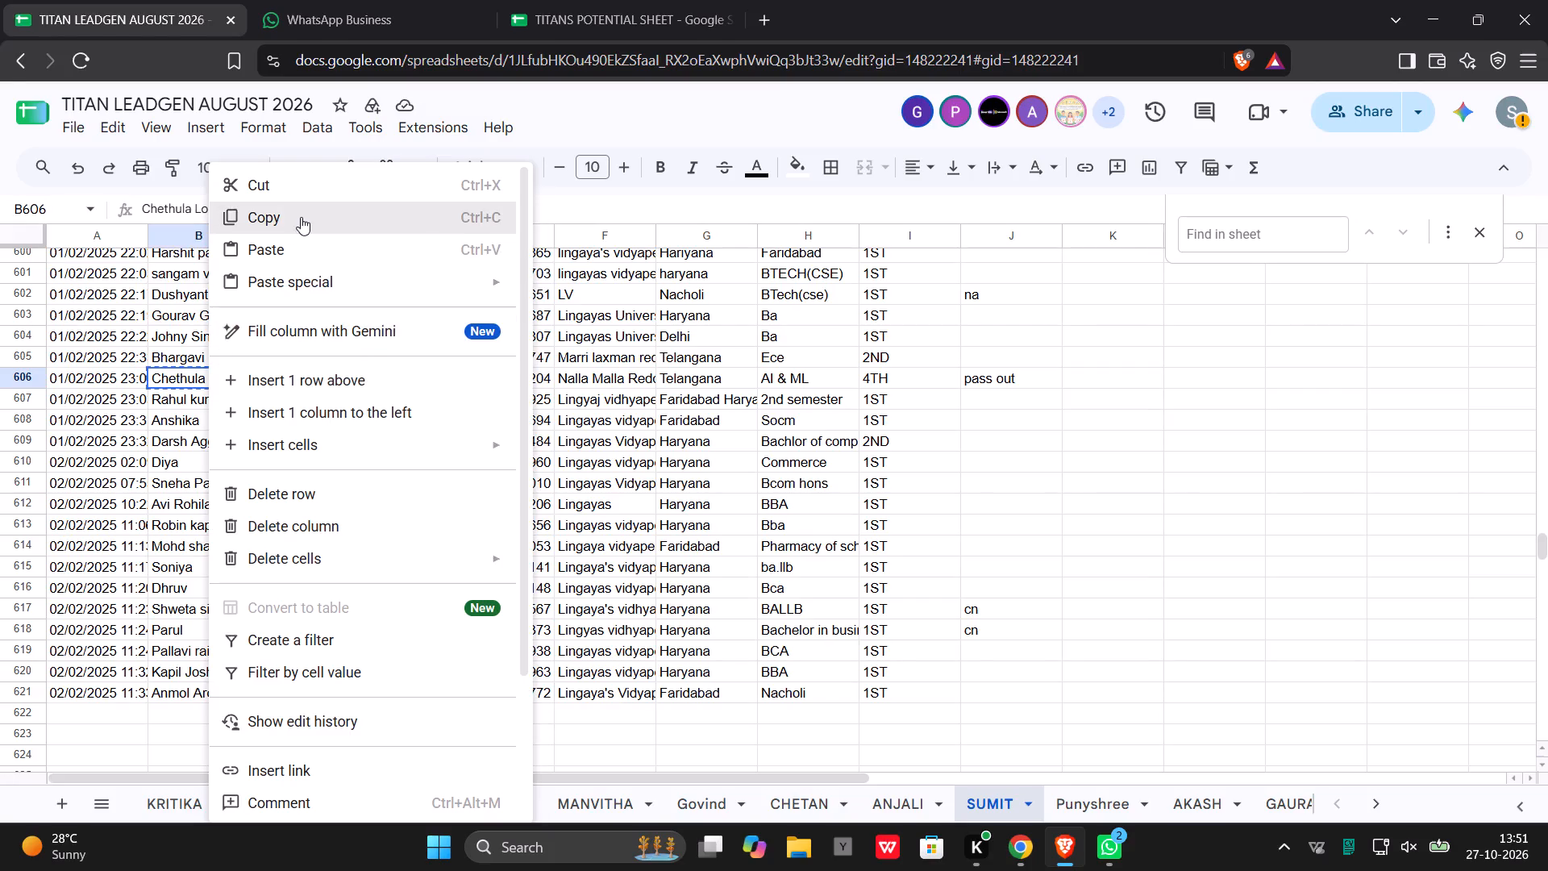
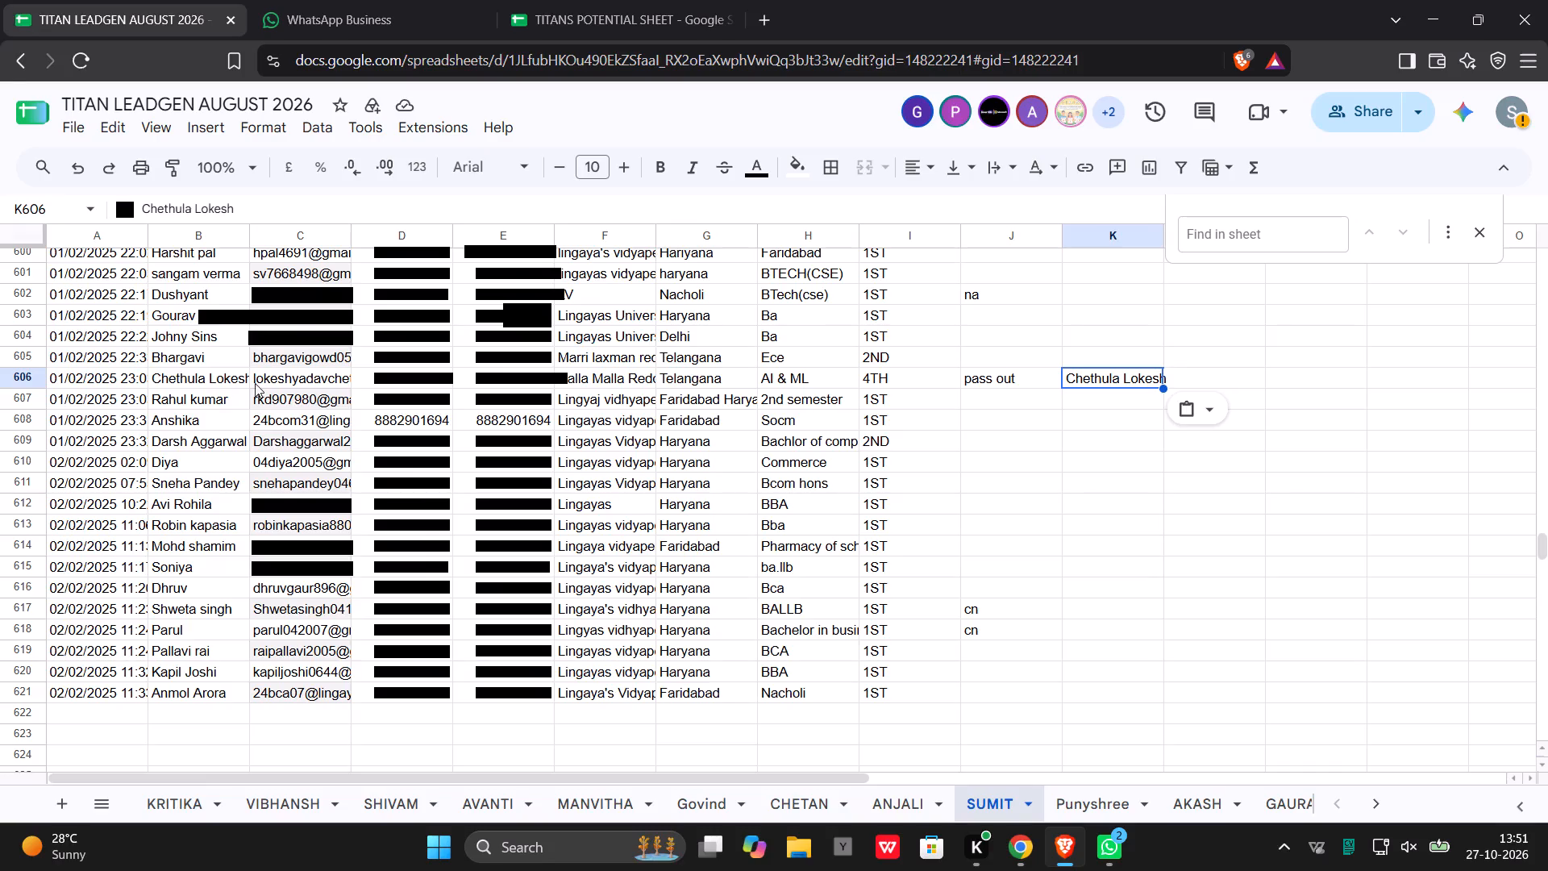
# Copy the college name "Nalla Malla Reddy Engineering College" from cell F606 into cell M606 of the same lead's row.
pyautogui.click(422, 379)
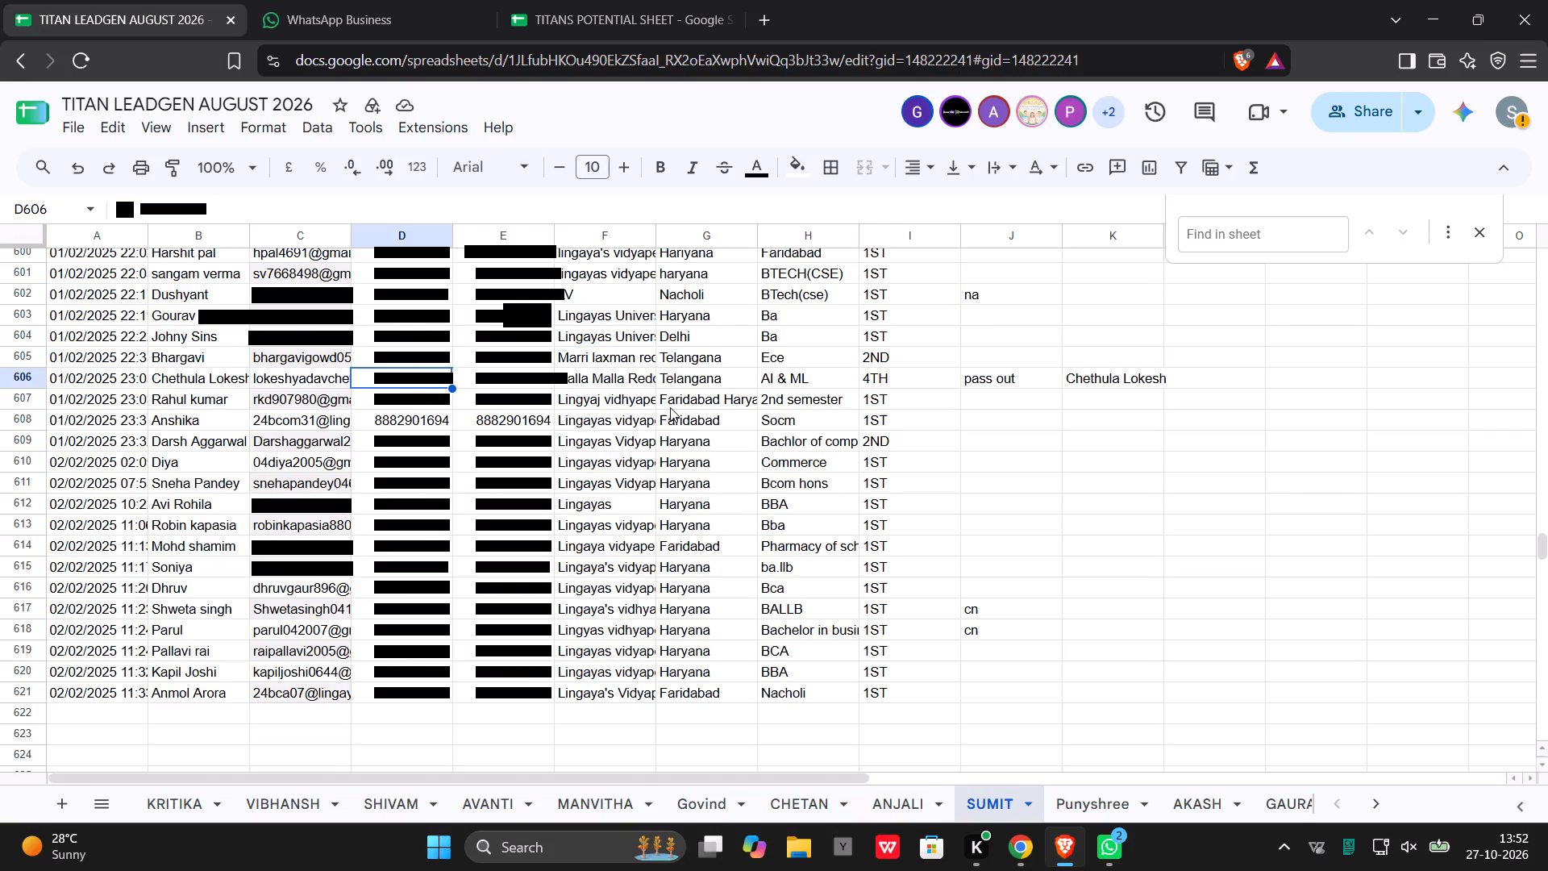
pyautogui.rightClick(595, 369)
pyautogui.rightClick(585, 380)
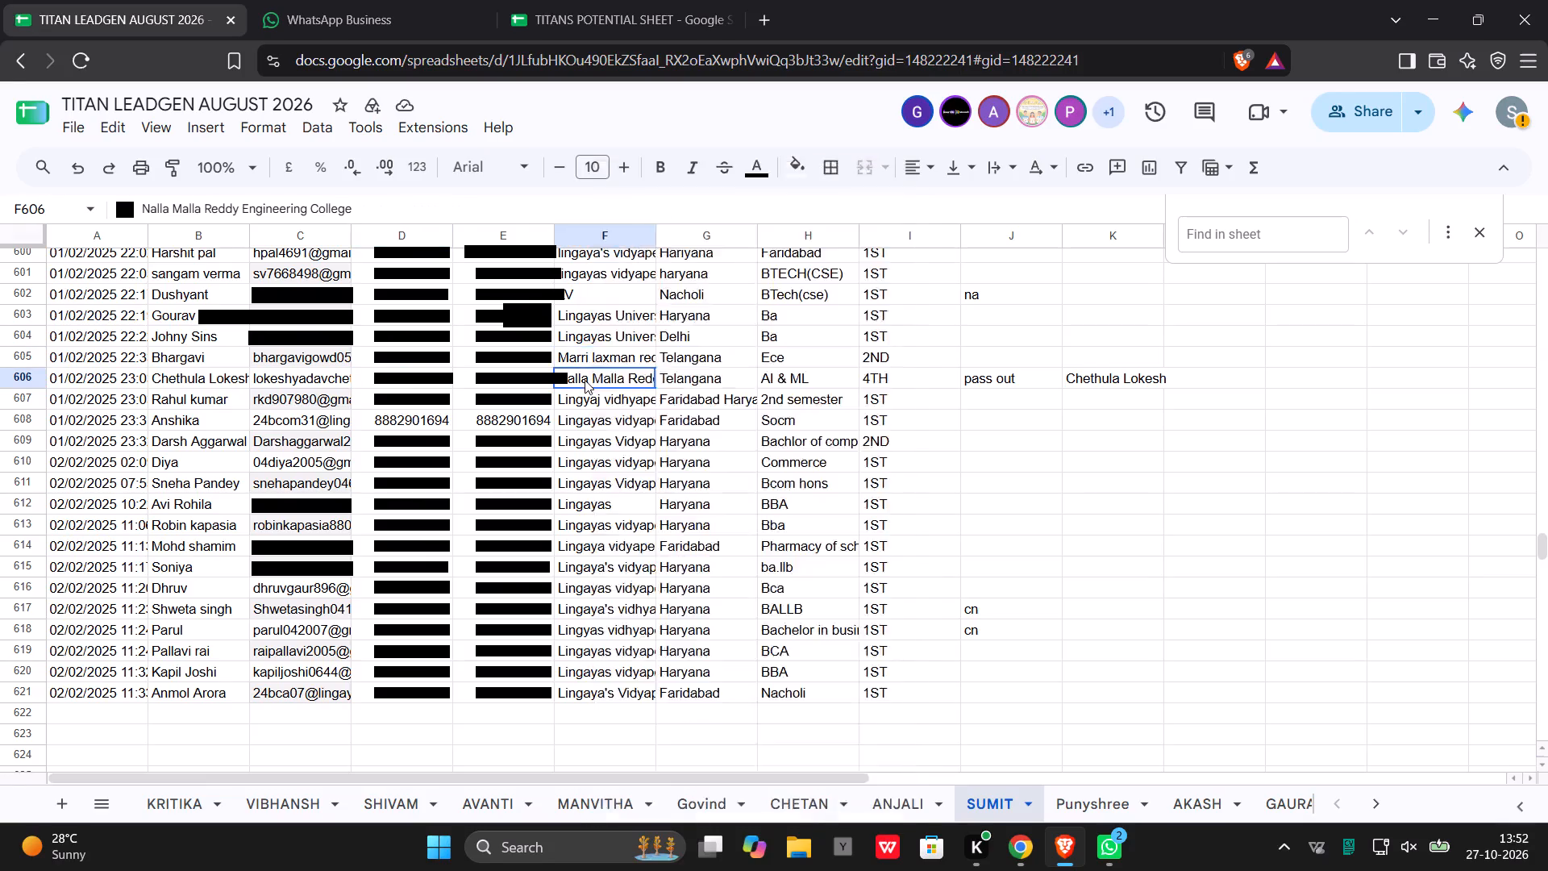
pyautogui.click(643, 217)
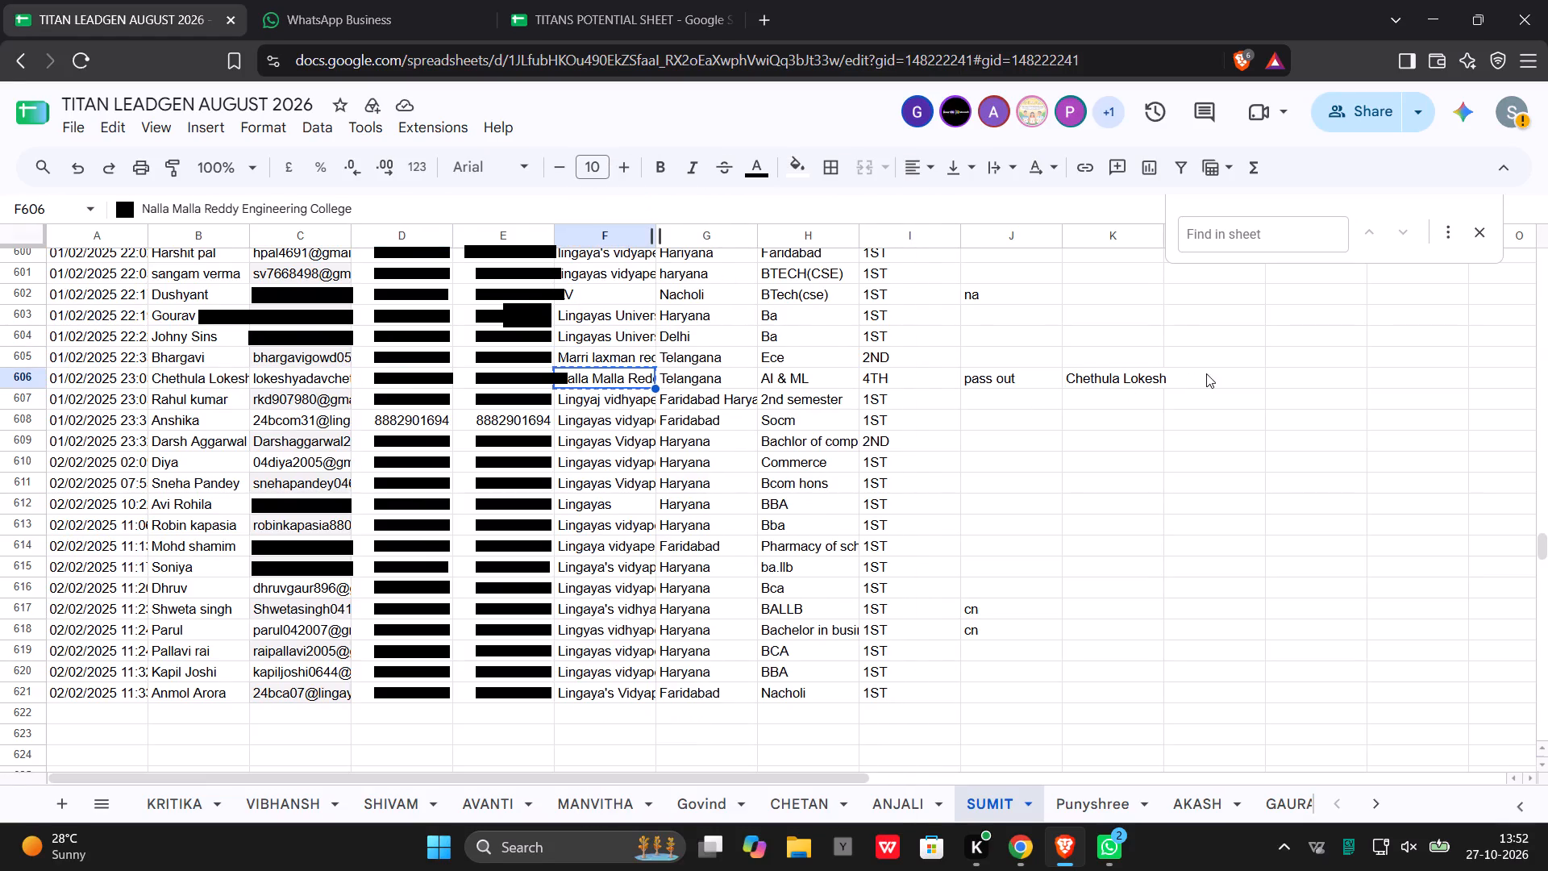
pyautogui.rightClick(1250, 377)
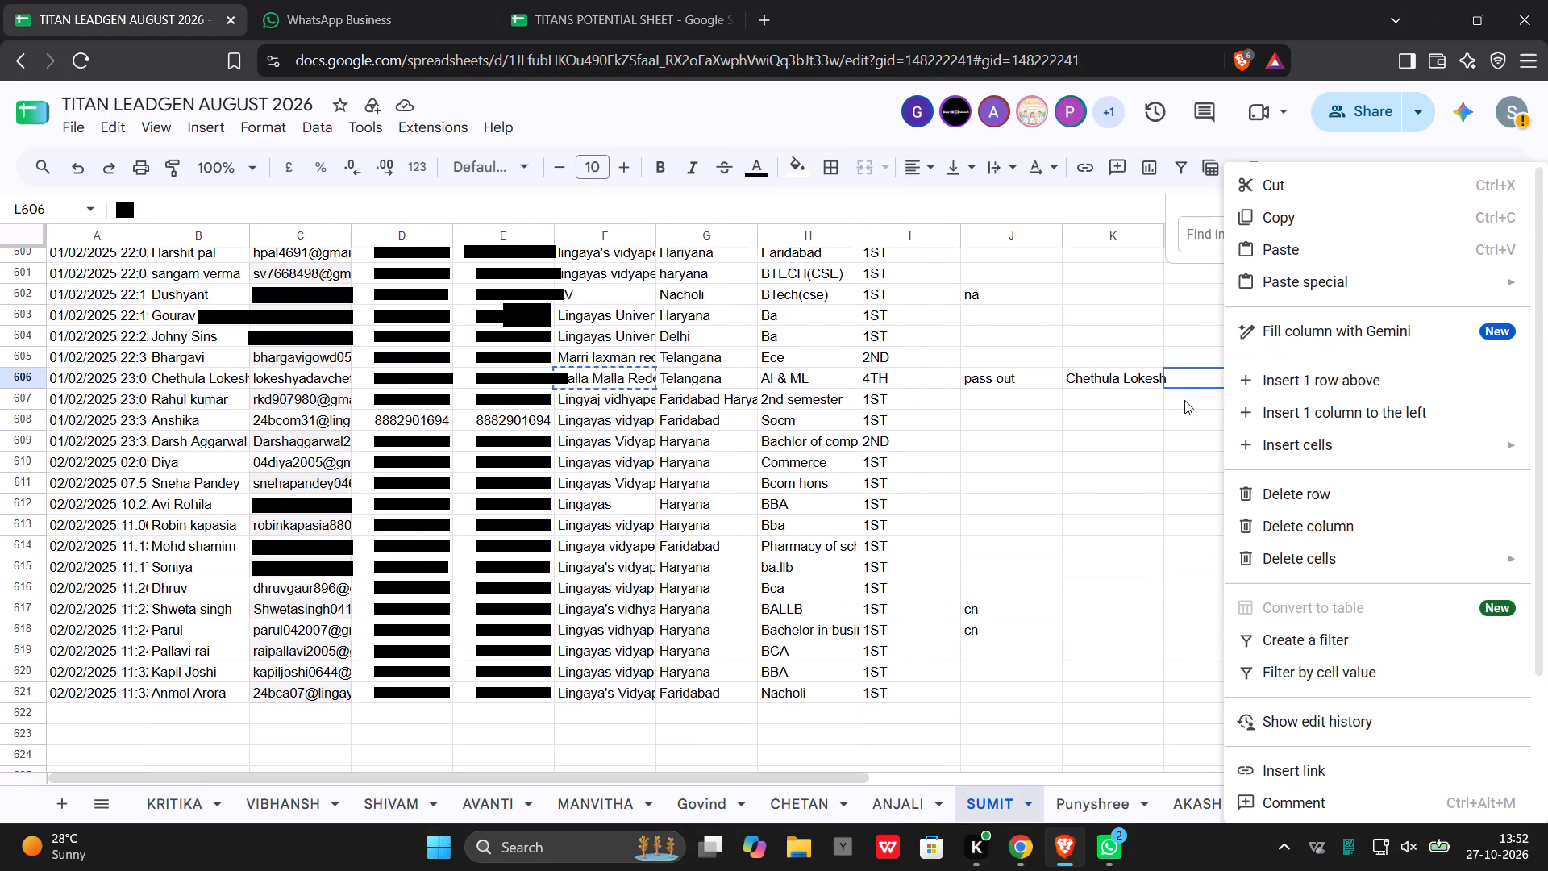
pyautogui.click(1184, 400)
pyautogui.rightClick(1292, 378)
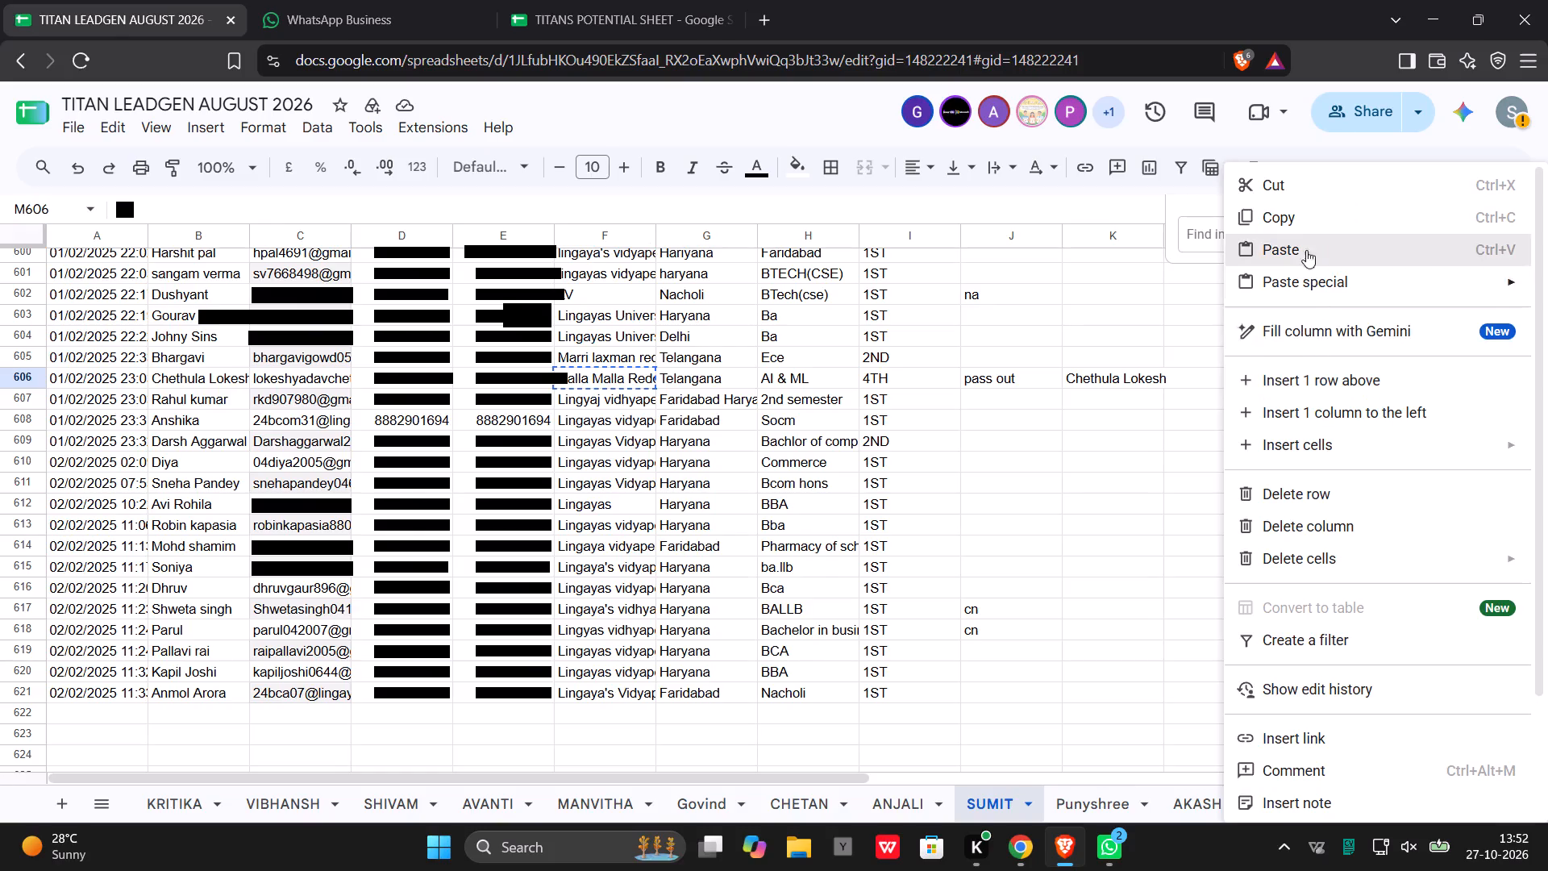
pyautogui.click(1305, 240)
pyautogui.click(914, 562)
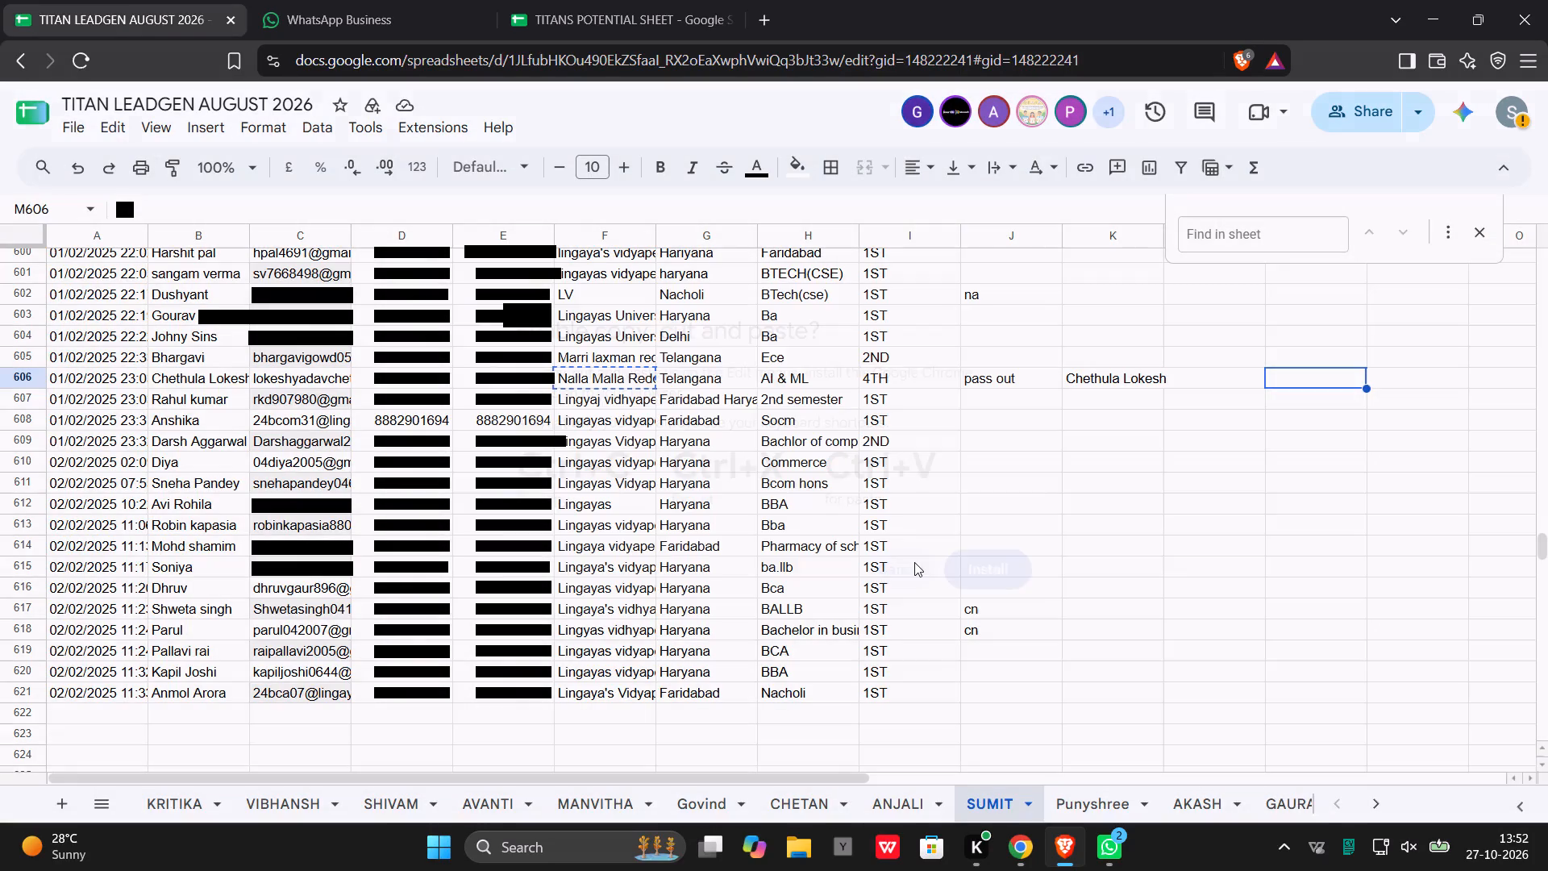
pyautogui.hotkey('ctrl', 'v')
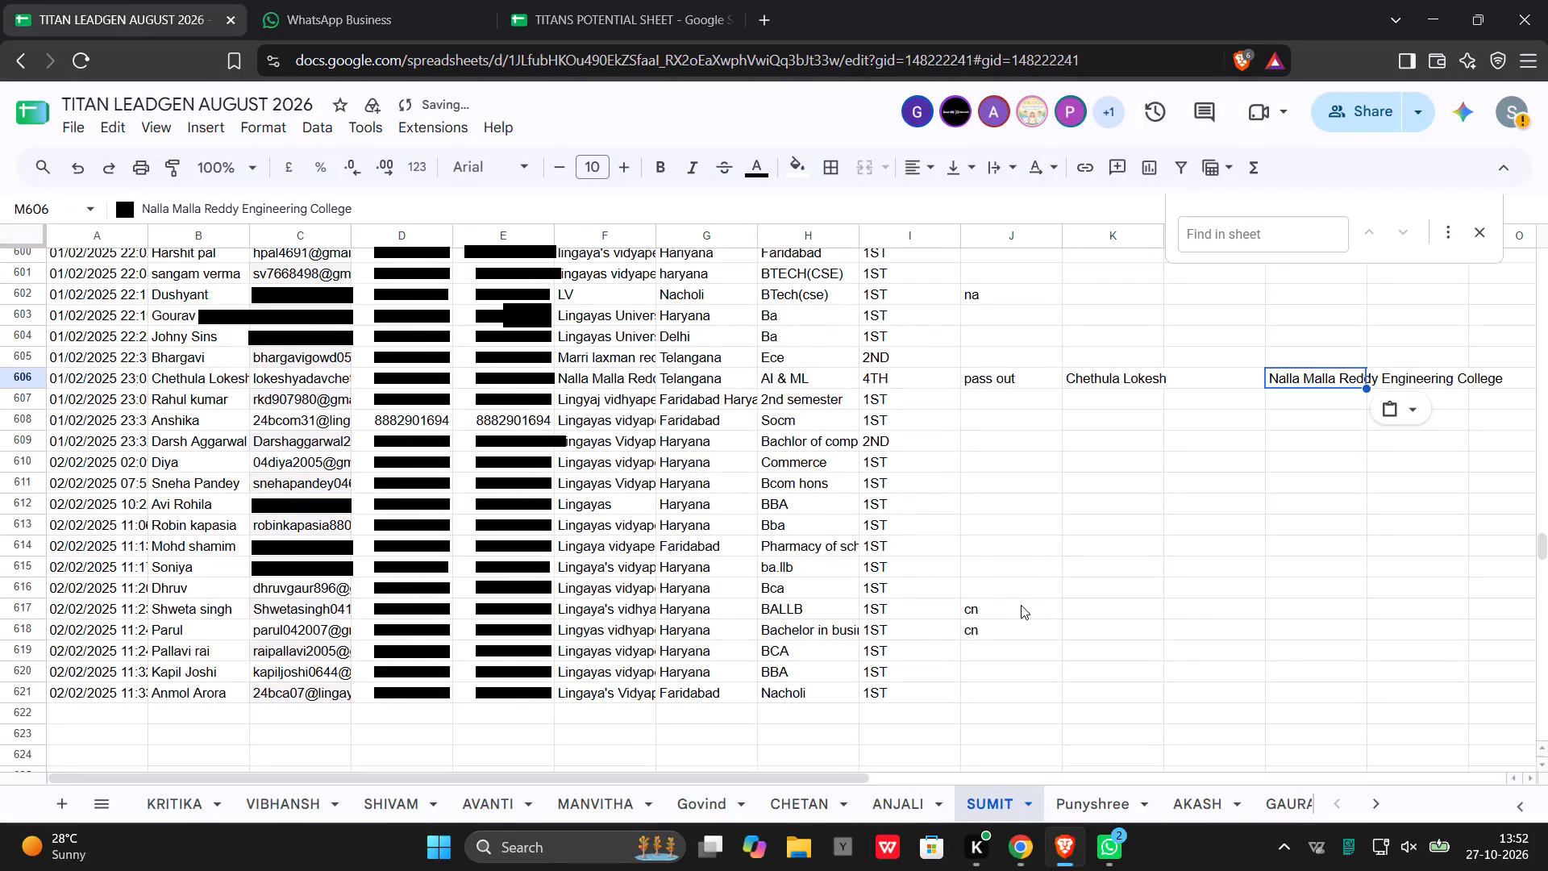
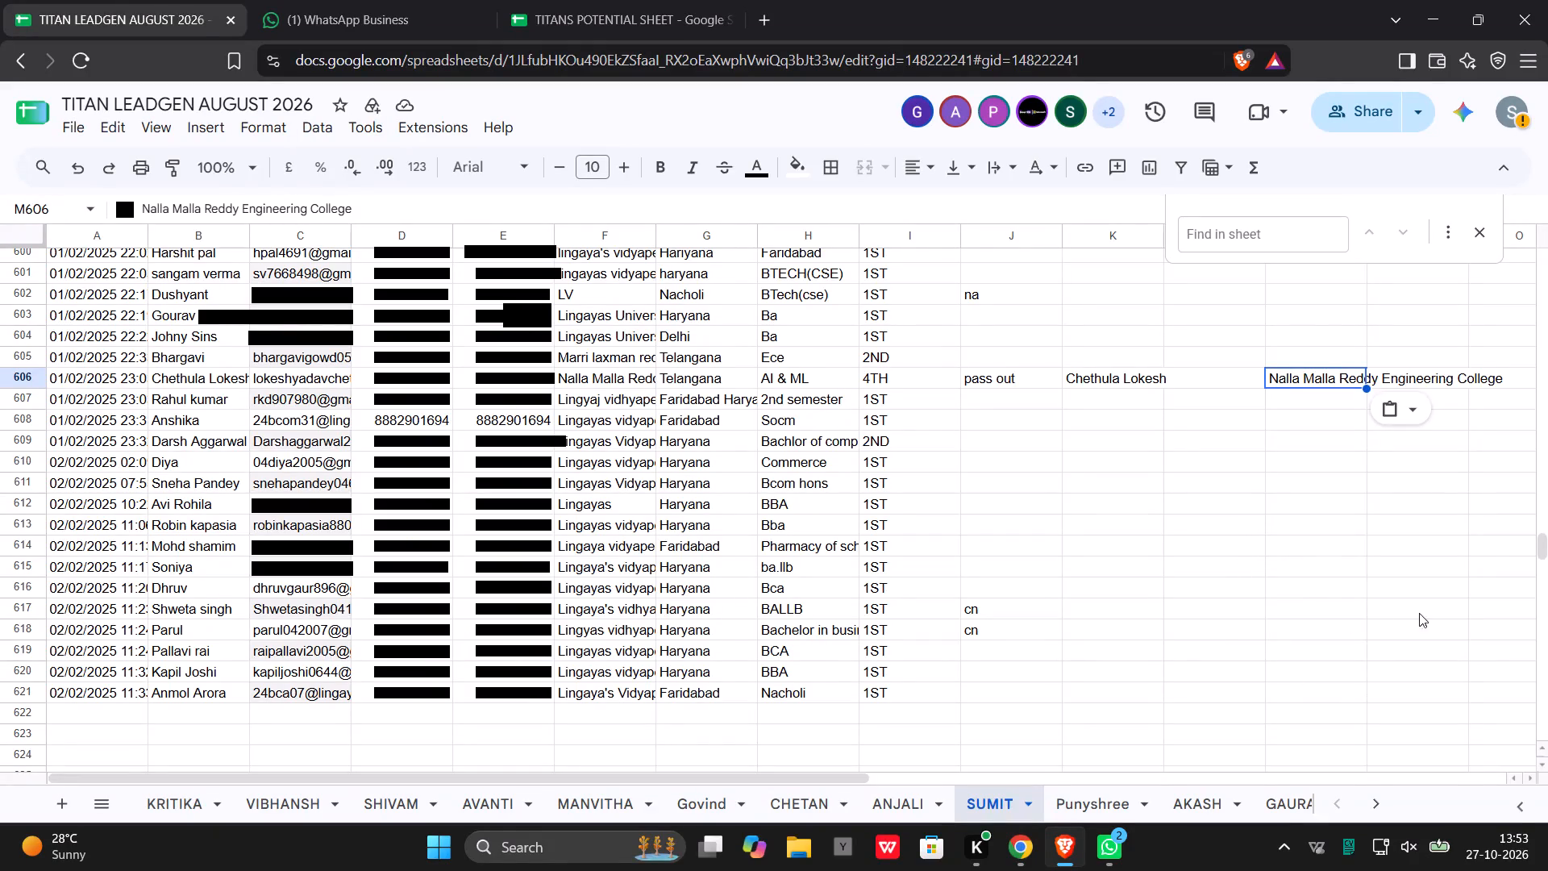
# Clear the copied student name from cell K606 in the pass-out lead's row.
pyautogui.rightClick(1114, 381)
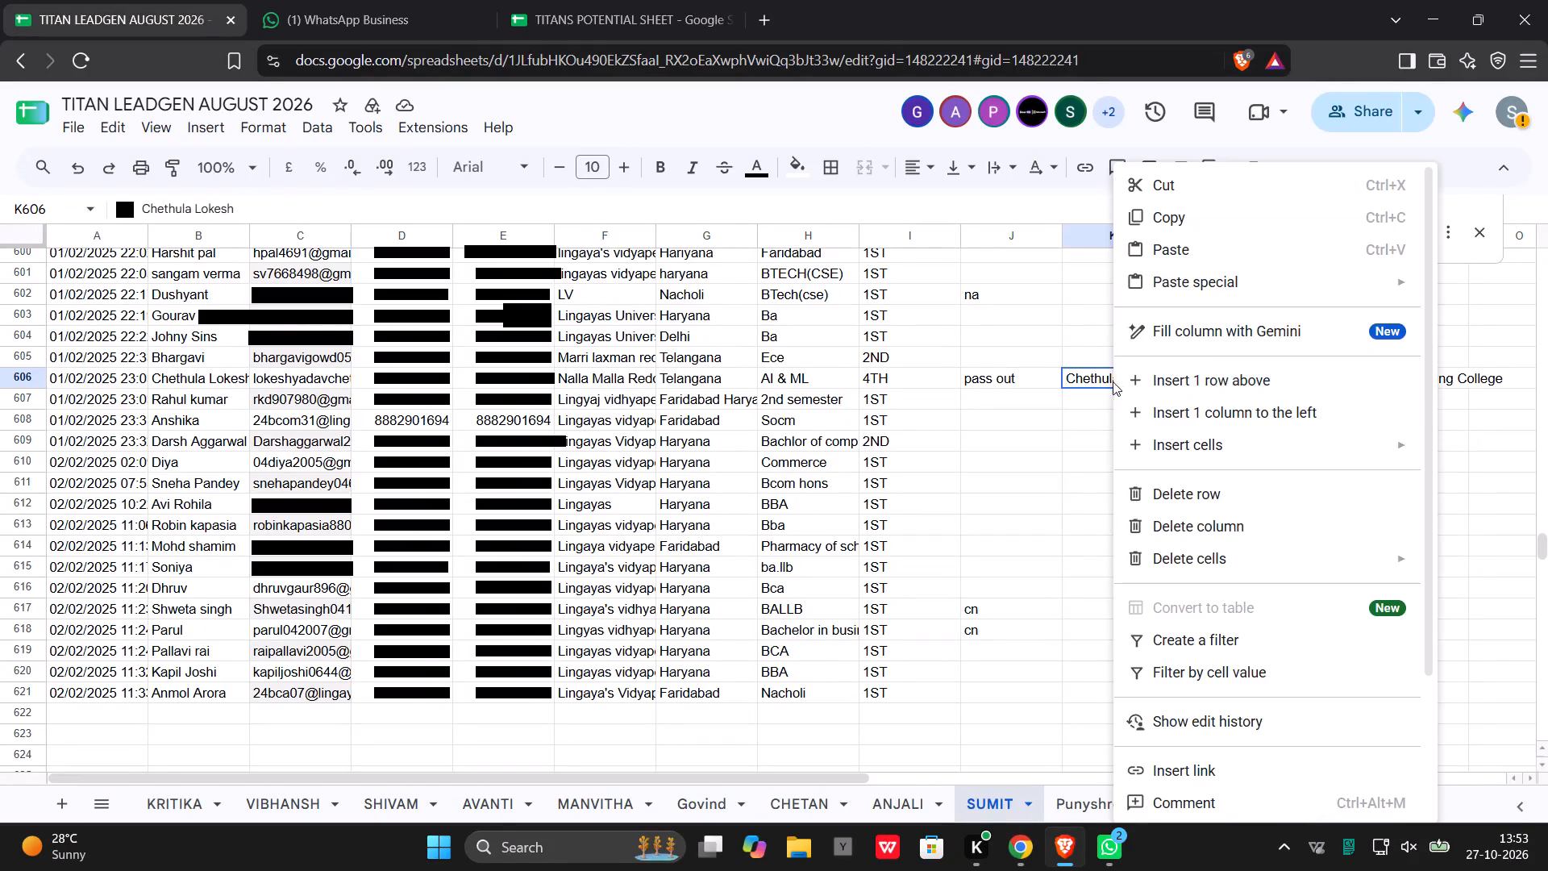
pyautogui.click(1095, 378)
pyautogui.press('BackSpace')
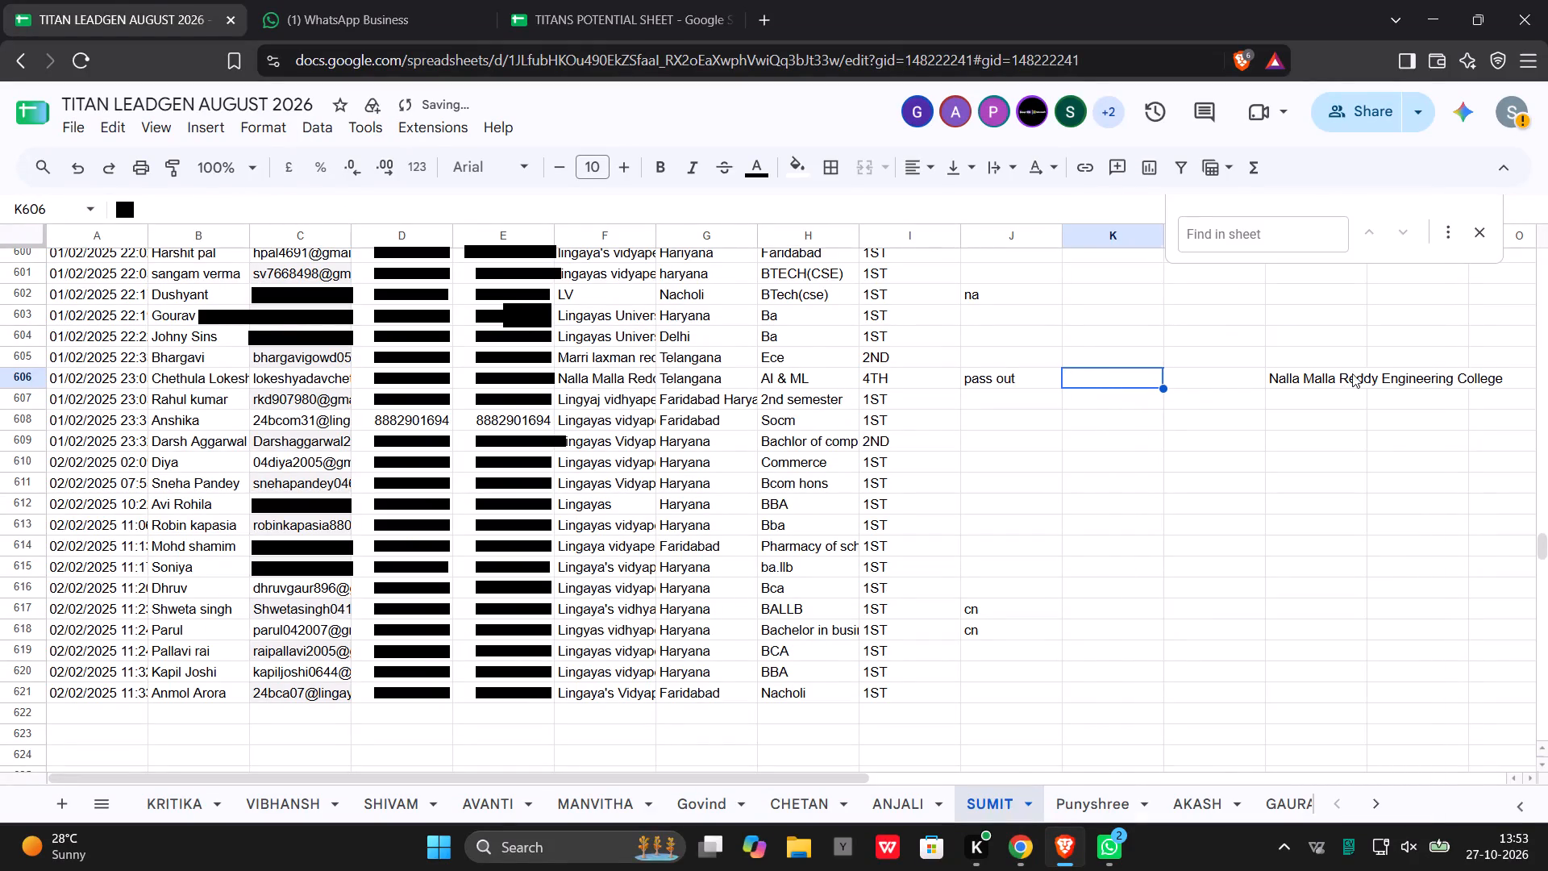
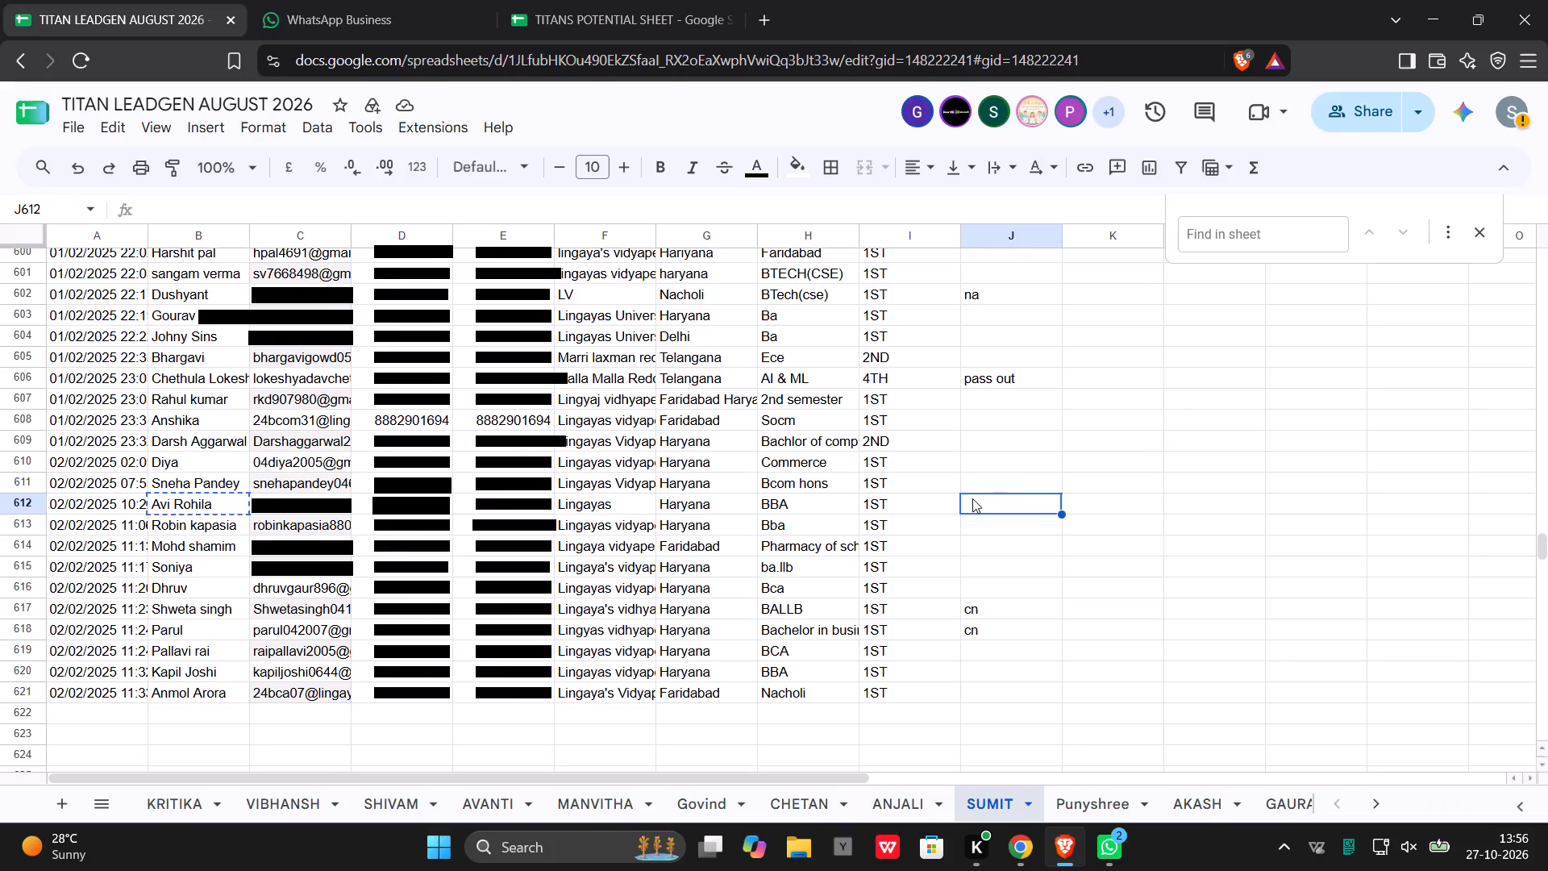
# Enter the call remark na for the BBA lead in cell J612.
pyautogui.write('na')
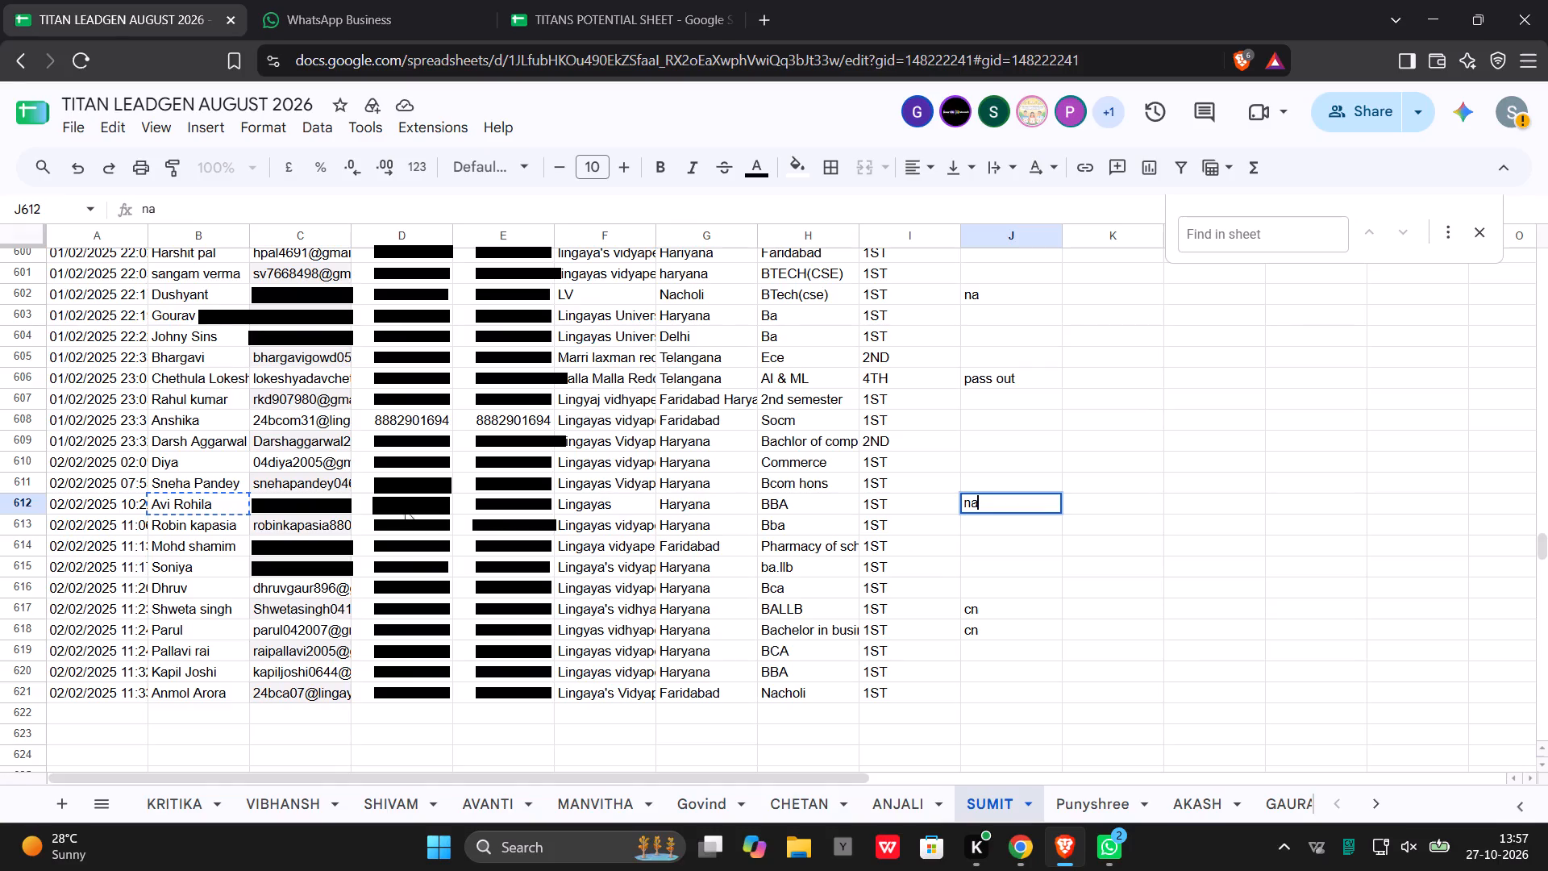
# Search the SUMIT sheet for the name Rudra and look through the lead rows.
pyautogui.click(1261, 233)
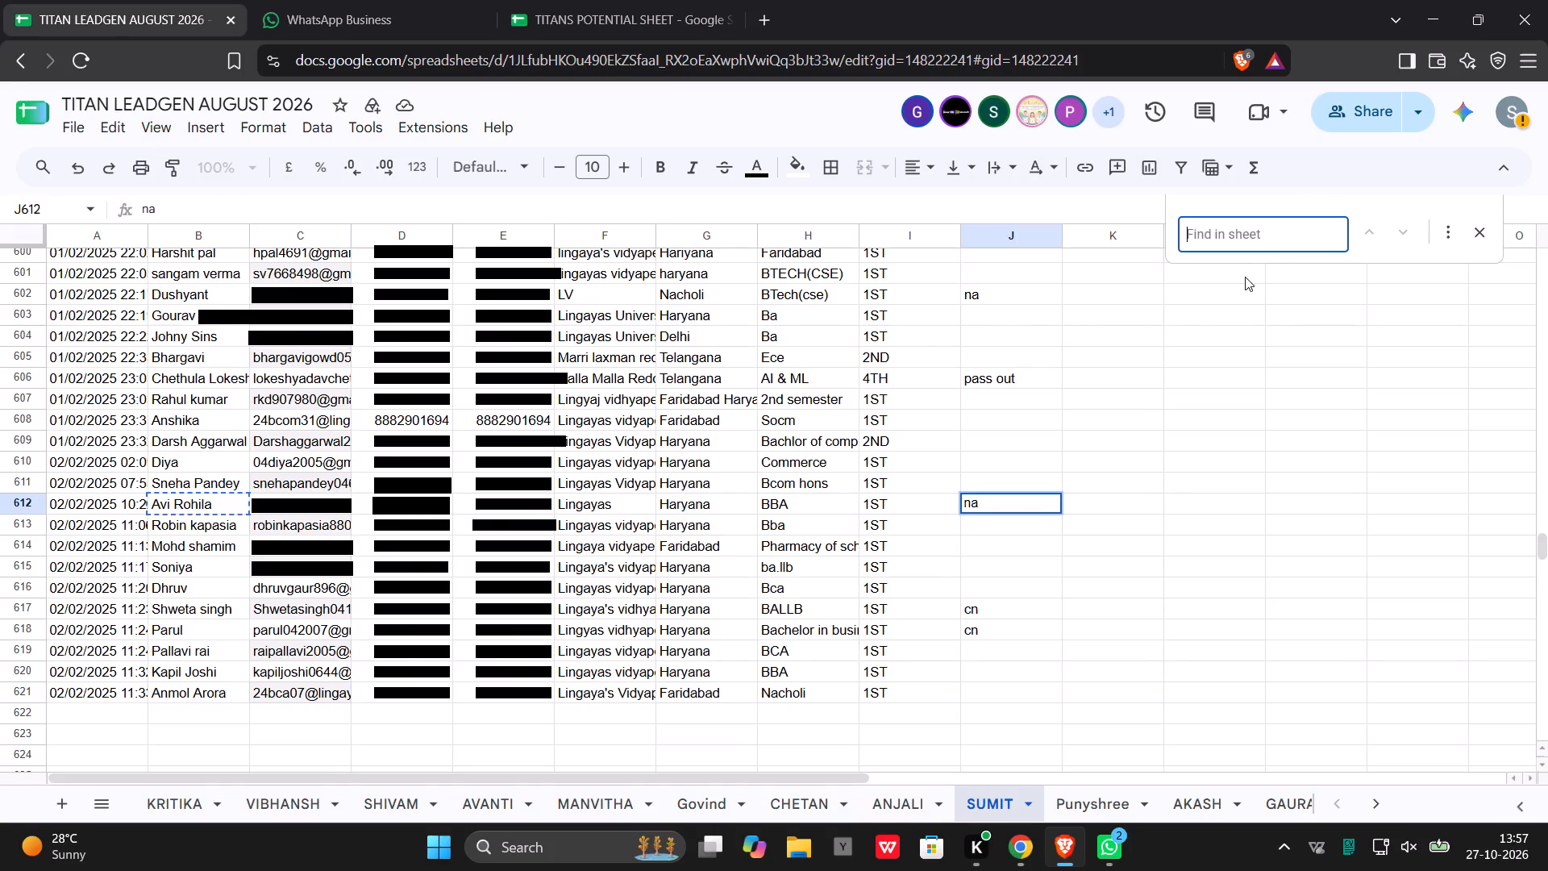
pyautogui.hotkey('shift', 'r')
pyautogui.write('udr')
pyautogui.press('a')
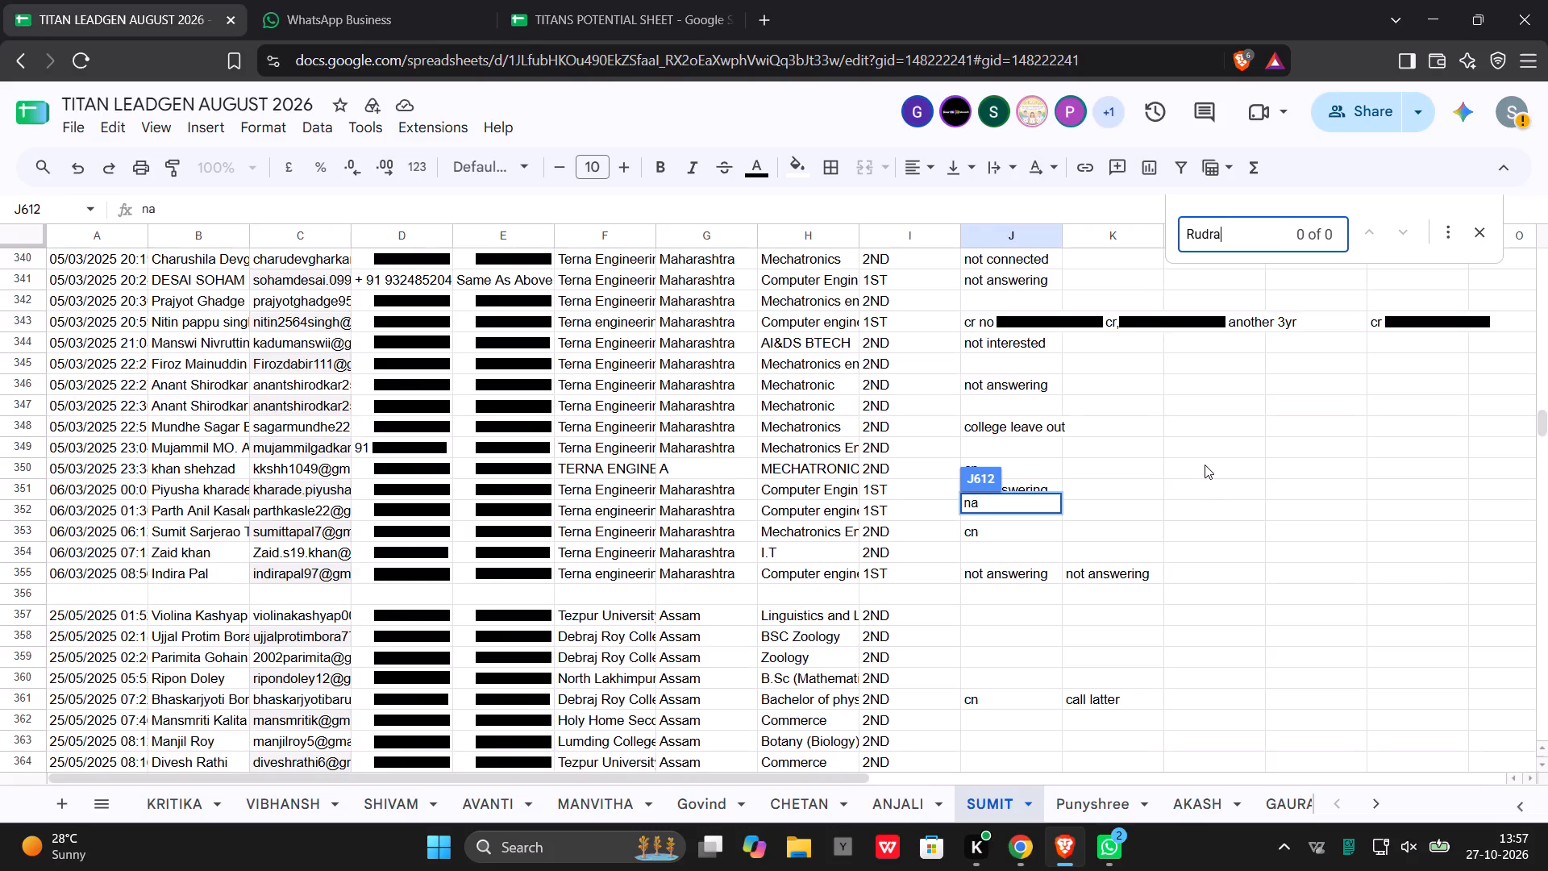
pyautogui.scroll(-7, 1084, 447)
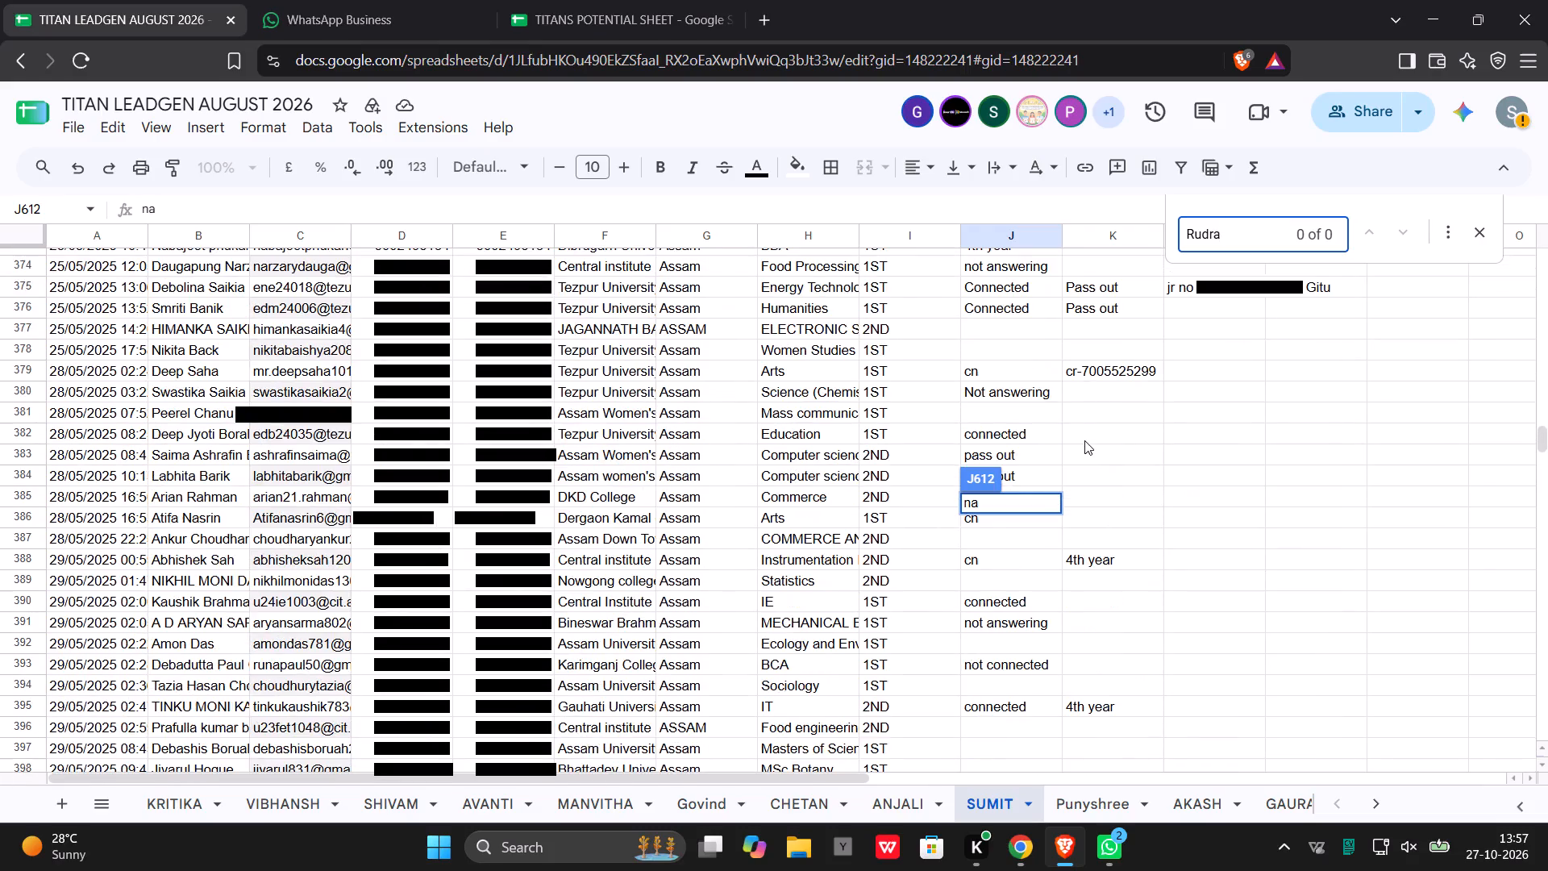
pyautogui.scroll(-13, 1088, 435)
pyautogui.scroll(-8, 1090, 430)
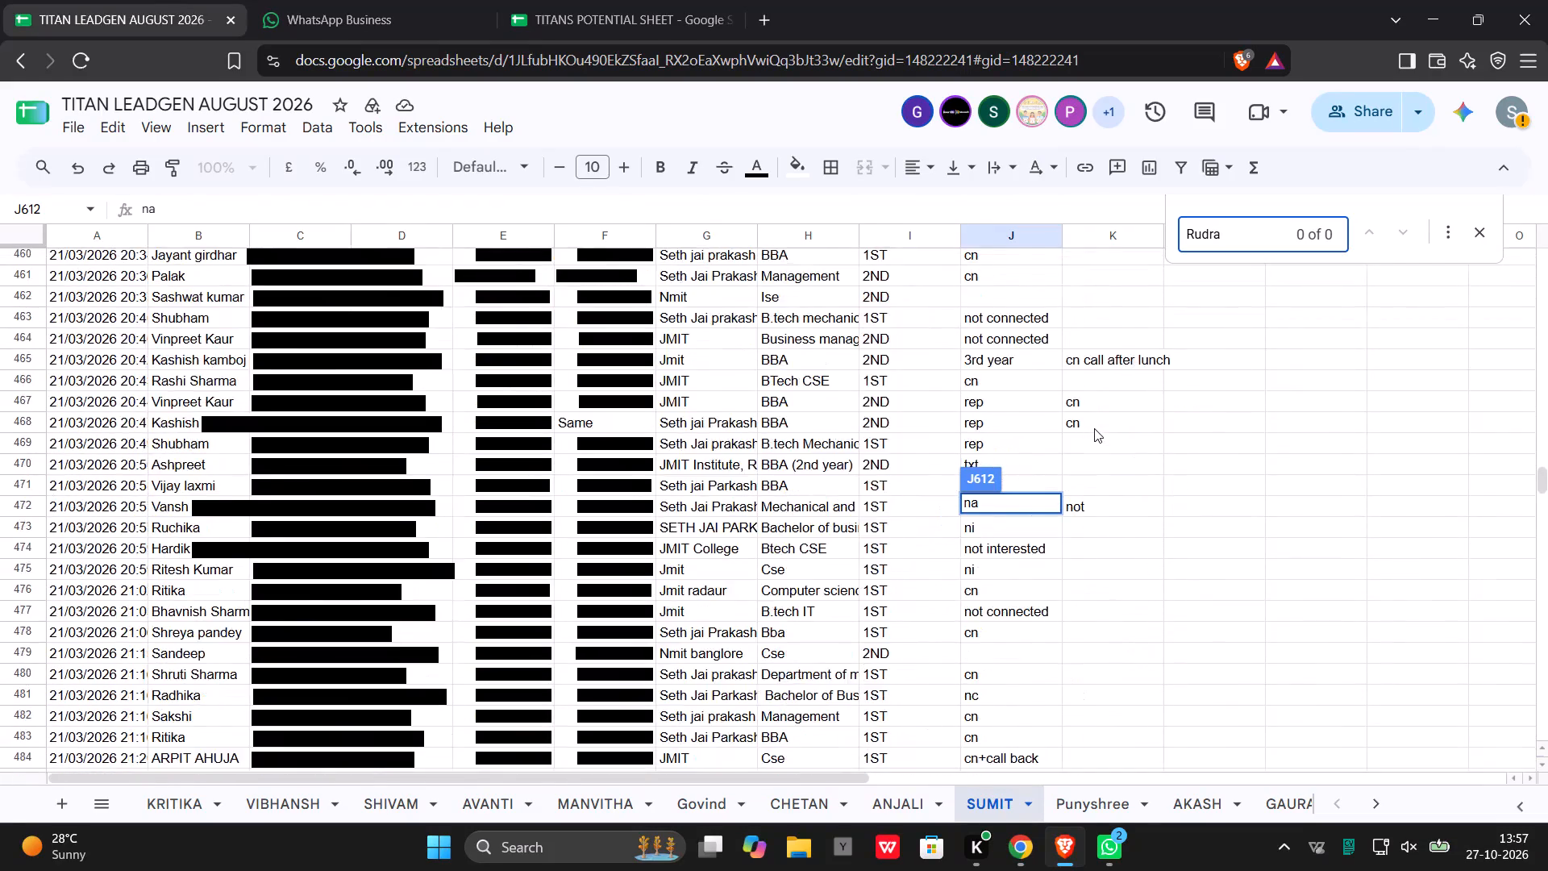
pyautogui.scroll(-20, 1094, 428)
pyautogui.scroll(-14, 1094, 428)
pyautogui.scroll(4, 1111, 428)
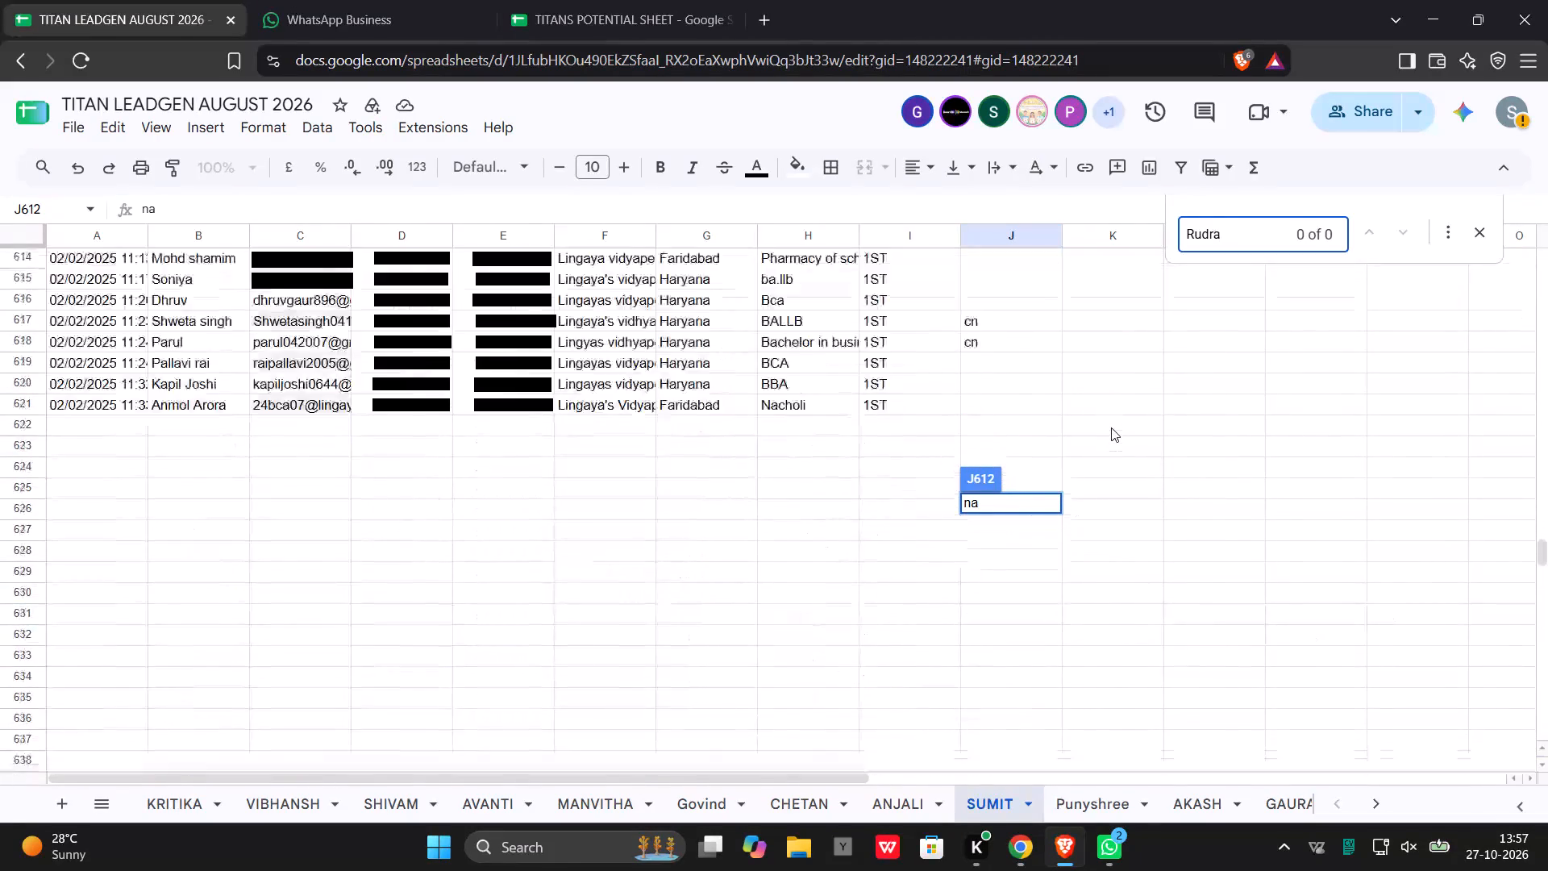
pyautogui.scroll(6, 1111, 427)
pyautogui.scroll(-3, 1113, 431)
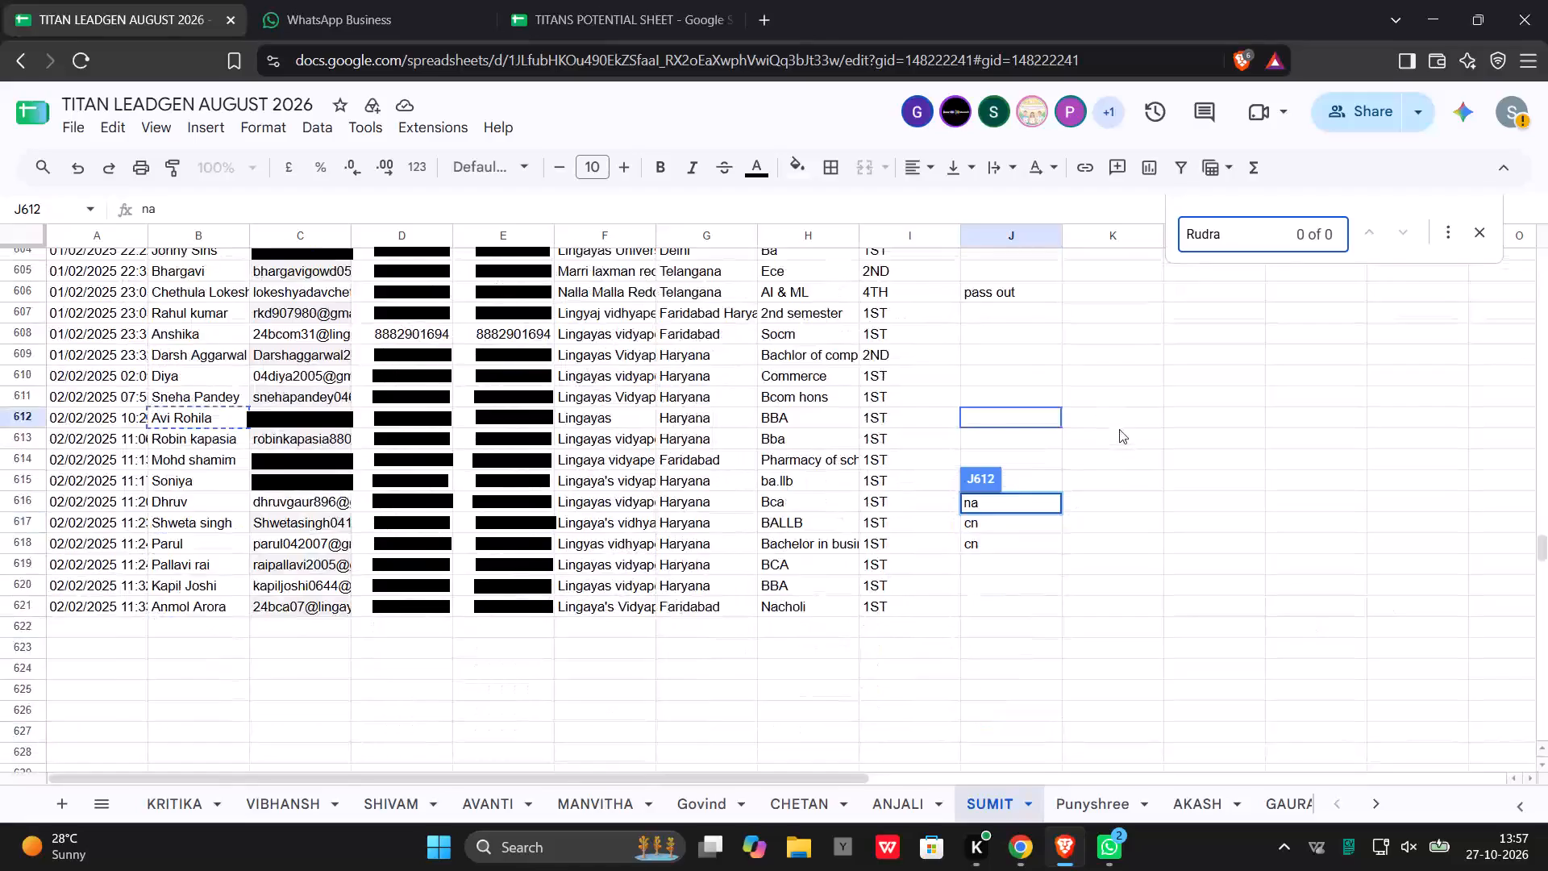
pyautogui.scroll(1, 1119, 427)
# Complete the pending na remark entry in cell J612.
pyautogui.click(1026, 511)
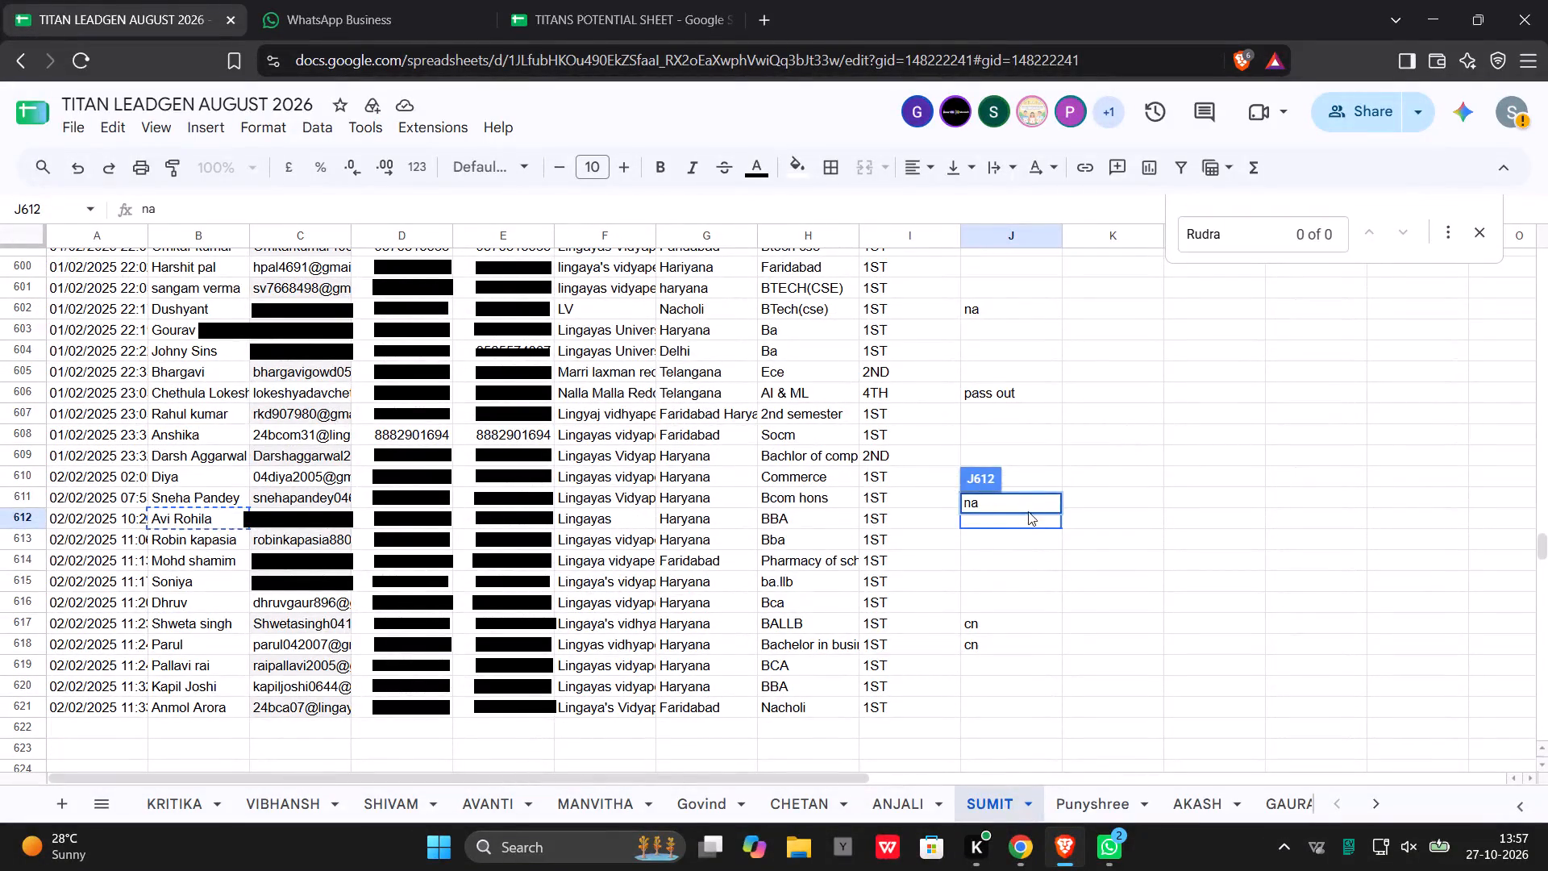
pyautogui.click(1028, 515)
pyautogui.click(1113, 478)
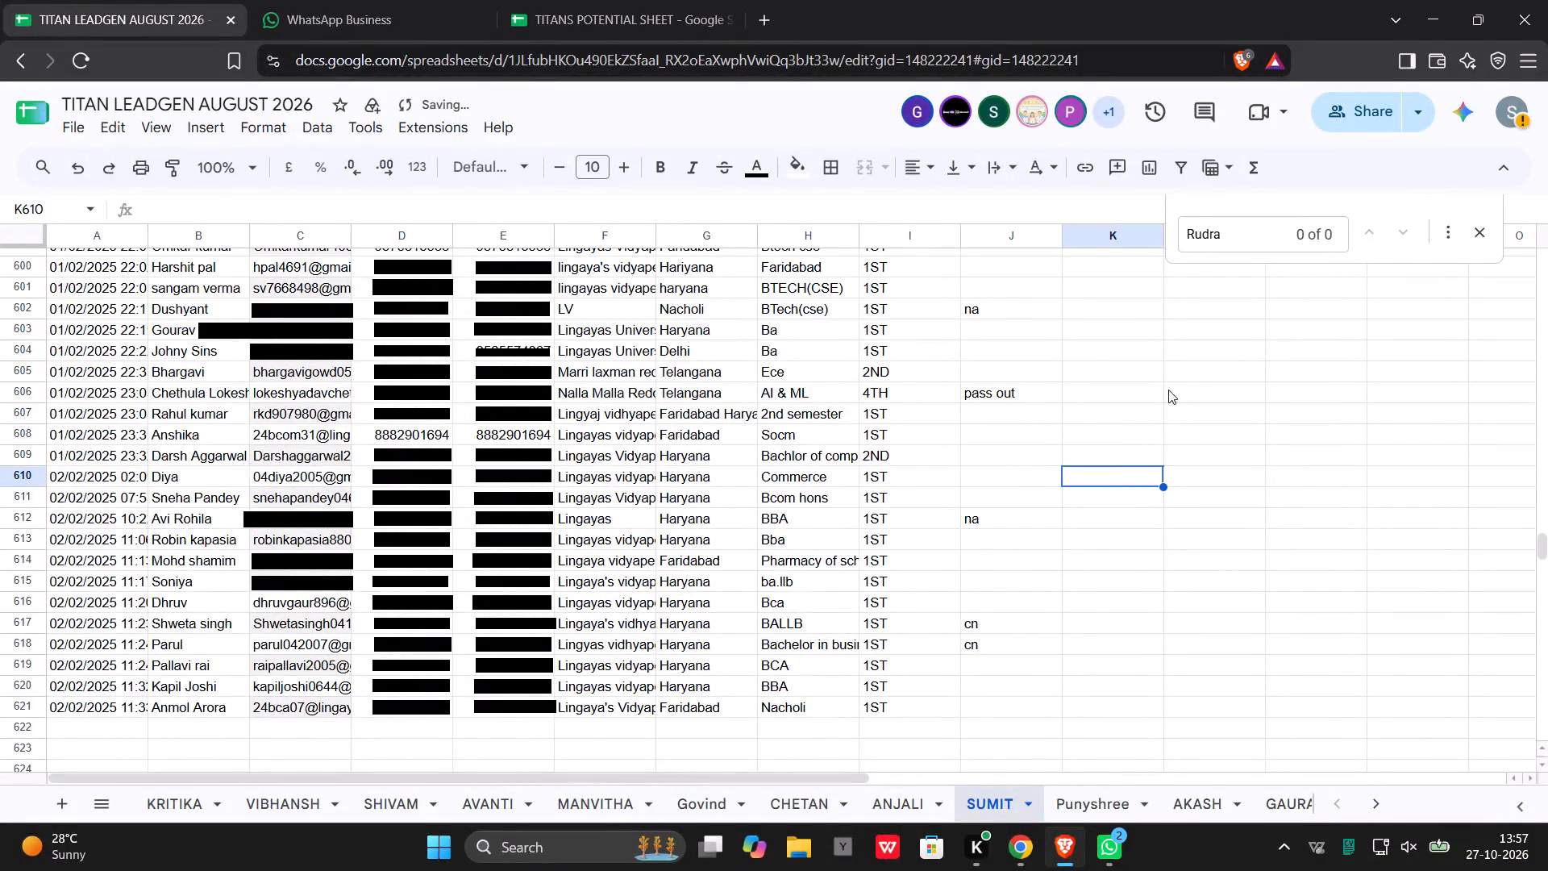
# Repeat the search for Rudra and examine the earlier lead rows up to the top of the sheet.
pyautogui.click(1235, 235)
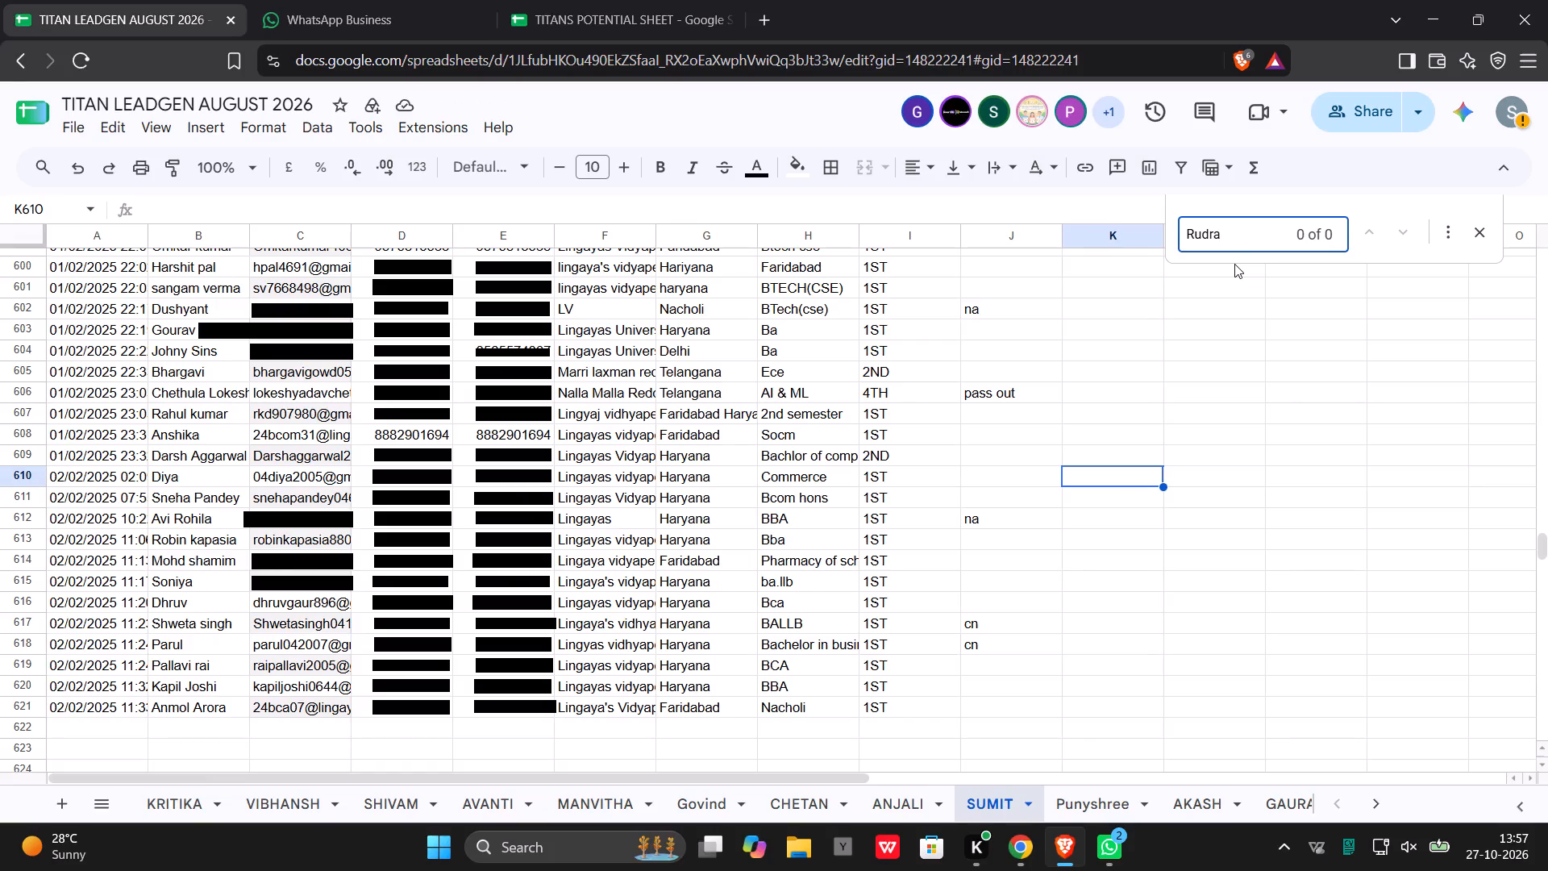
pyautogui.click(1237, 241)
pyautogui.press('Return')
pyautogui.scroll(20, 868, 430)
pyautogui.scroll(18, 868, 430)
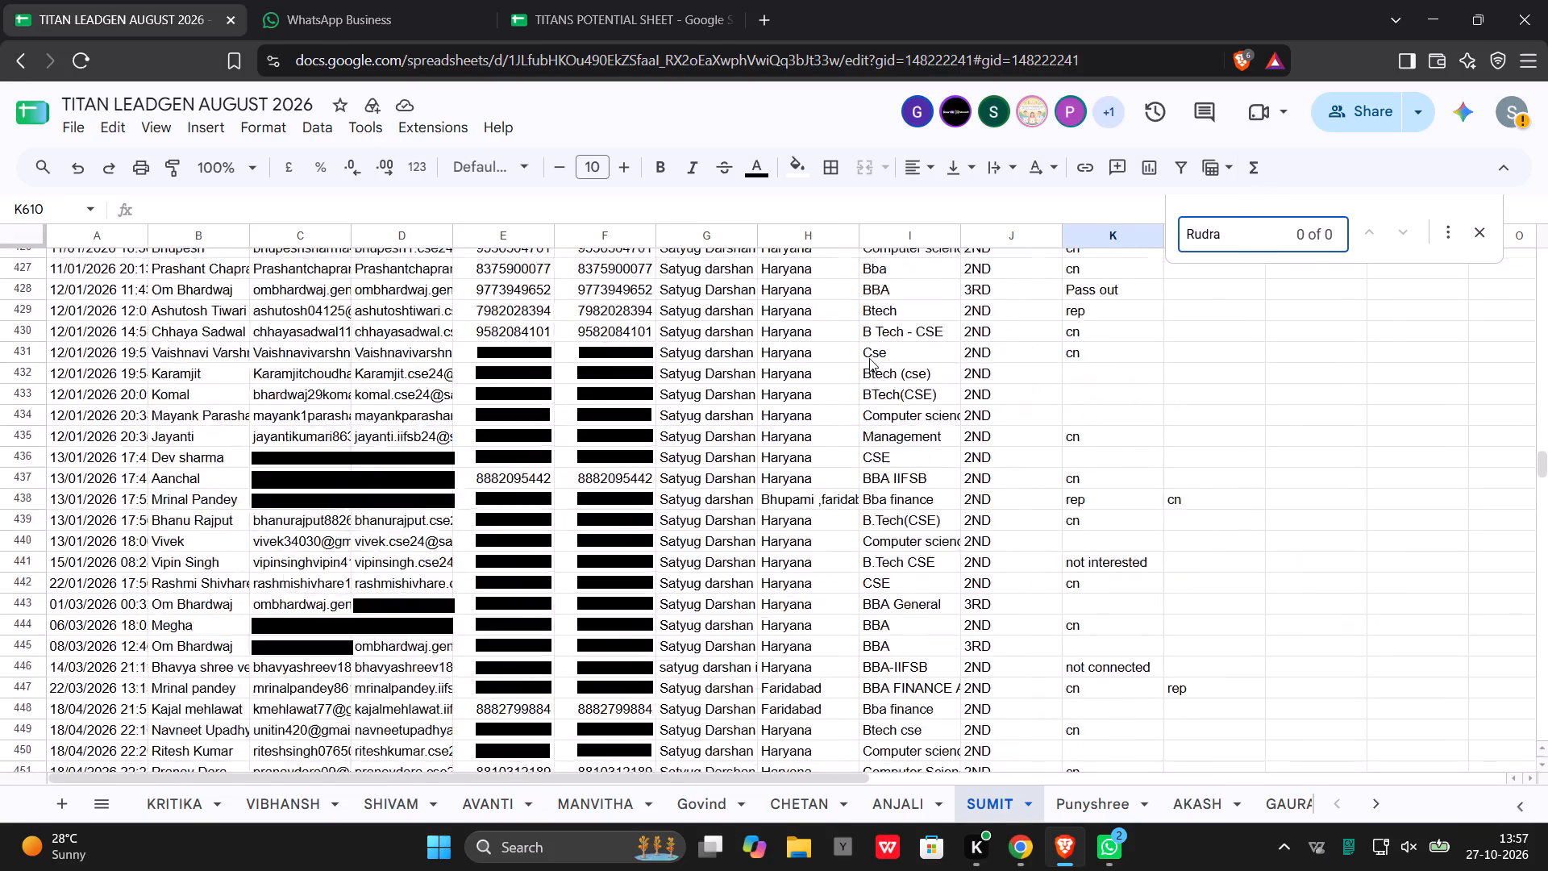
pyautogui.scroll(20, 869, 358)
pyautogui.scroll(20, 869, 358)
pyautogui.scroll(7, 869, 358)
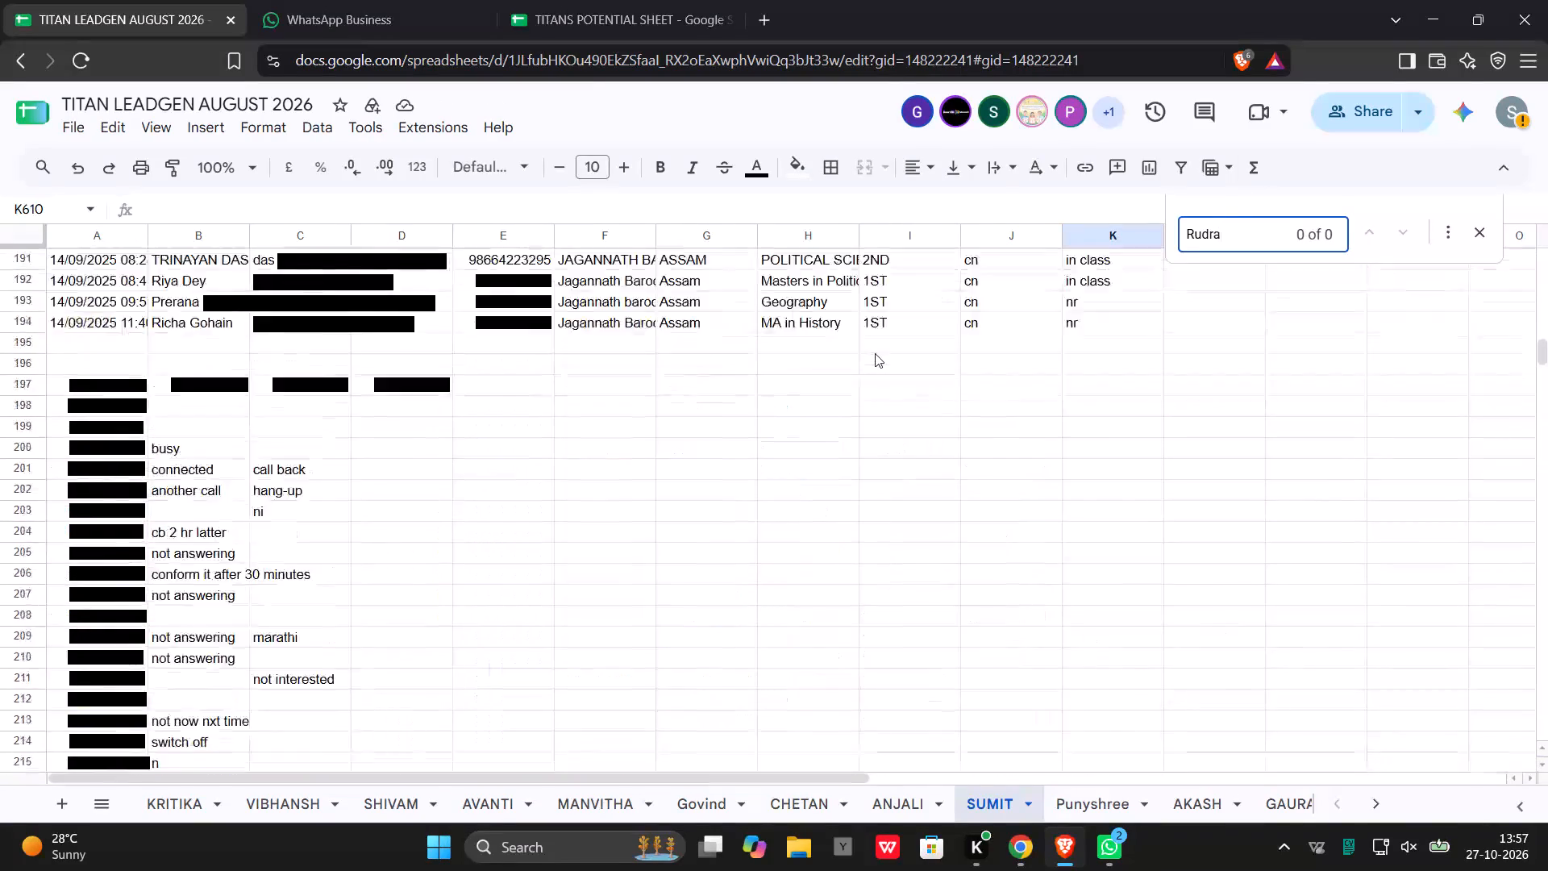
pyautogui.scroll(-7, 875, 353)
pyautogui.scroll(17, 875, 353)
pyautogui.scroll(6, 876, 353)
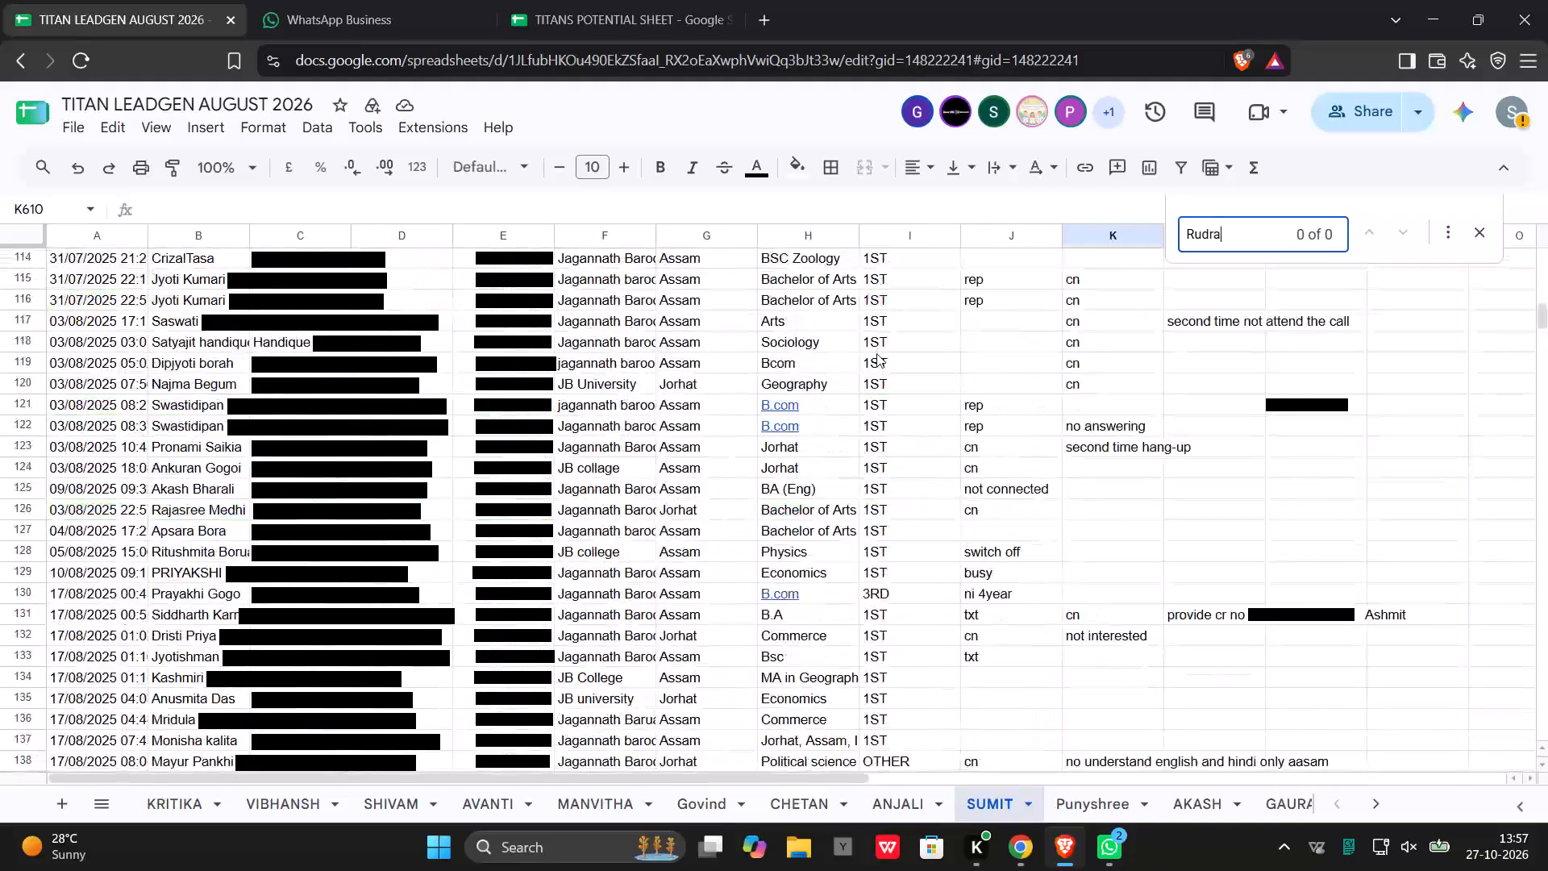
pyautogui.scroll(20, 884, 356)
pyautogui.scroll(16, 884, 356)
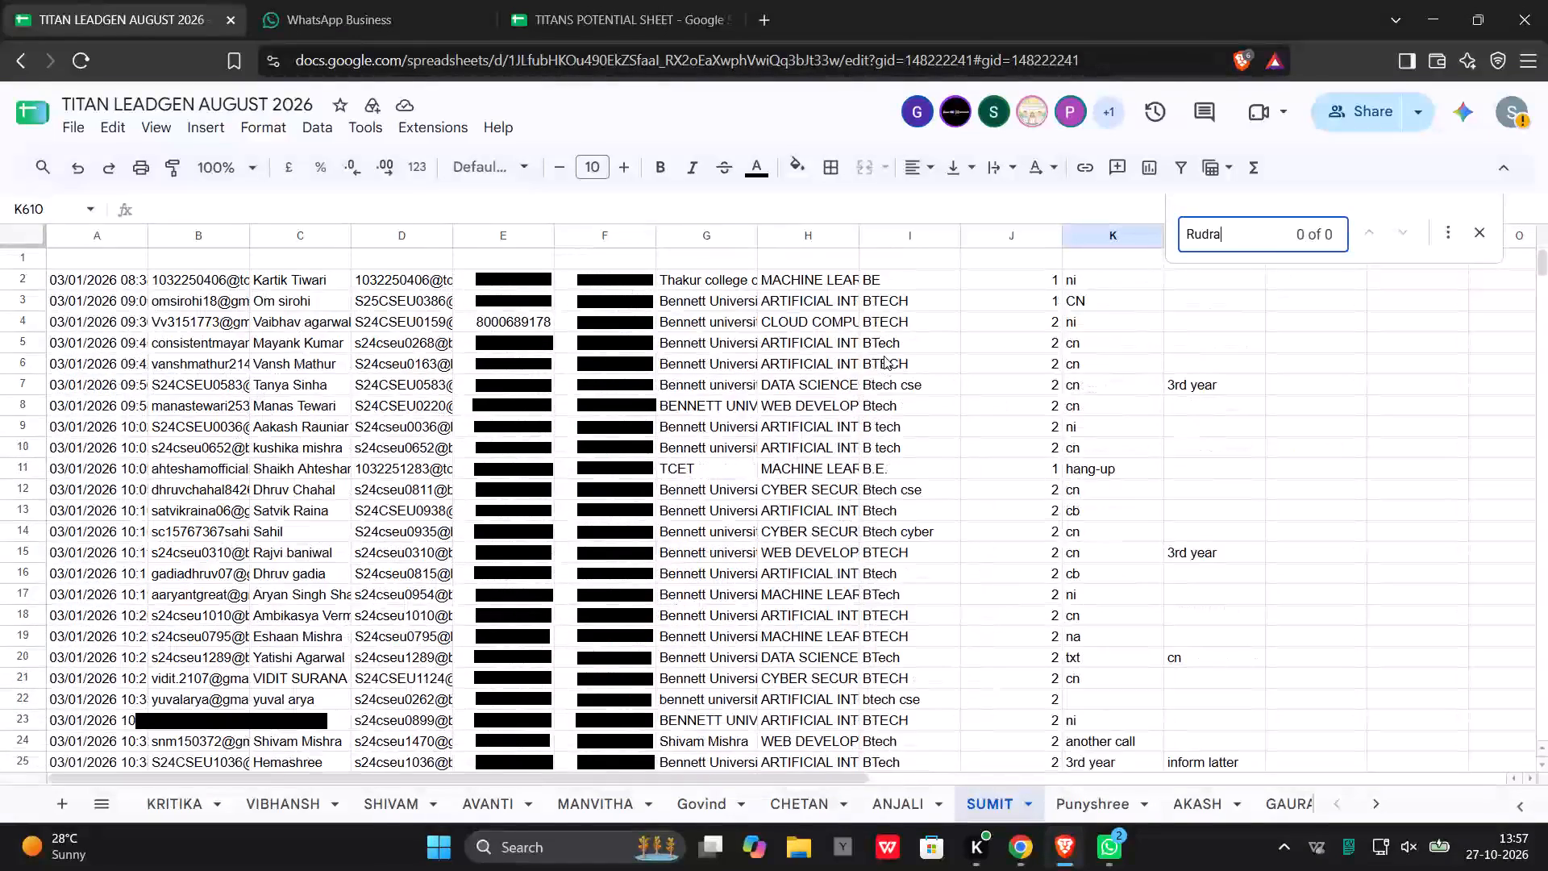
pyautogui.scroll(1, 884, 356)
# Search the sheet for Akshat, extend the search to the student's full name, and clear the search text.
pyautogui.moveTo(1245, 235); pyautogui.dragTo(1154, 231)
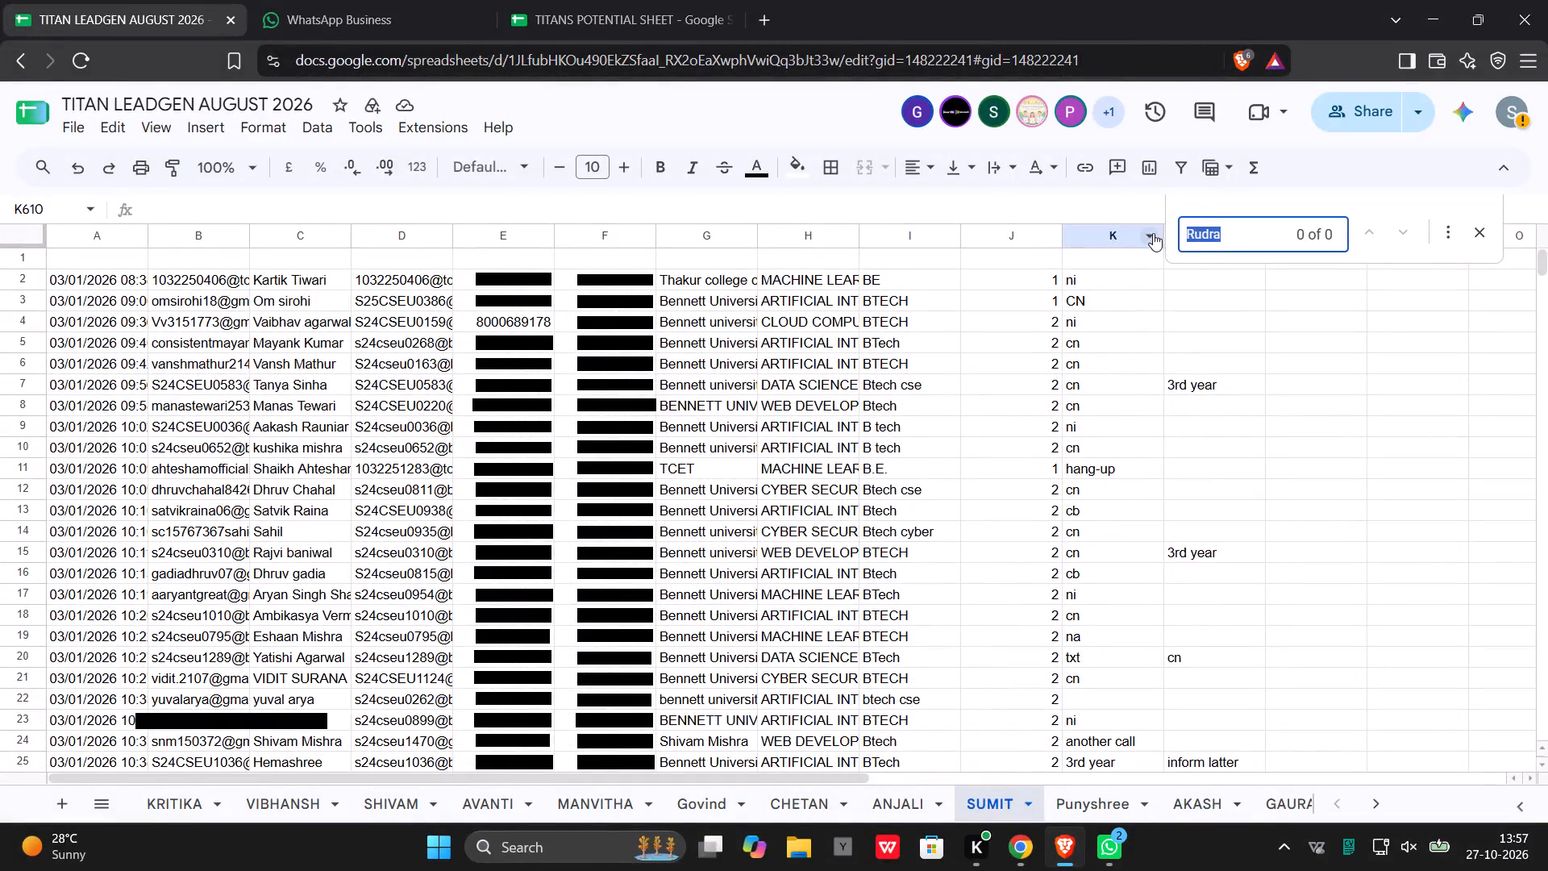
pyautogui.press('BackSpace')
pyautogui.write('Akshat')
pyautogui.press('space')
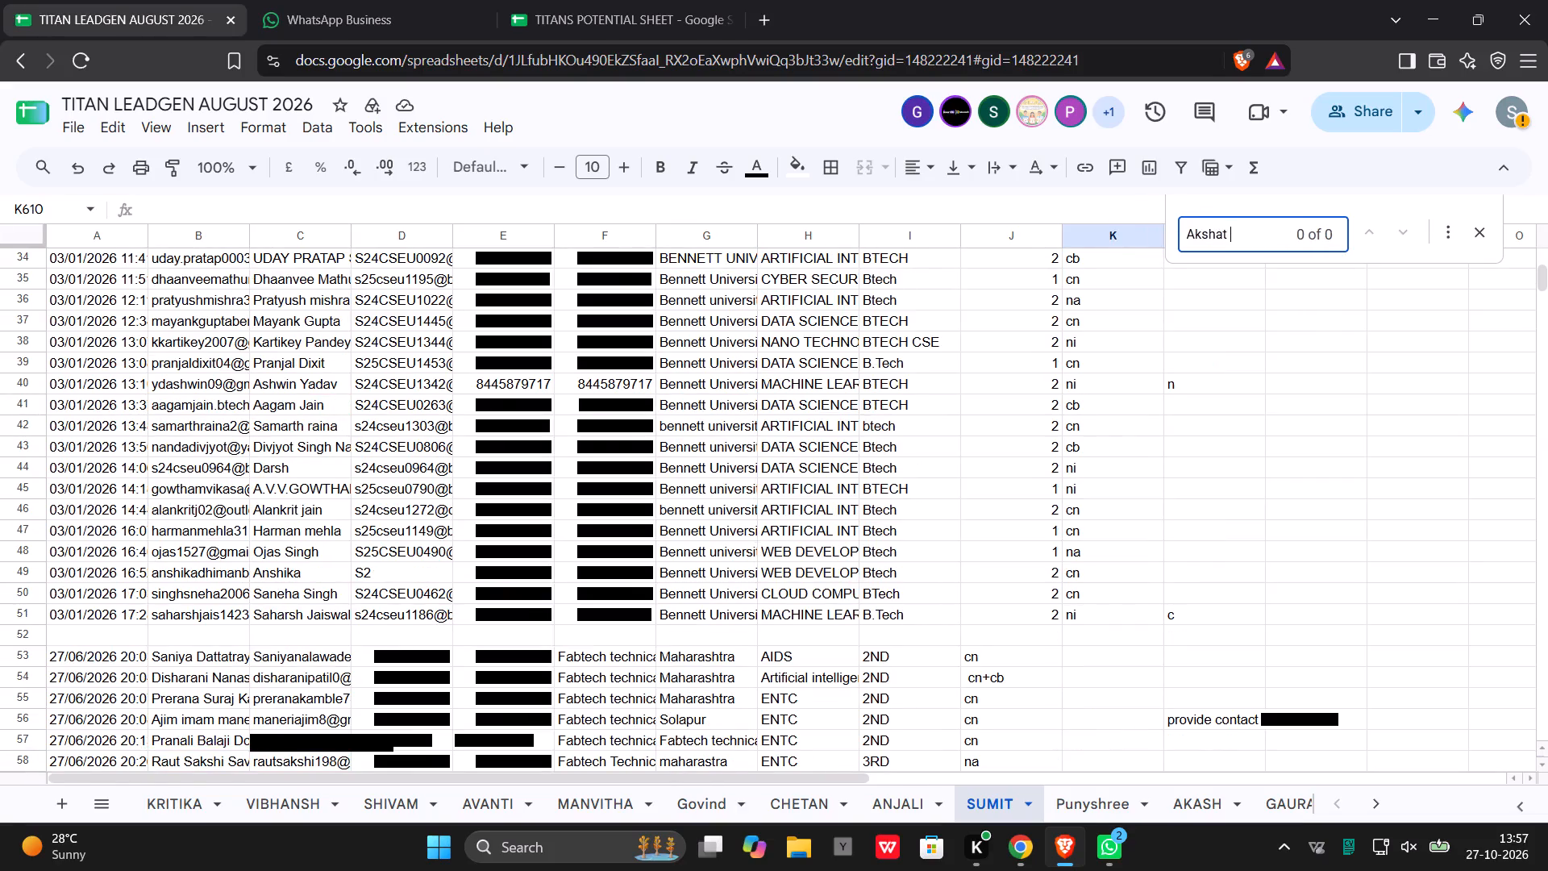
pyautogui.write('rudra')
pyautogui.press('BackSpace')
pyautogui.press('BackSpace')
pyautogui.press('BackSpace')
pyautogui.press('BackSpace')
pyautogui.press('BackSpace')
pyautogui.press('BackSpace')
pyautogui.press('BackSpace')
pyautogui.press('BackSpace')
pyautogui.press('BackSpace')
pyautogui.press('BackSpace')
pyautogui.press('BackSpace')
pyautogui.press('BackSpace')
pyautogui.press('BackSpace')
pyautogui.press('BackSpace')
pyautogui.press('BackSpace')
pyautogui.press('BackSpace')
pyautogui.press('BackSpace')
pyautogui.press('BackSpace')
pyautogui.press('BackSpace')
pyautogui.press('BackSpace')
pyautogui.scroll(-6, 1175, 416)
pyautogui.scroll(3, 1175, 416)
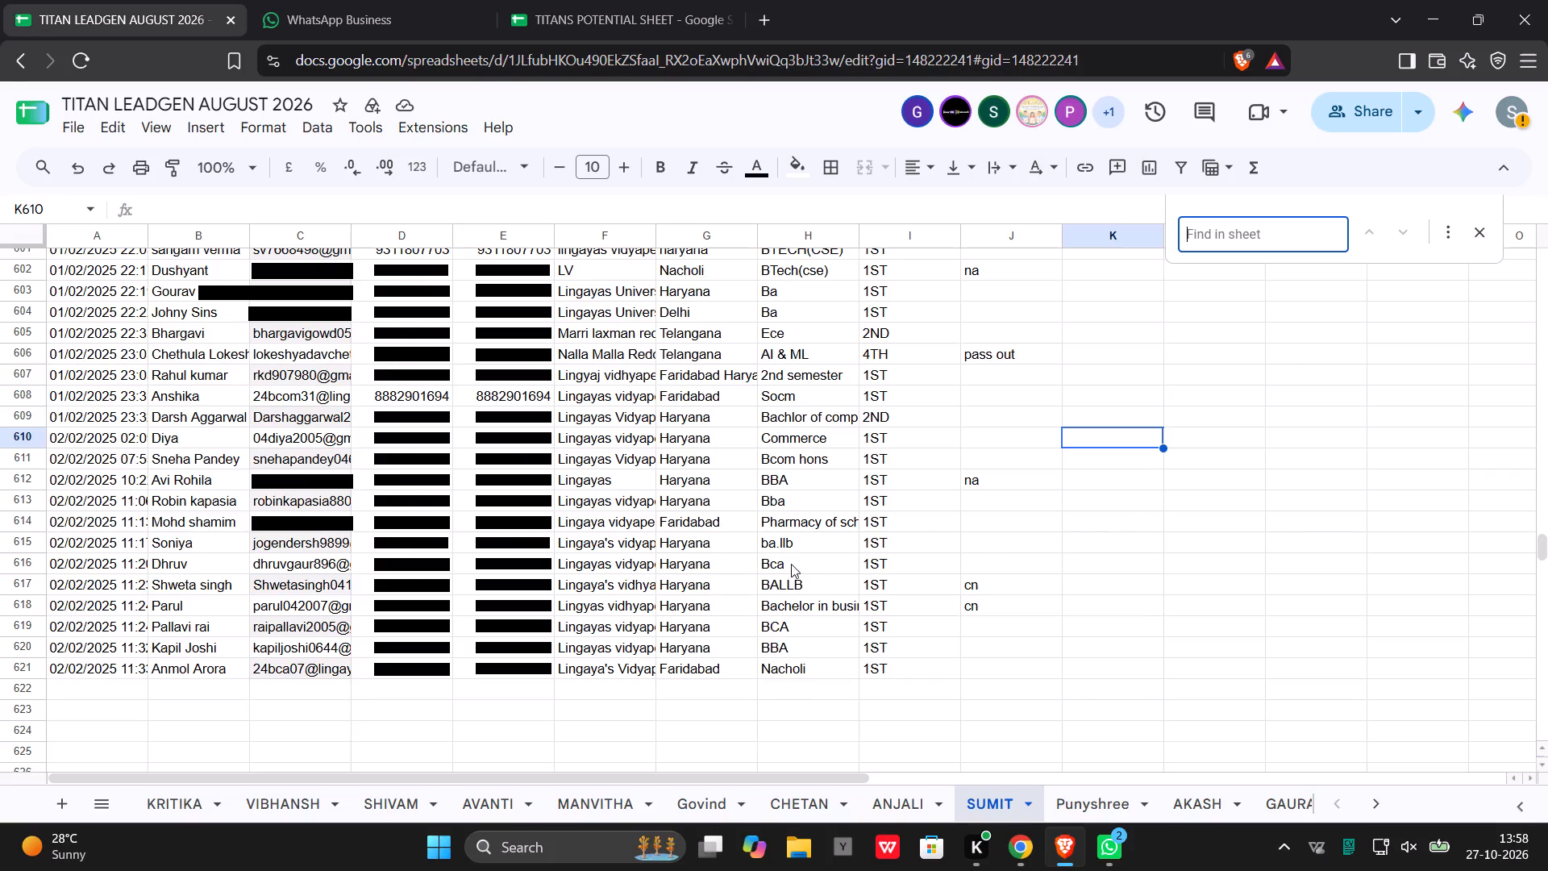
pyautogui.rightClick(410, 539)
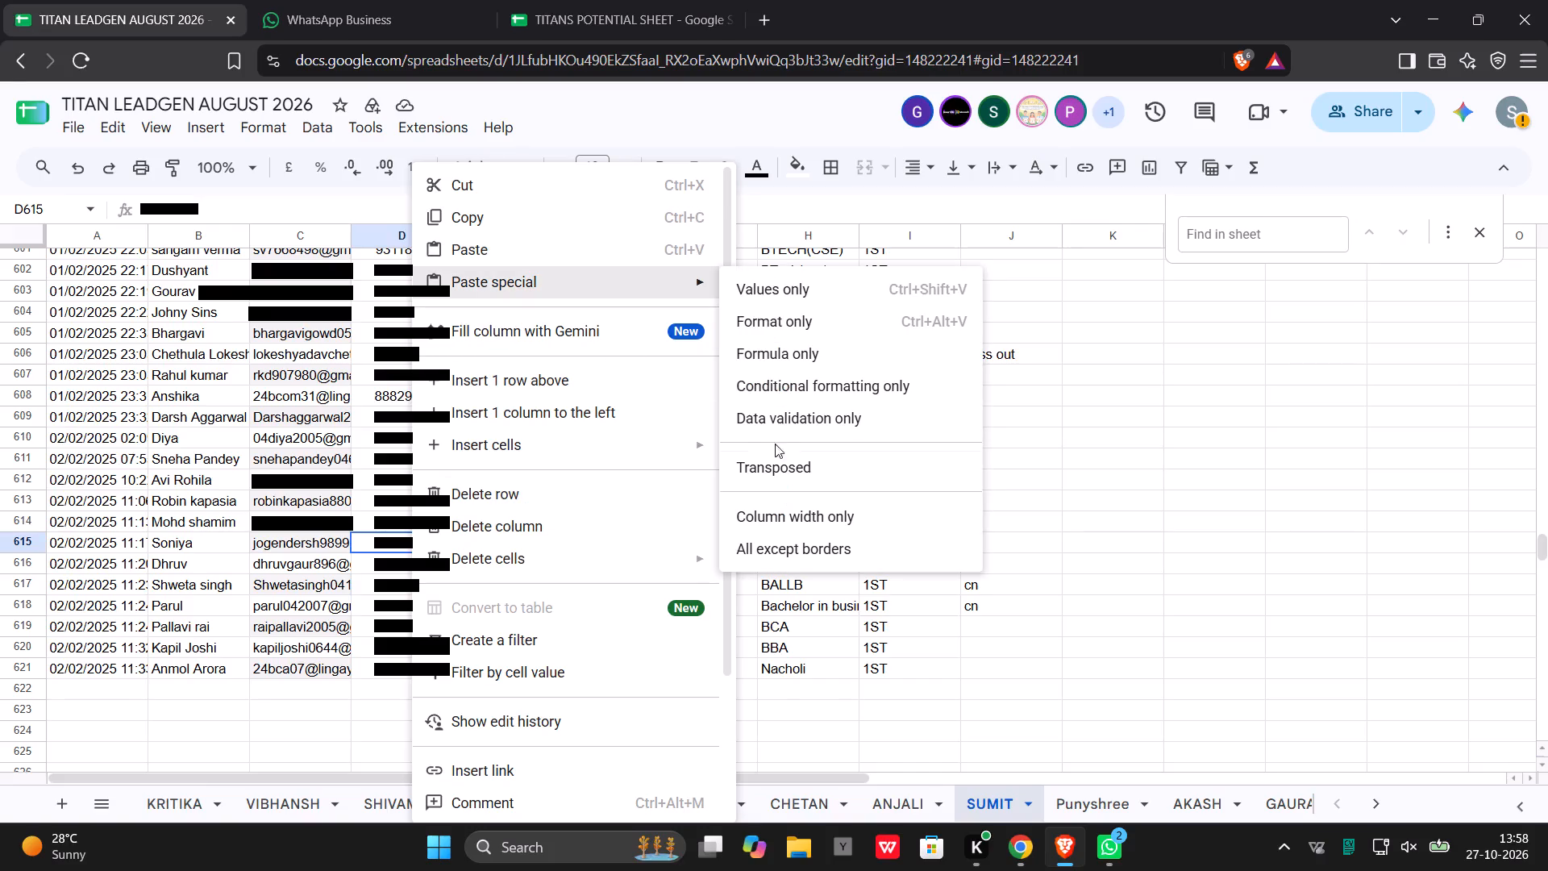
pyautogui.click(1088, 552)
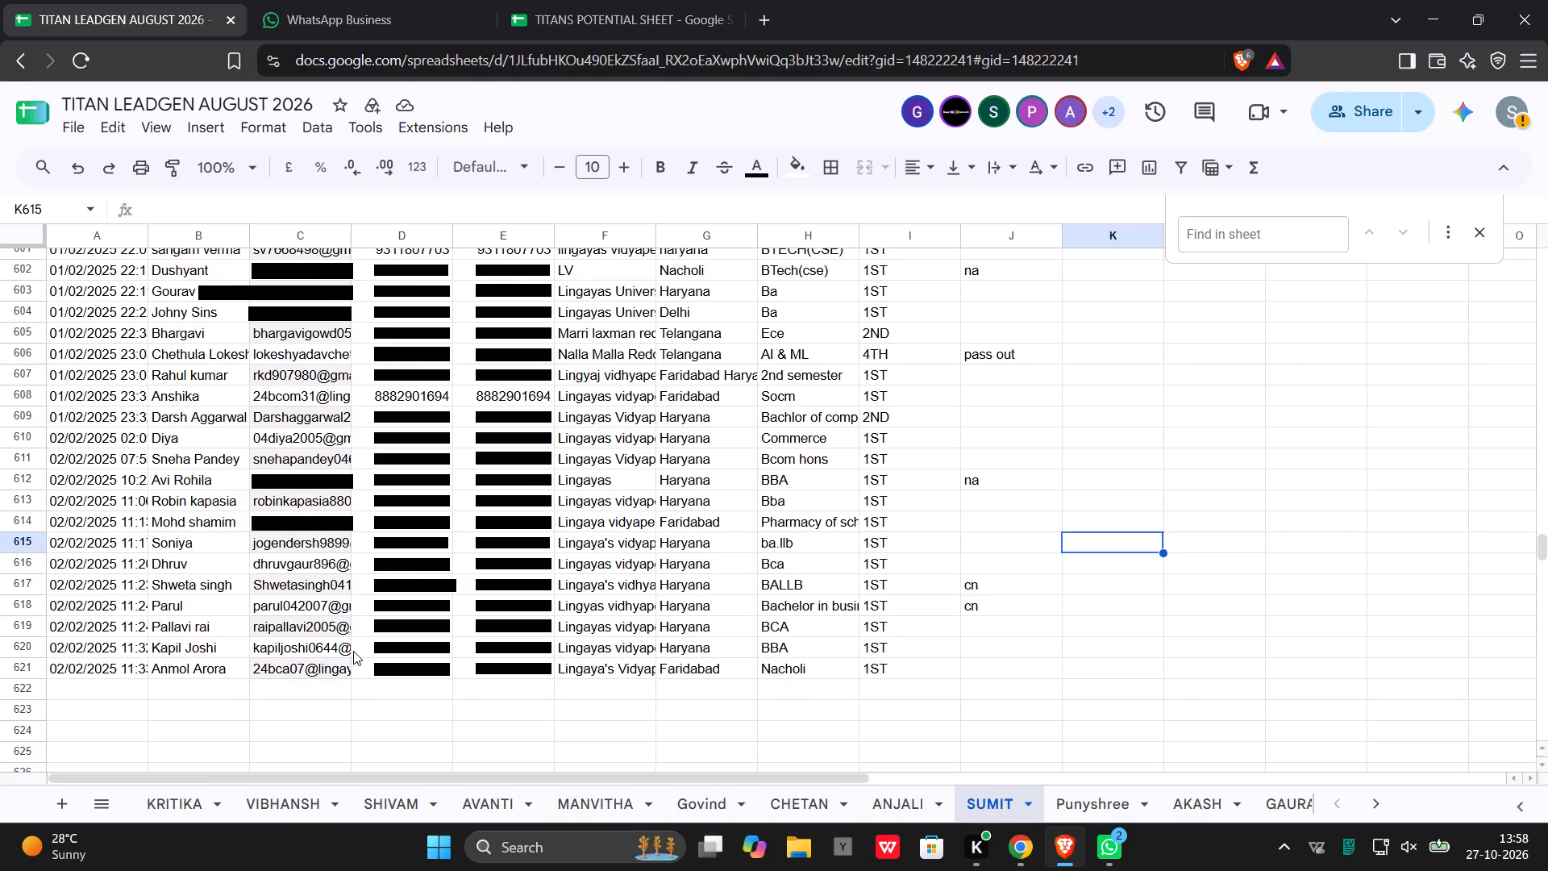
# Copy the lead's phone number from cell D620.
pyautogui.rightClick(418, 648)
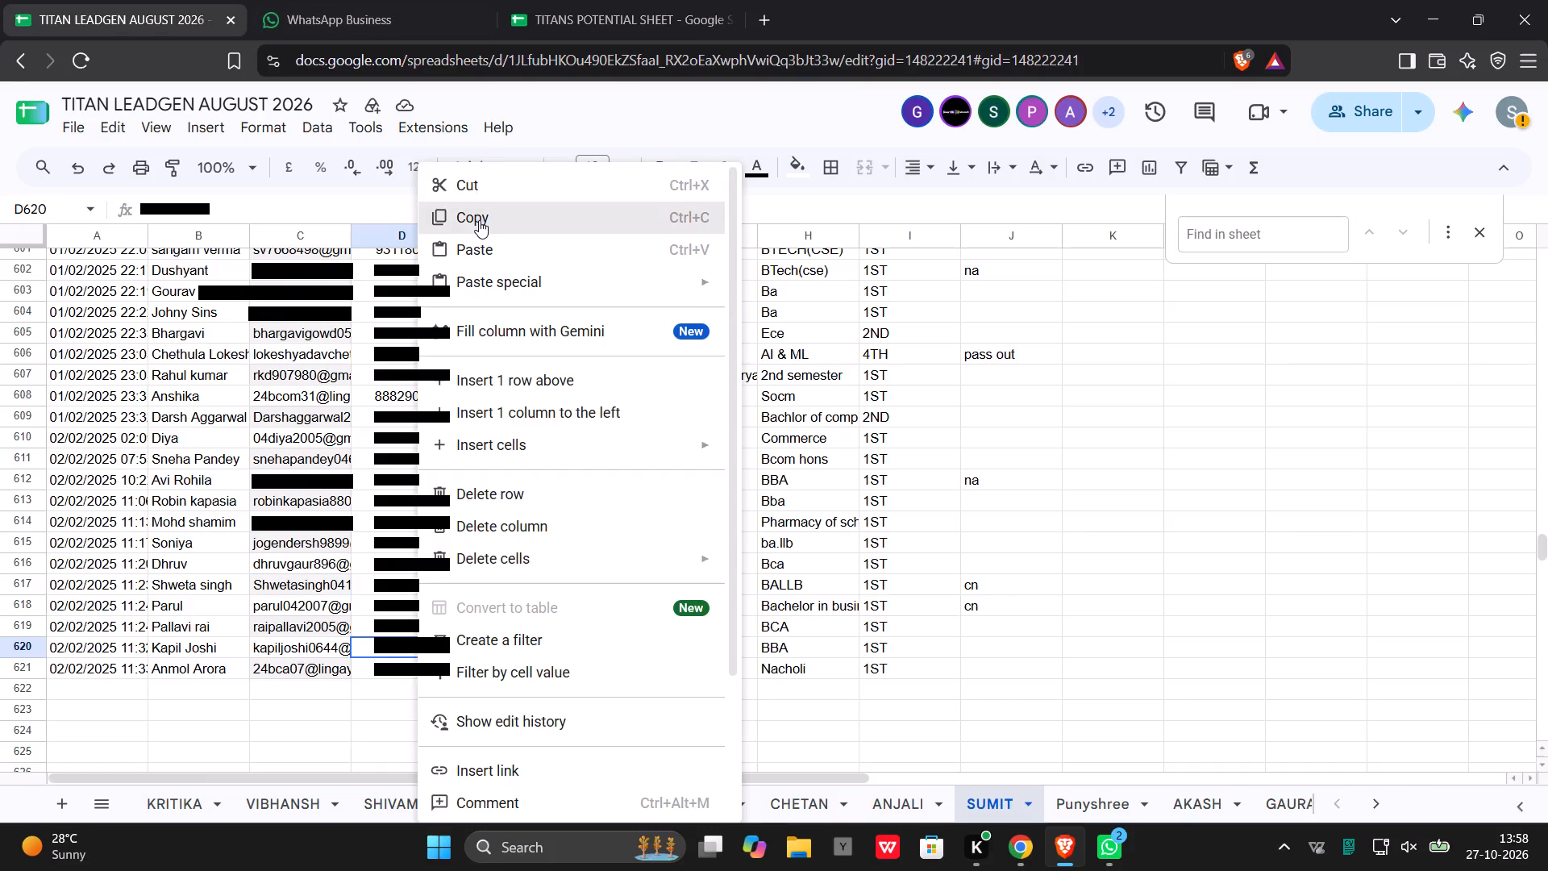
pyautogui.click(480, 219)
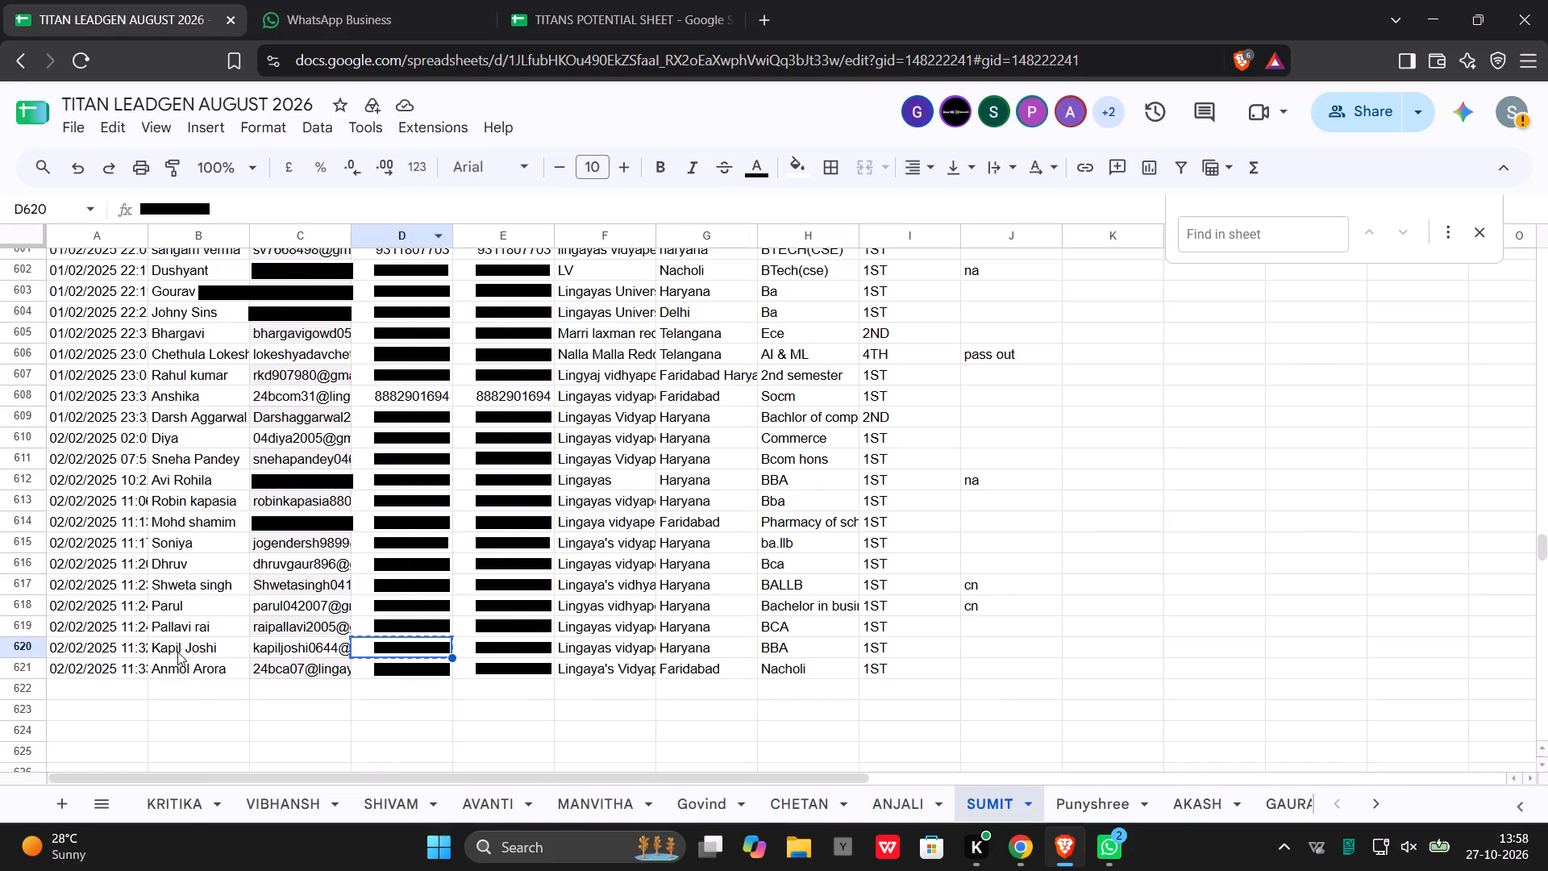
# Copy the student's name from cell B620.
pyautogui.rightClick(177, 652)
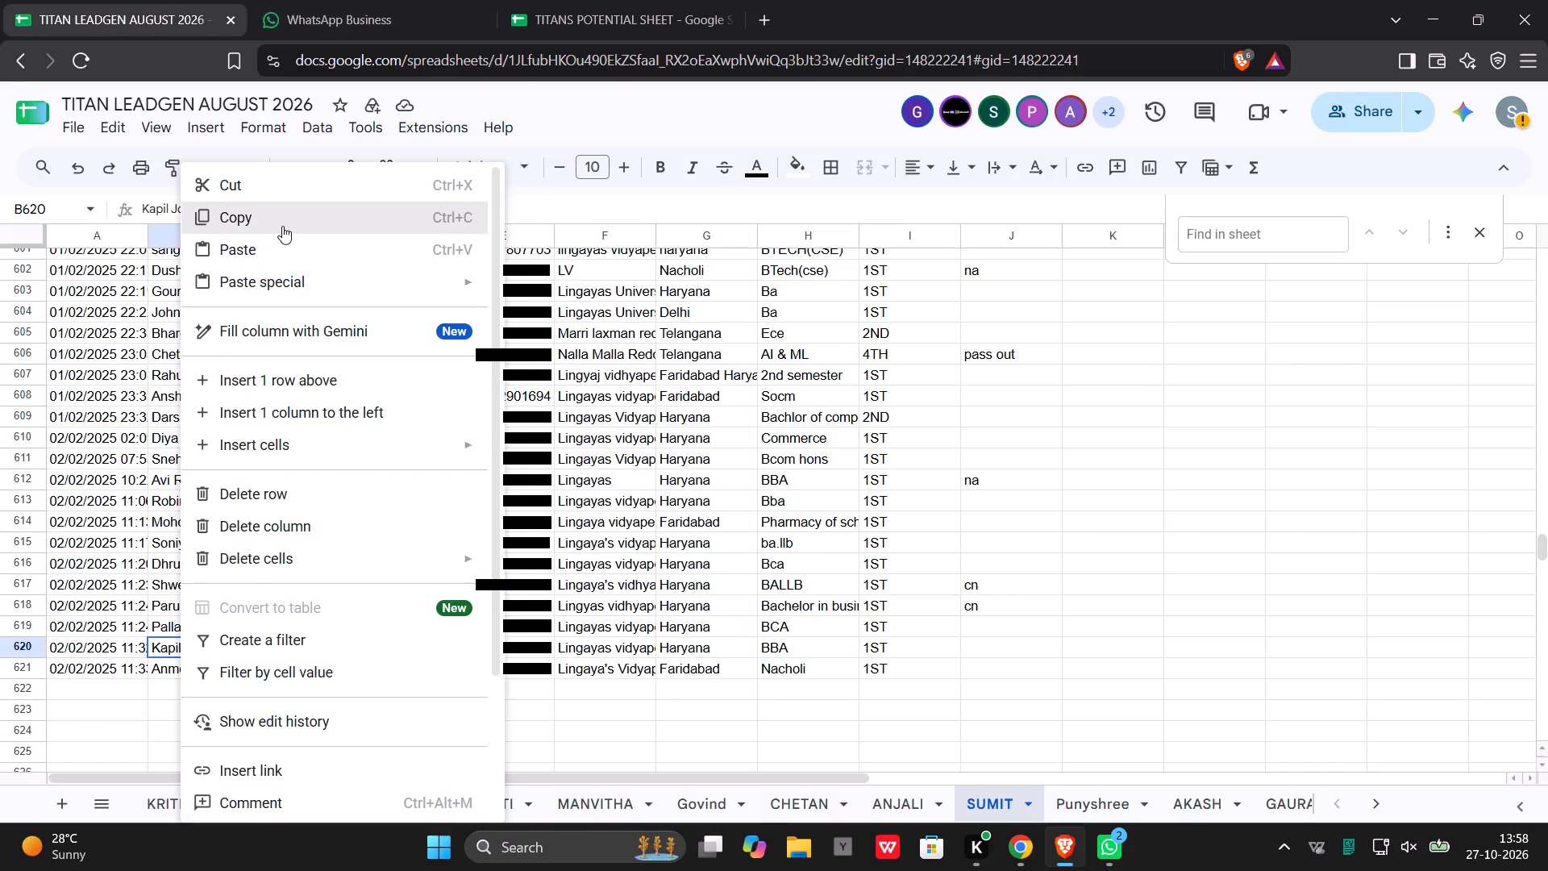
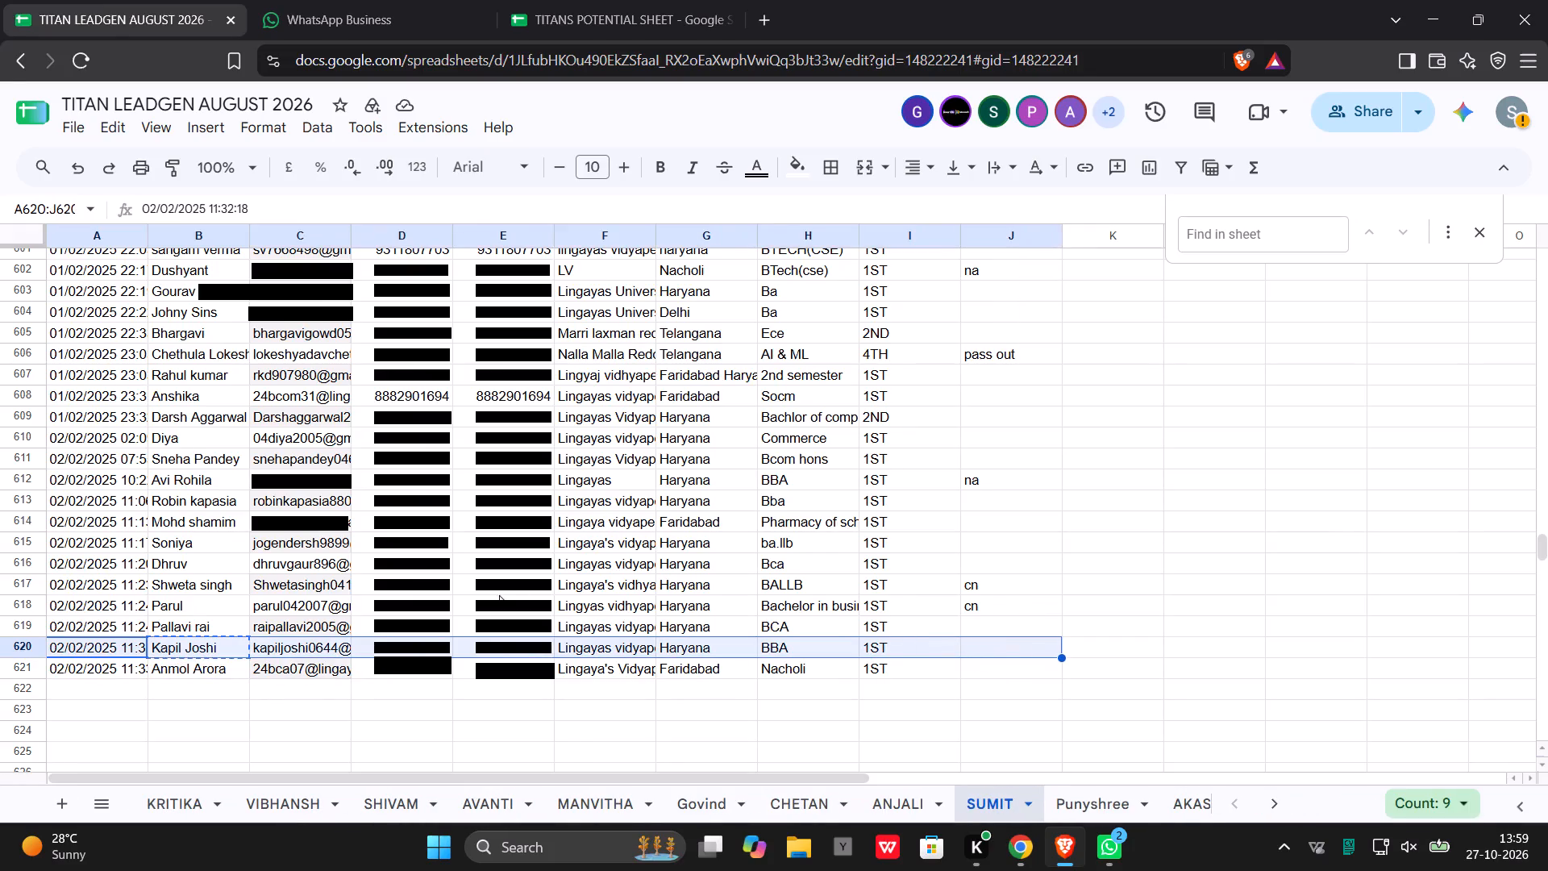
# Select the lead's phone number in cell D620 of the SUMIT sheet.
pyautogui.rightClick(403, 648)
pyautogui.click(399, 644)
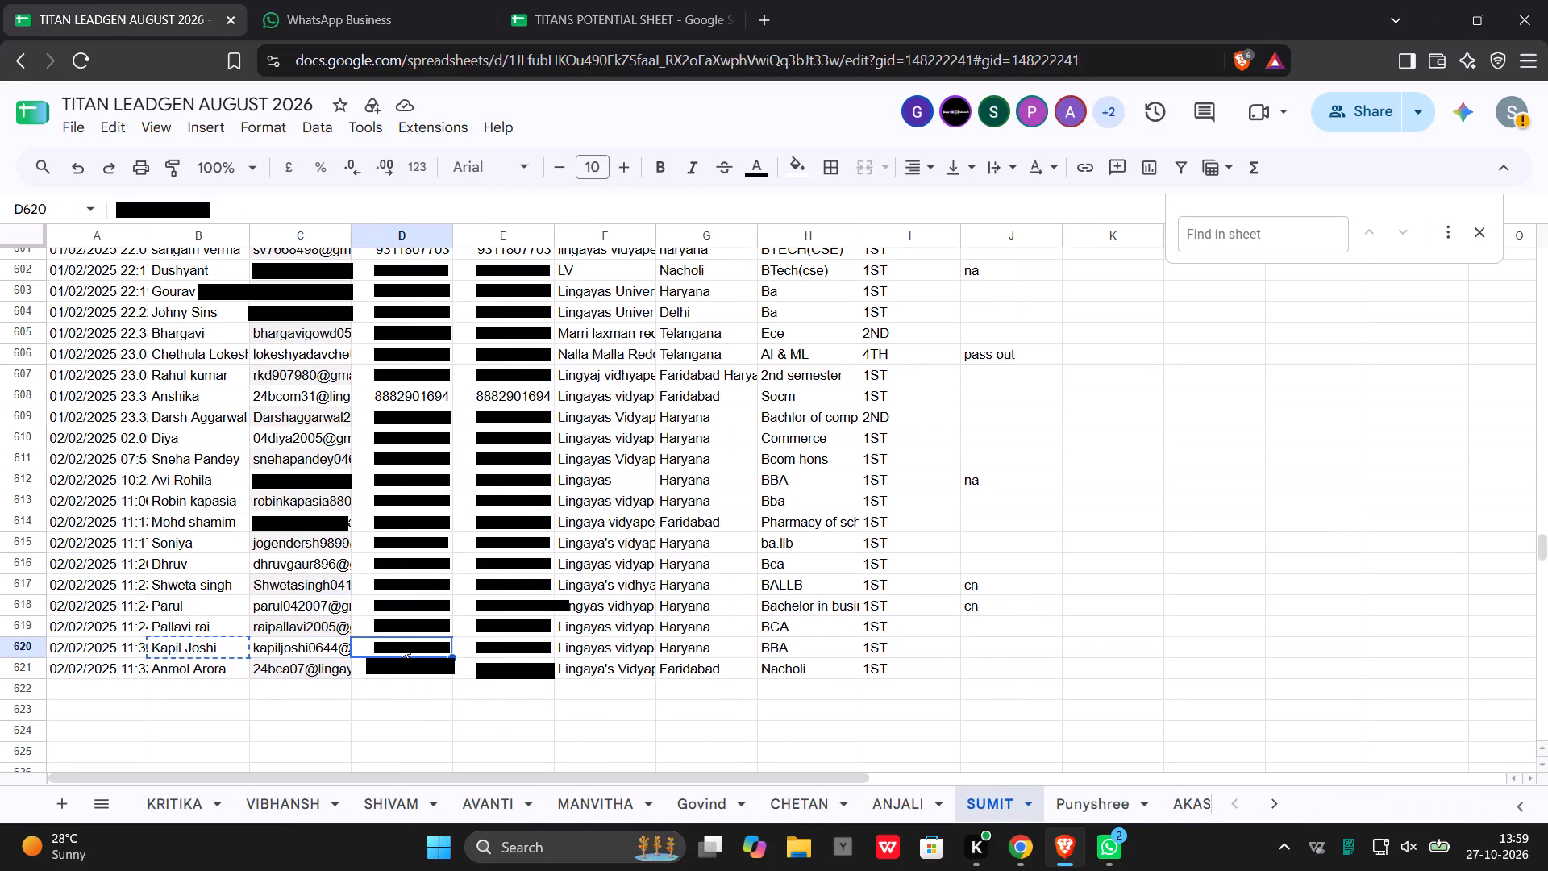
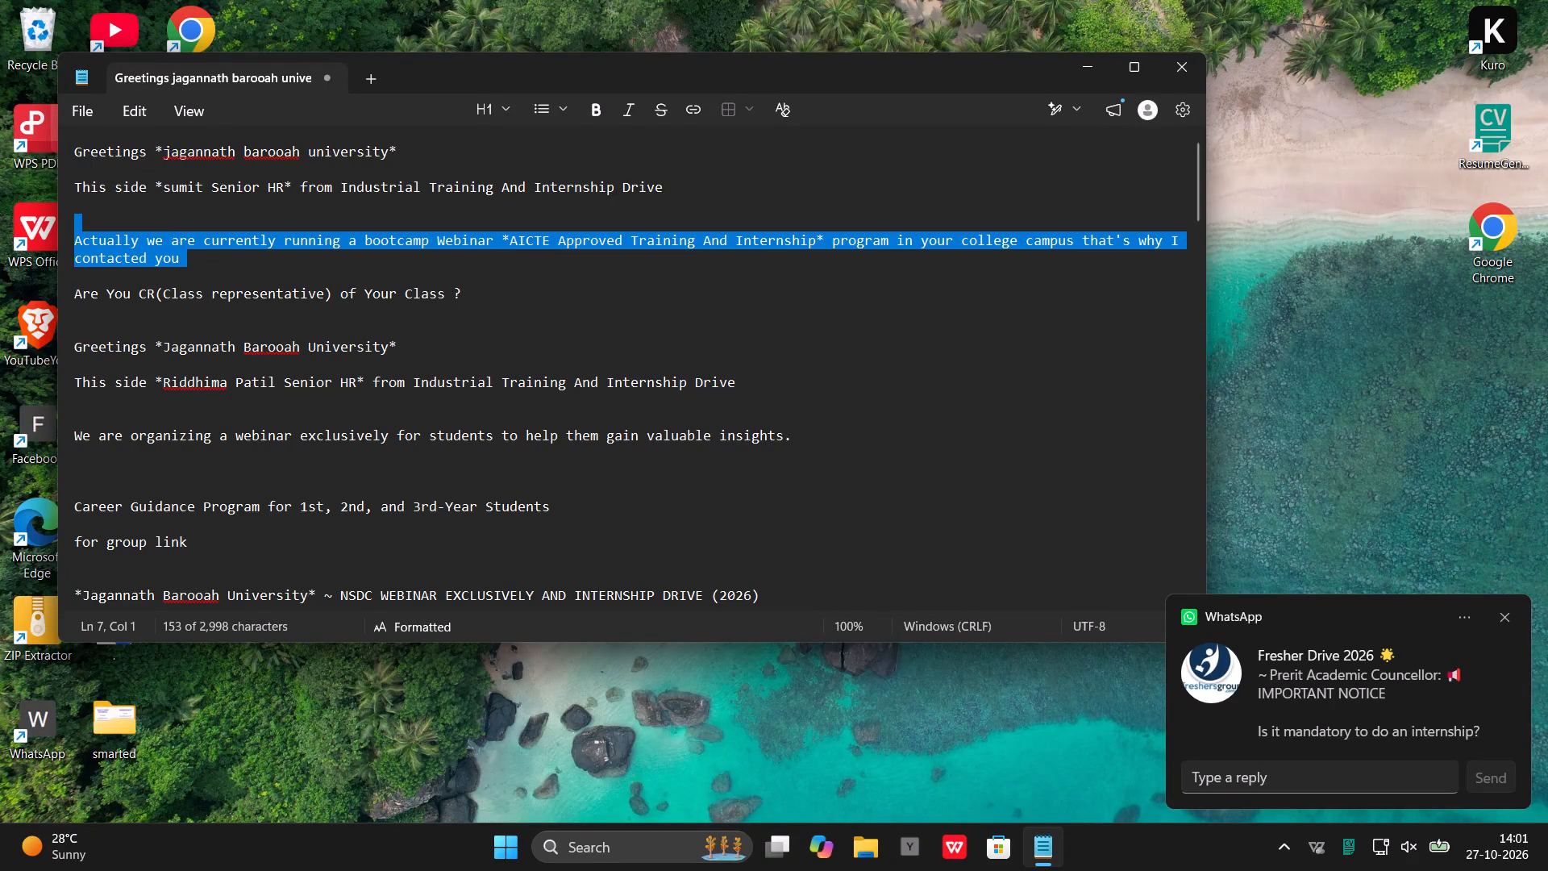
# Copy the sentence "We are organizing a webinar exclusively for students to help them gain valuable insights." from the message notes.
pyautogui.click(686, 355)
pyautogui.moveTo(803, 439); pyautogui.dragTo(801, 420)
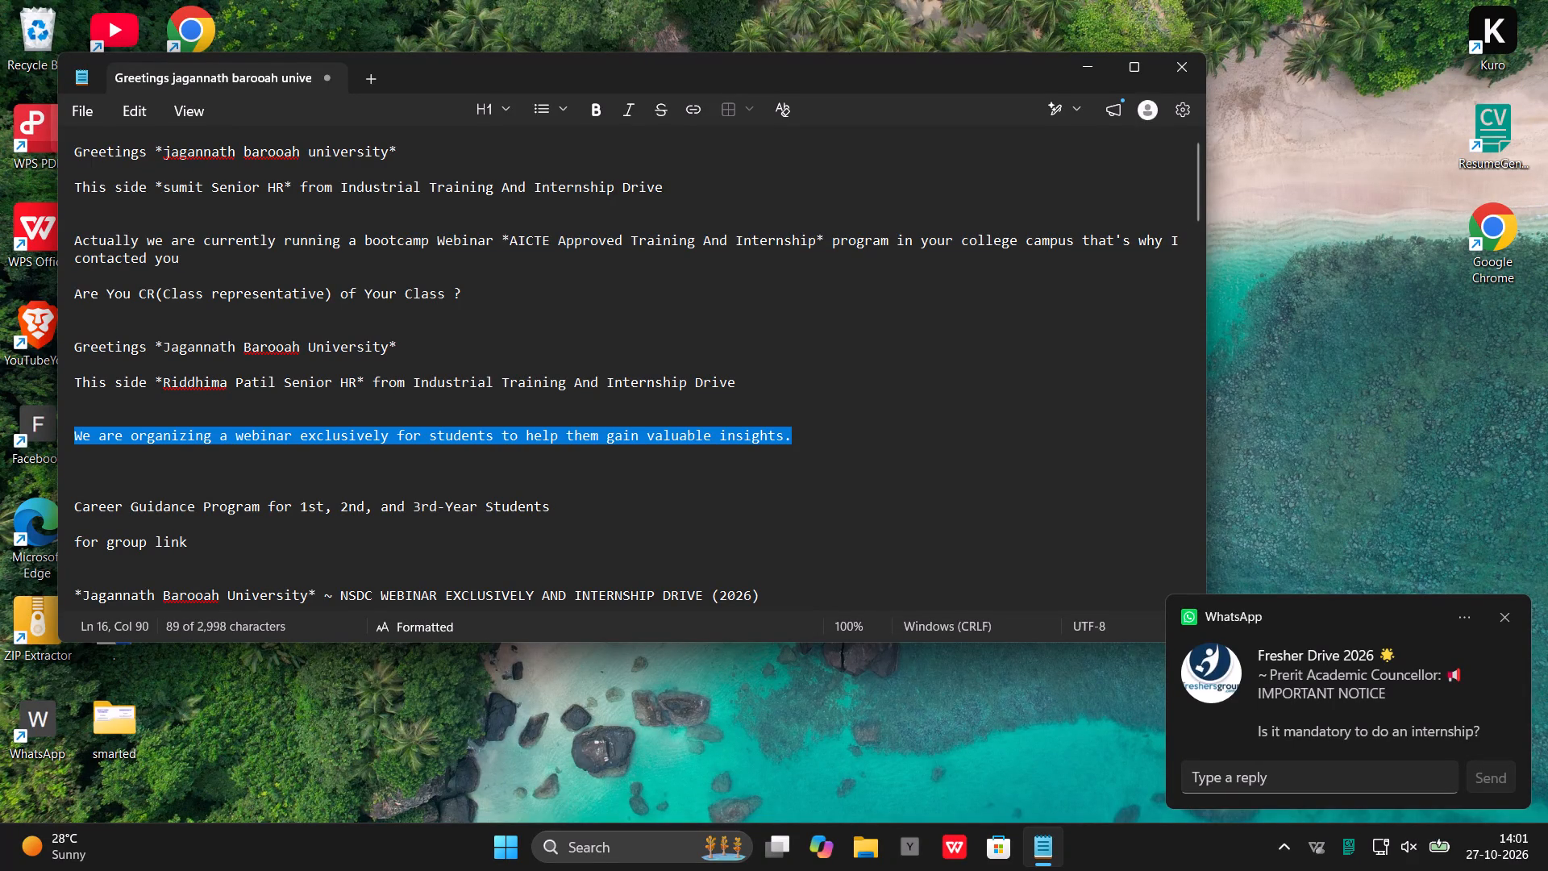
pyautogui.hotkey('ctrl', 'c')
# Select the question "Are You CR(Class representative) of Your Class ?" in the first message template.
pyautogui.moveTo(525, 306); pyautogui.dragTo(518, 277)
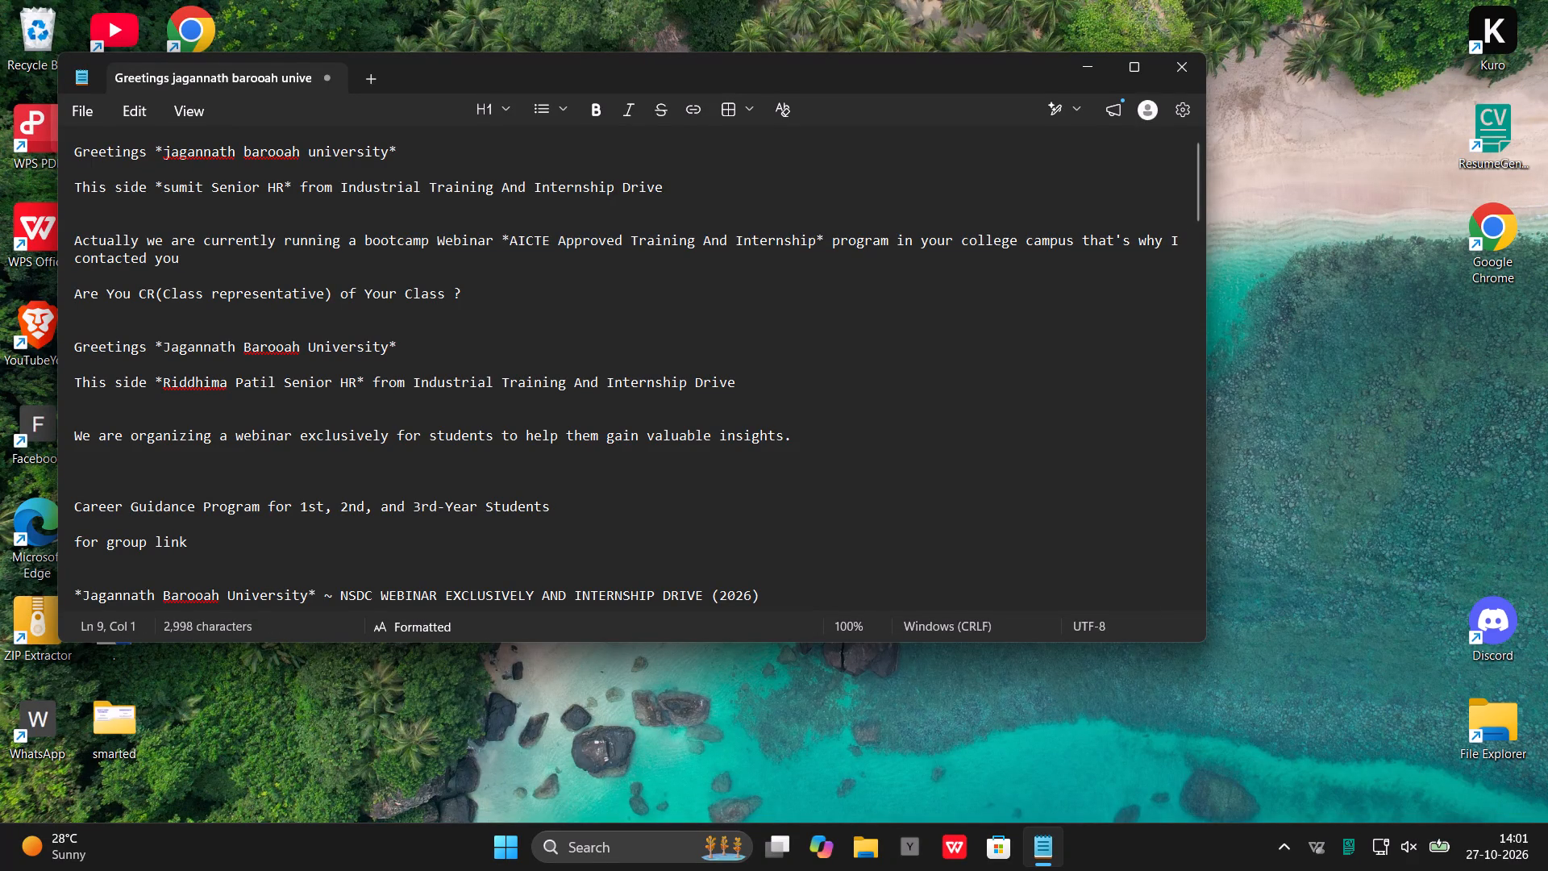
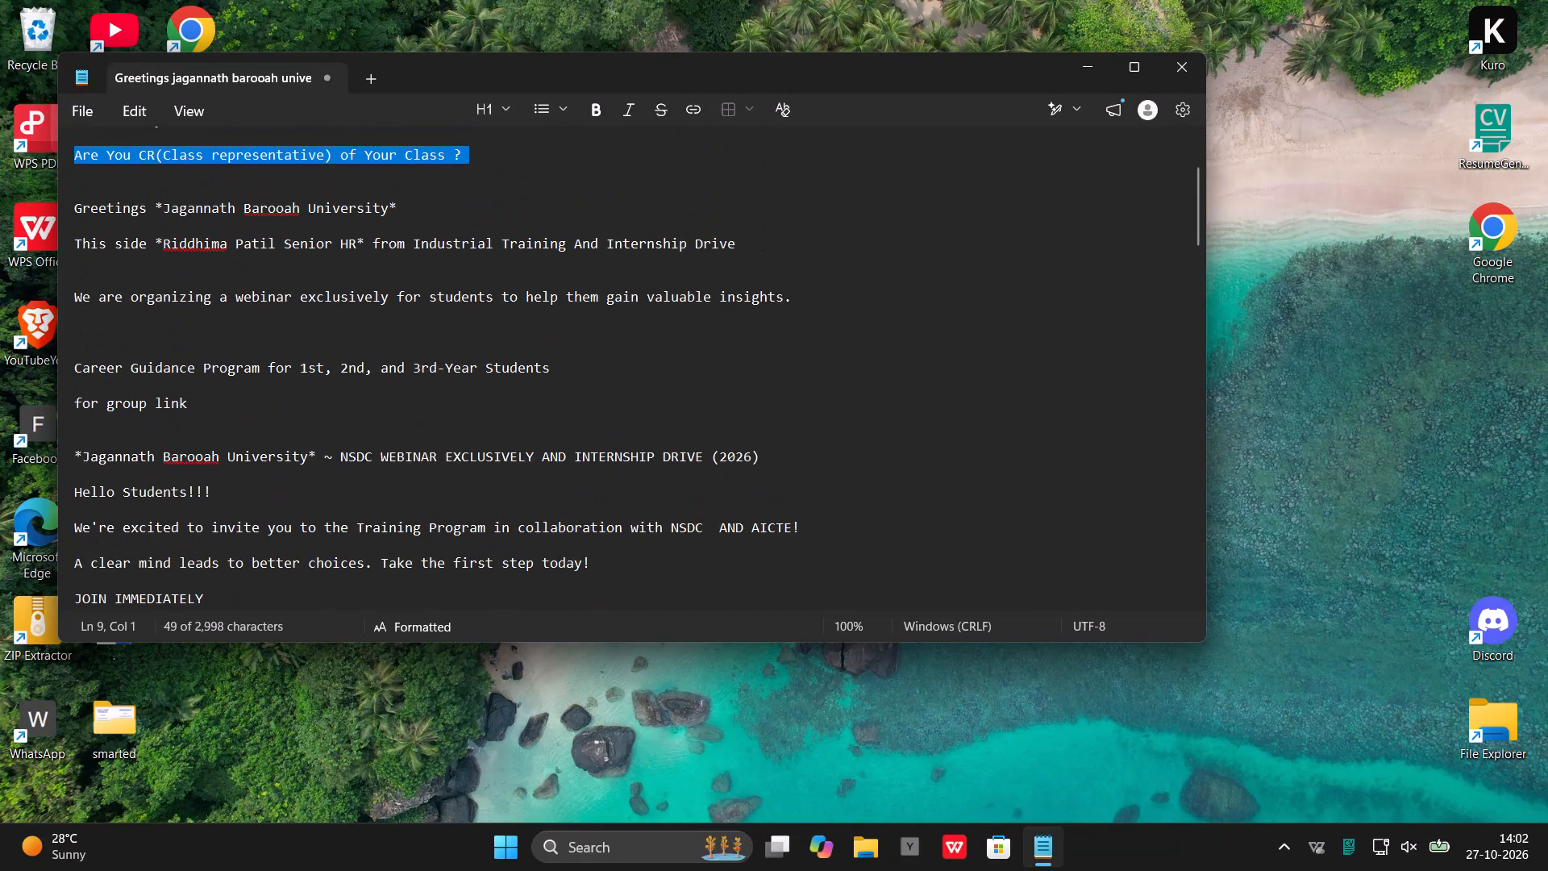
# Copy the prepared line "Kindly join this group and make sure to share it with your classmates and all your class groups.".
pyautogui.scroll(1, 827, 454)
pyautogui.scroll(-8, 827, 454)
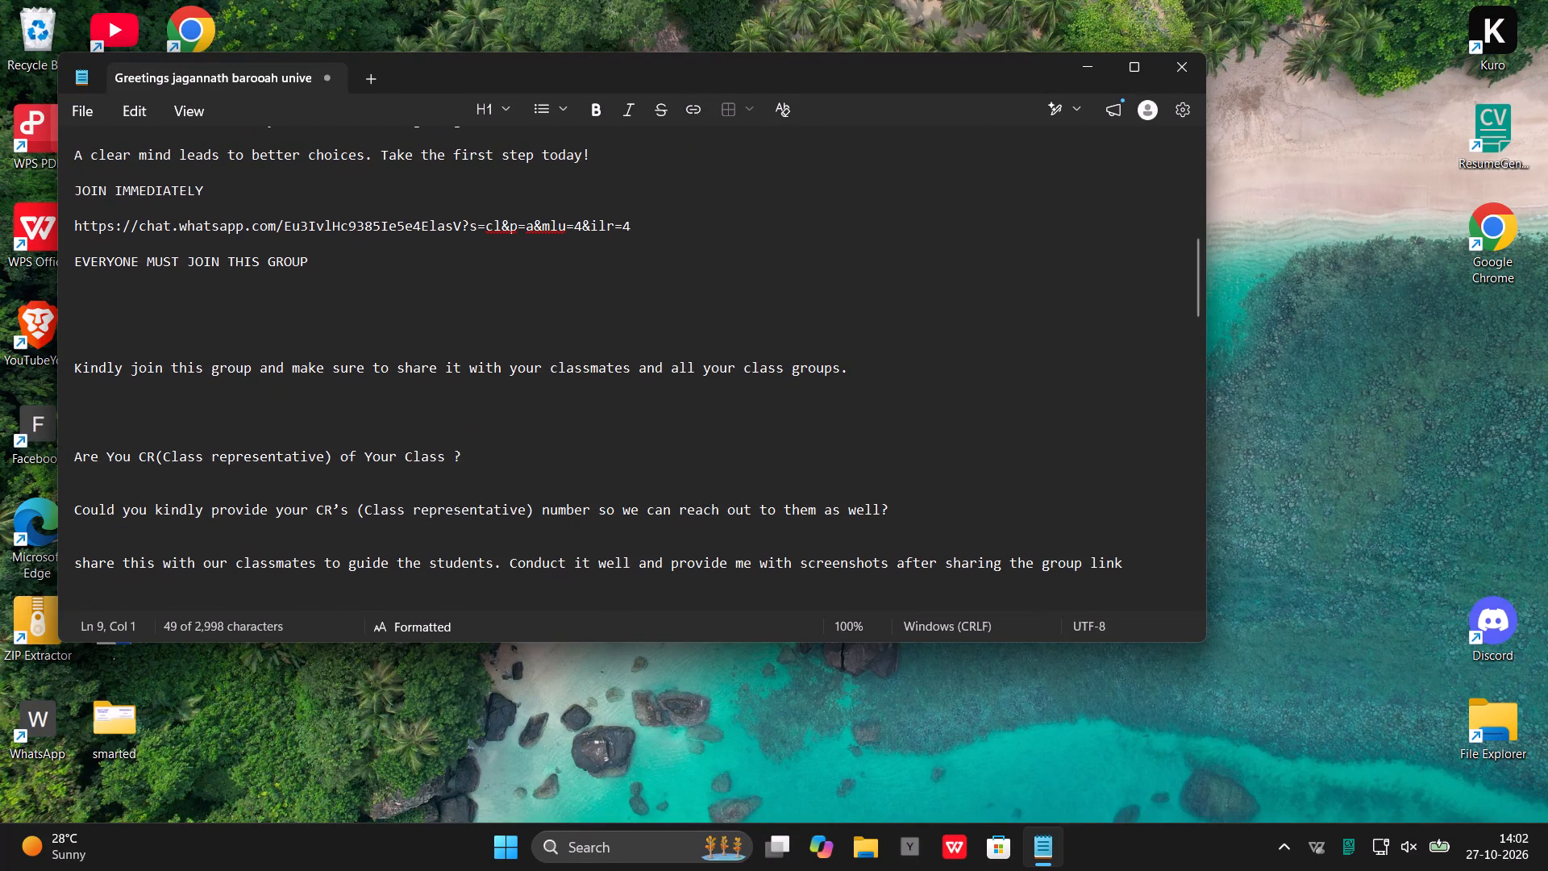
pyautogui.moveTo(882, 372); pyautogui.dragTo(873, 316)
pyautogui.hotkey('ctrl', 'c')
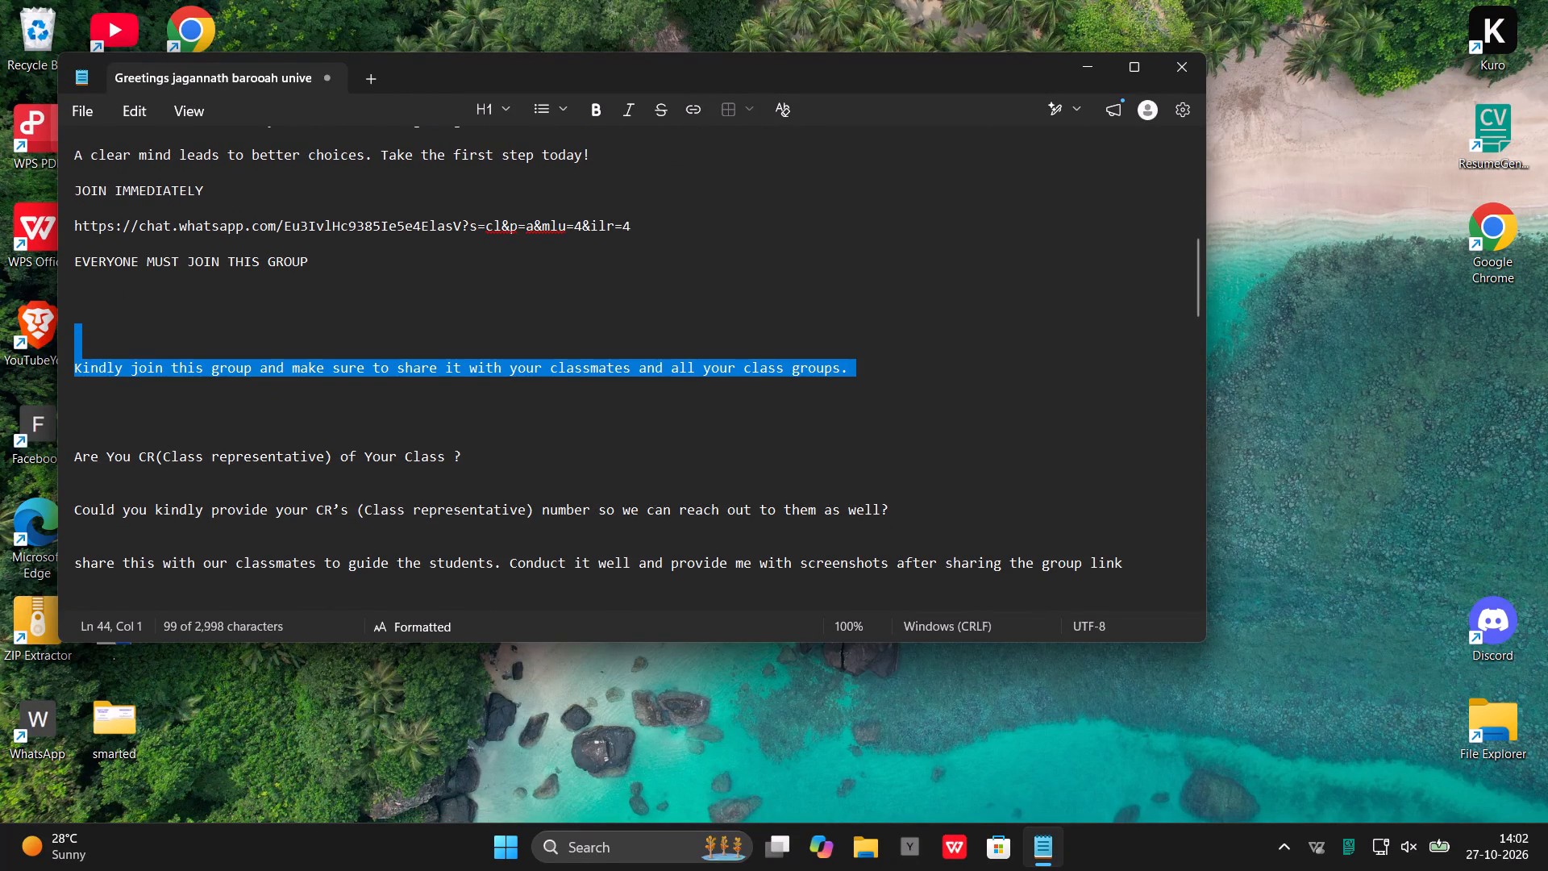
# Select the prepared line asking to share this with classmates and provide screenshots after sharing the group link.
pyautogui.click(955, 419)
pyautogui.moveTo(1143, 577); pyautogui.dragTo(1142, 550)
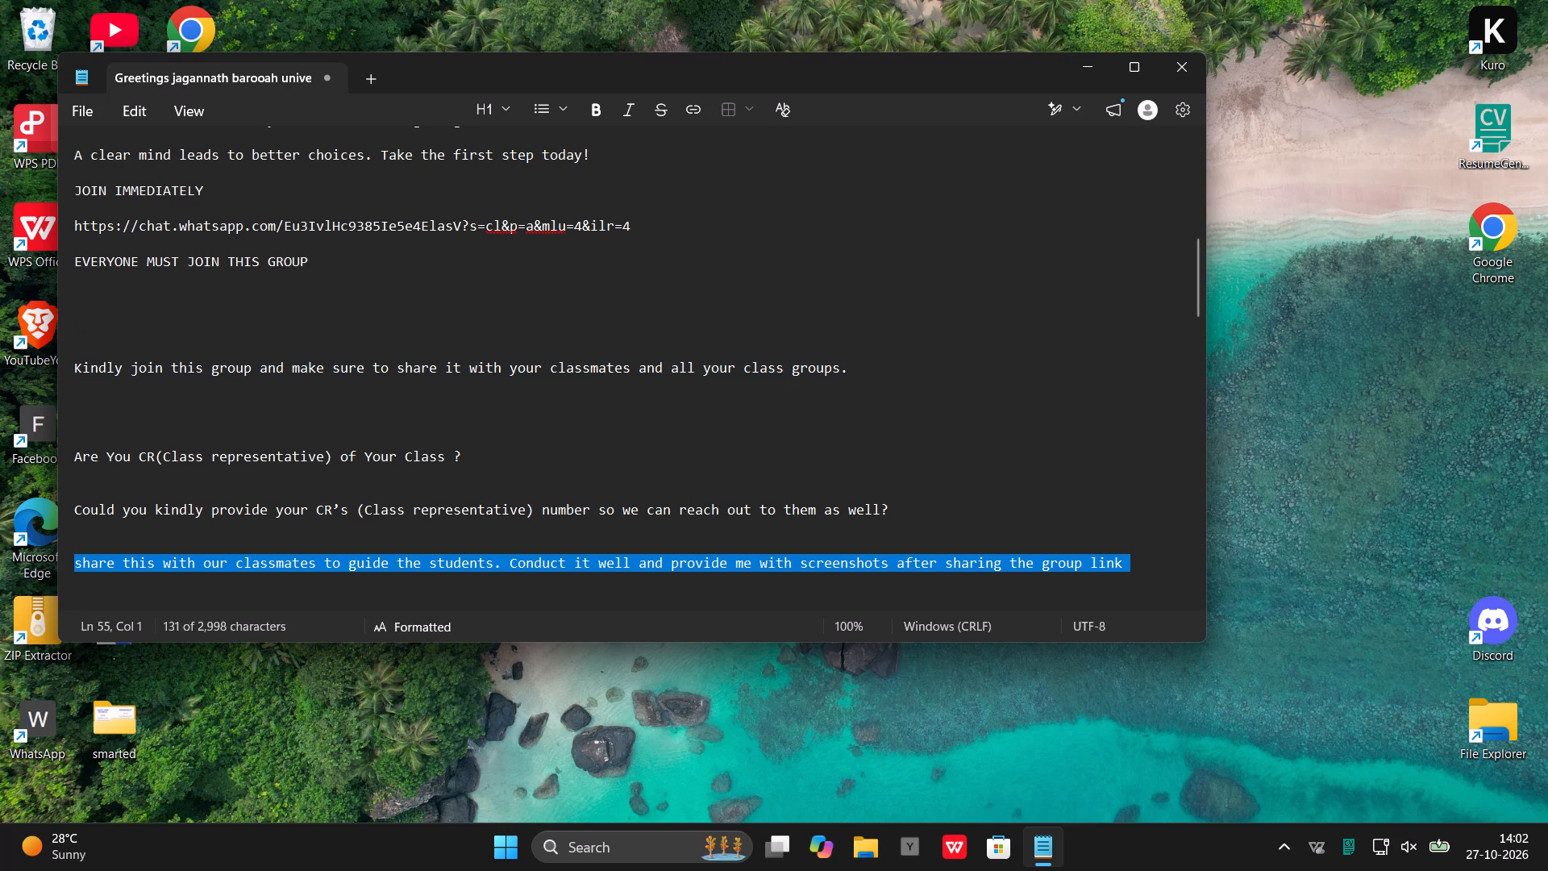